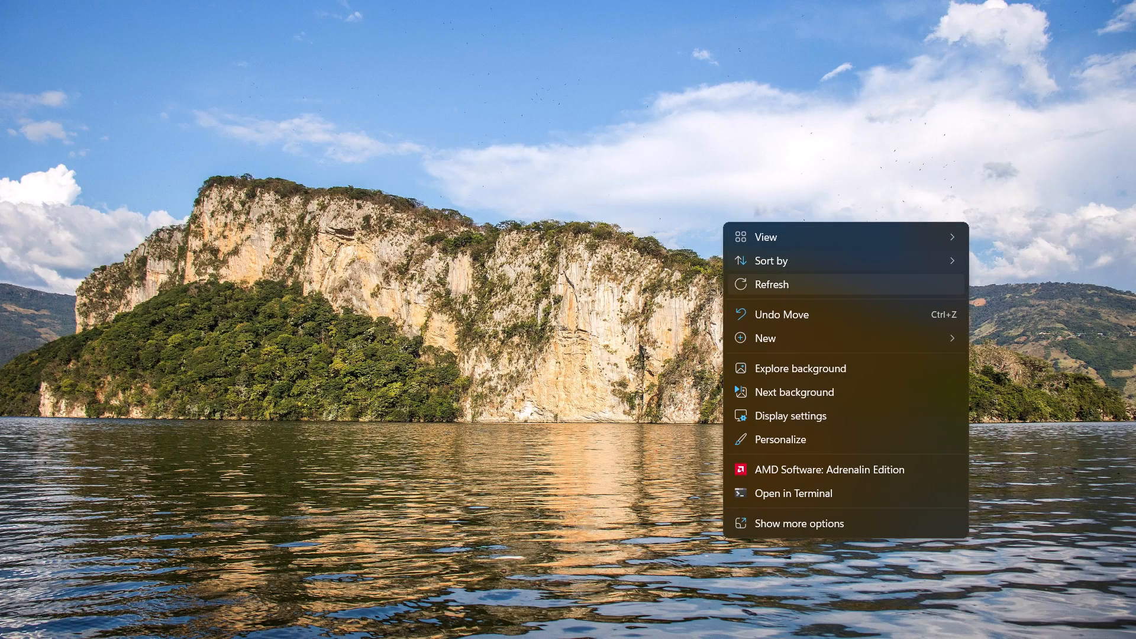
Refresh the desktop twice.
{"action": "left_click", "coordinate": [869, 280]}
{"action": "right_click", "coordinate": [679, 123]}
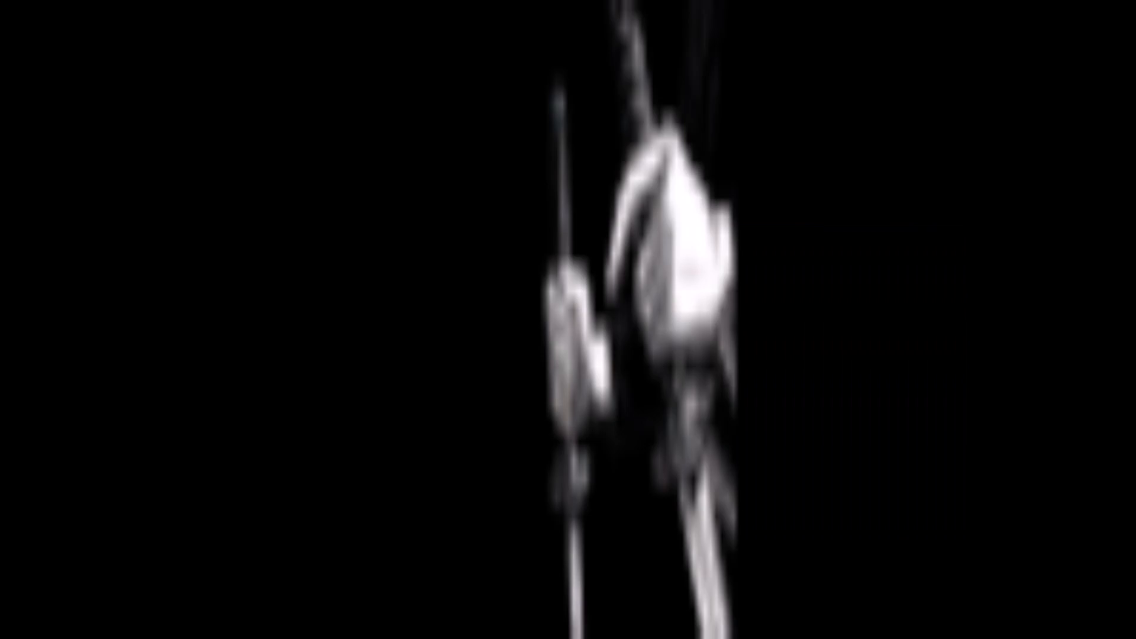
{"action": "right_click", "coordinate": [679, 123]}
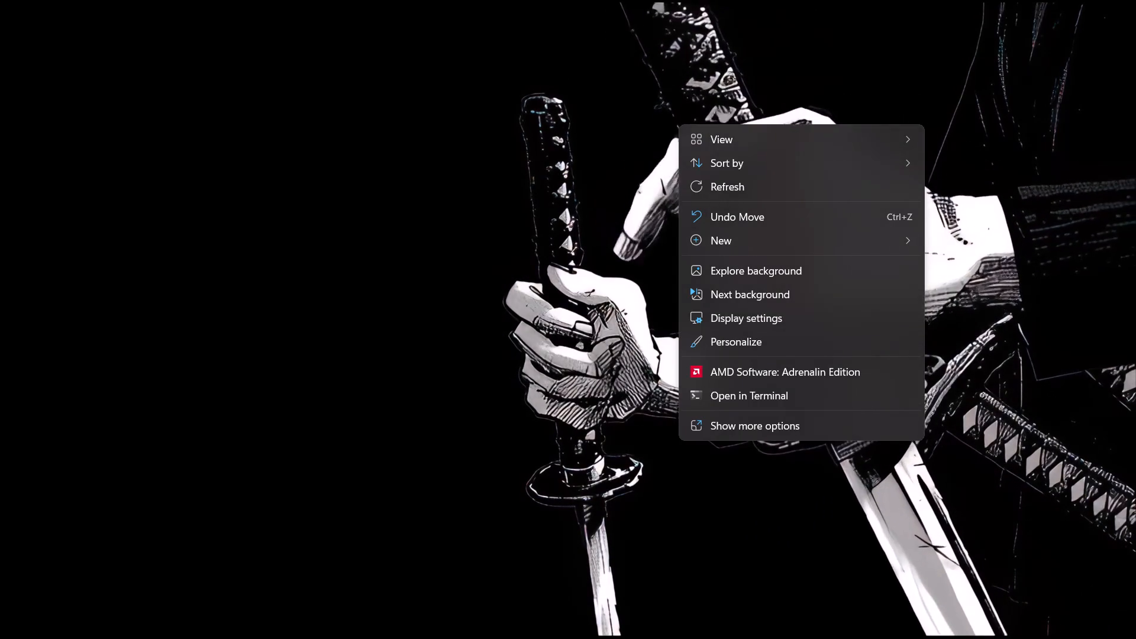
{"action": "left_click", "coordinate": [725, 191]}
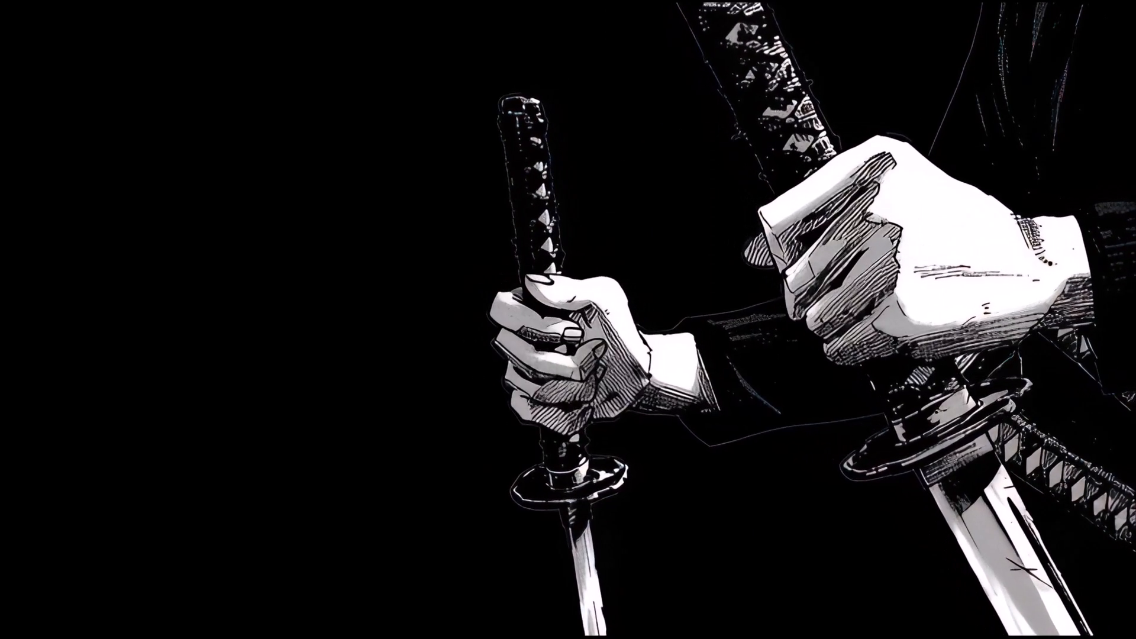
Browse the pinned and installed apps from the desktop and open the one to work in.
{"action": "left_click", "coordinate": [406, 621]}
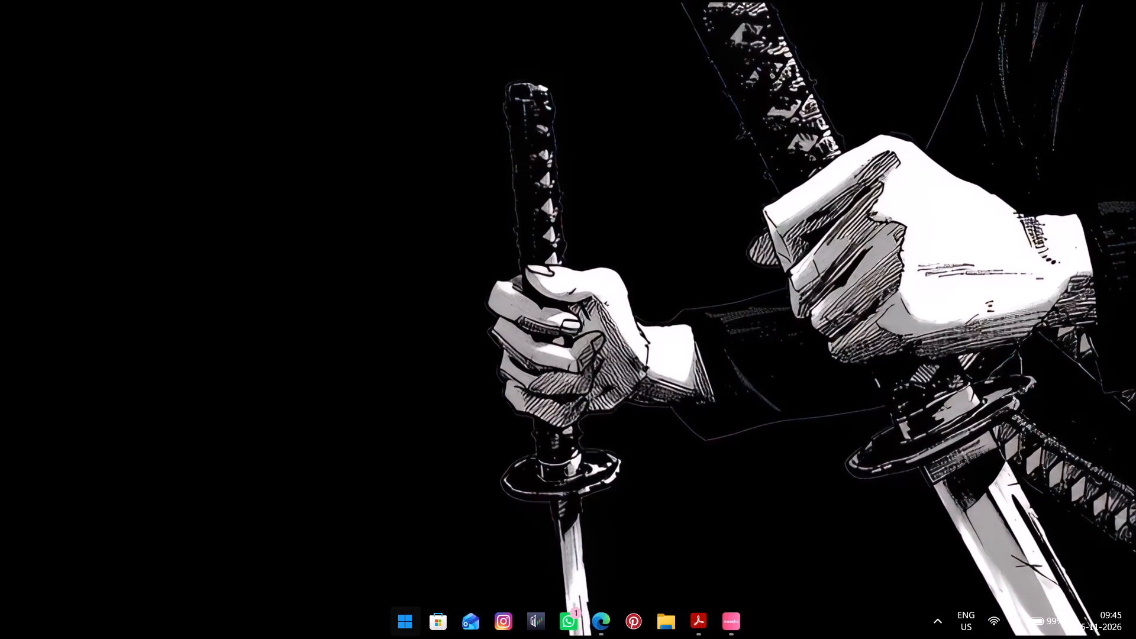
{"action": "left_click", "coordinate": [406, 621]}
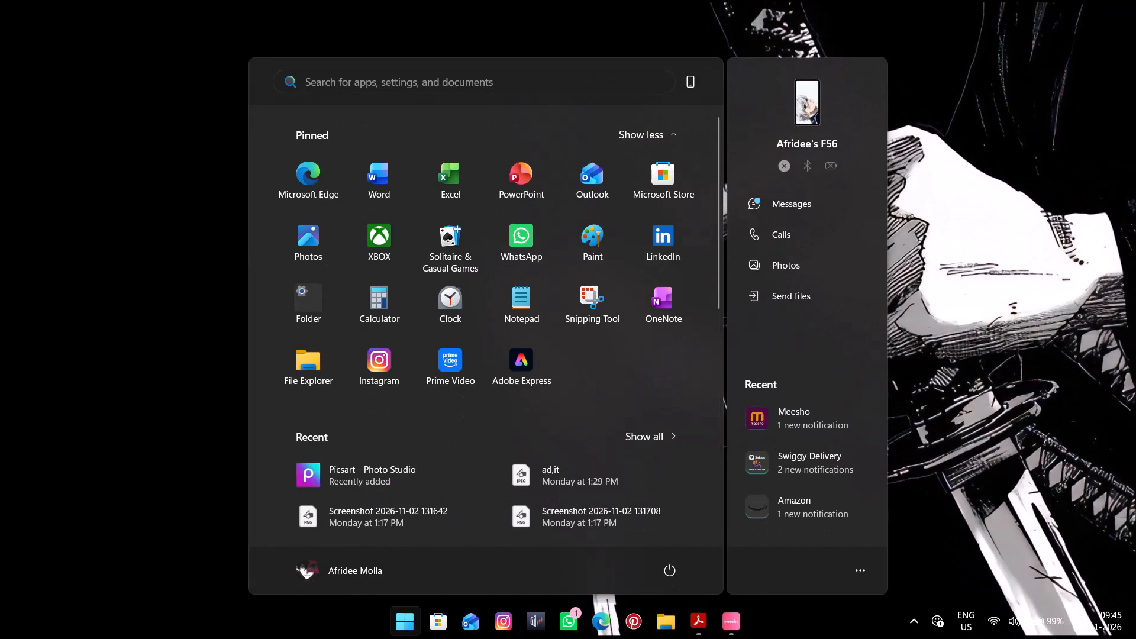
{"action": "scroll", "coordinate": [561, 296], "scroll_direction": "down", "scroll_amount": 2}
{"action": "left_click", "coordinate": [603, 367]}
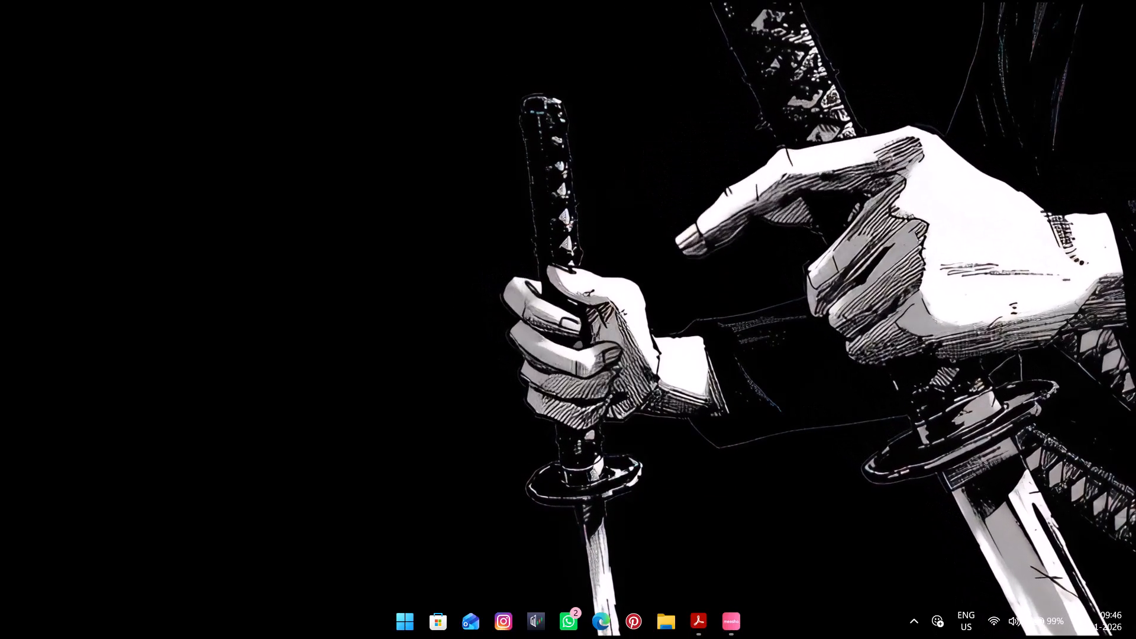
{"action": "left_click", "coordinate": [717, 611]}
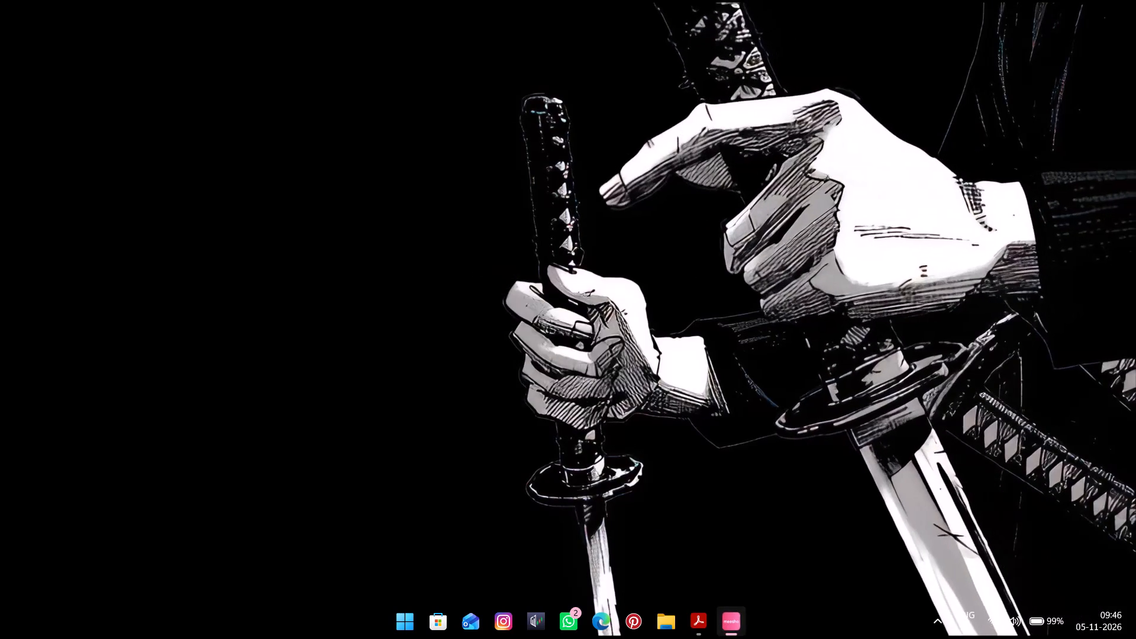
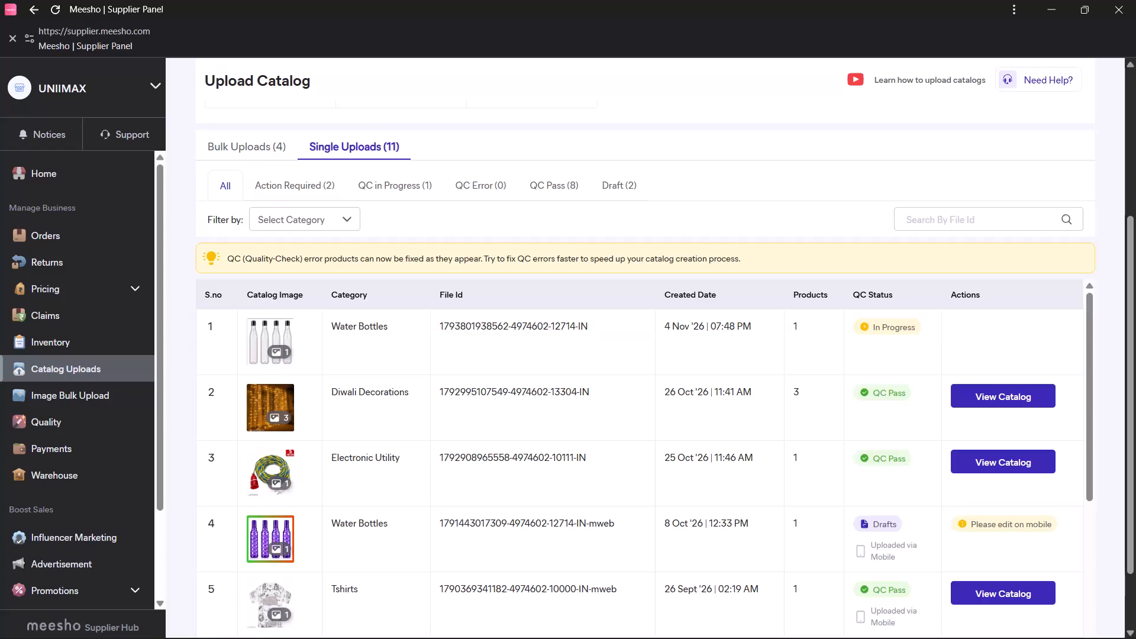
Reload the Catalog Uploads page and examine the QC status of the single catalog uploads.
{"action": "scroll", "coordinate": [798, 377], "scroll_direction": "up", "scroll_amount": 2}
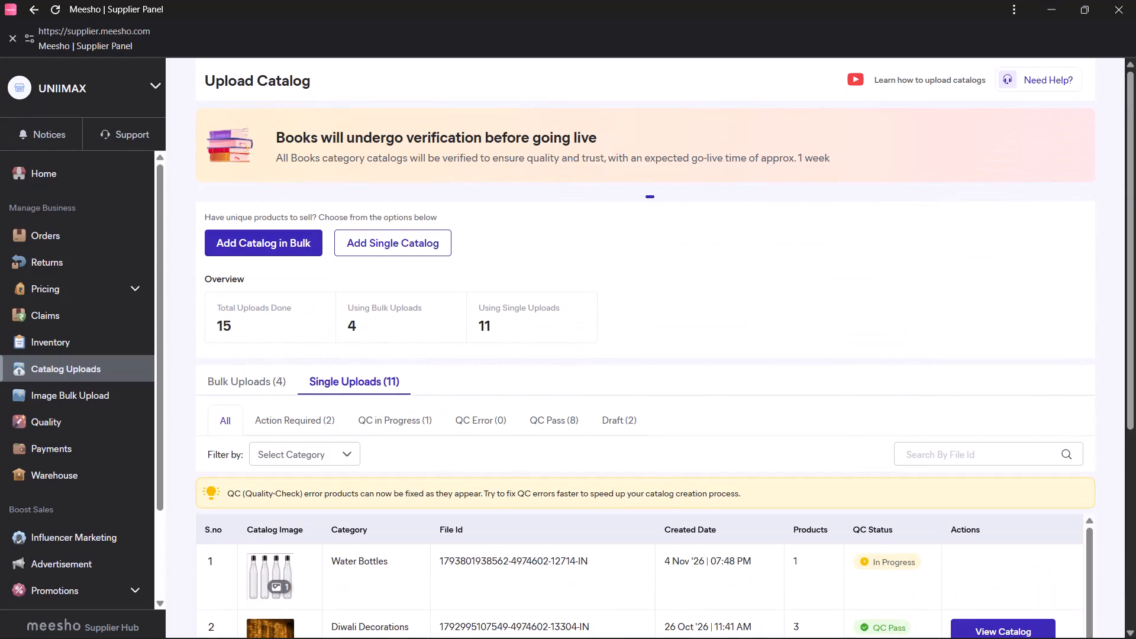
{"action": "left_click", "coordinate": [56, 9]}
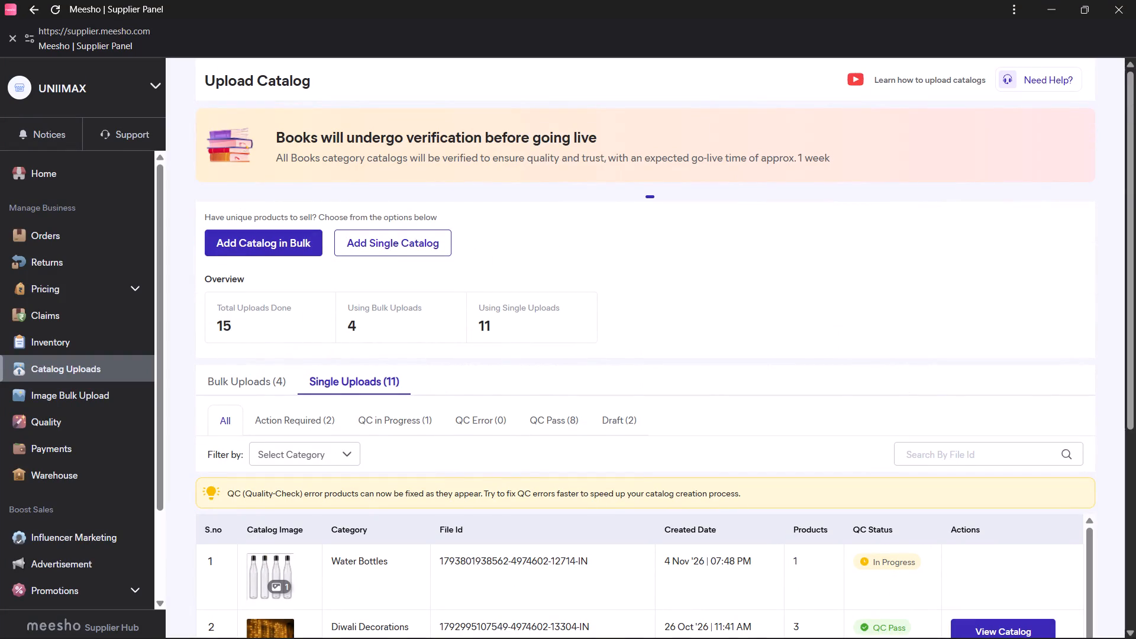
{"action": "double_click", "coordinate": [56, 9]}
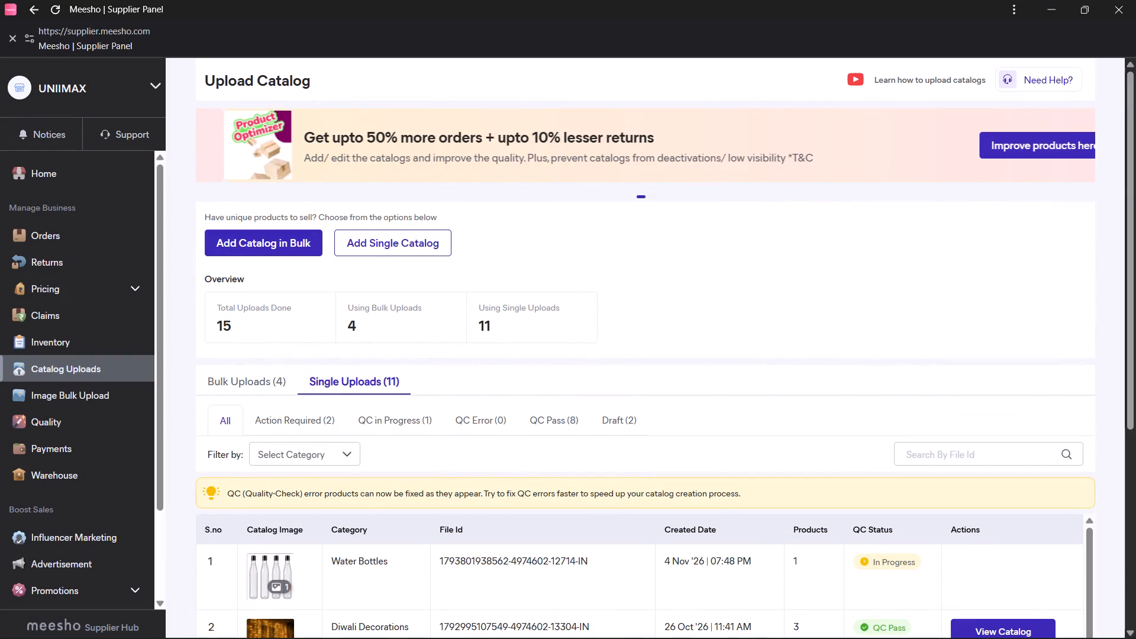
{"action": "left_click", "coordinate": [56, 9]}
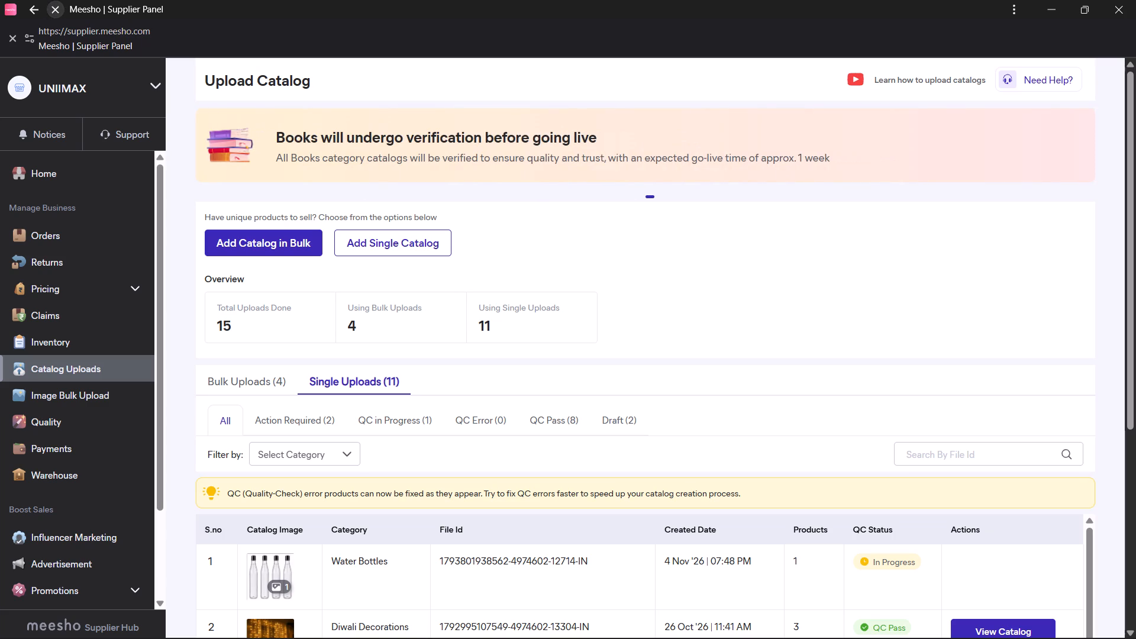
{"action": "key", "text": "ctrl+r"}
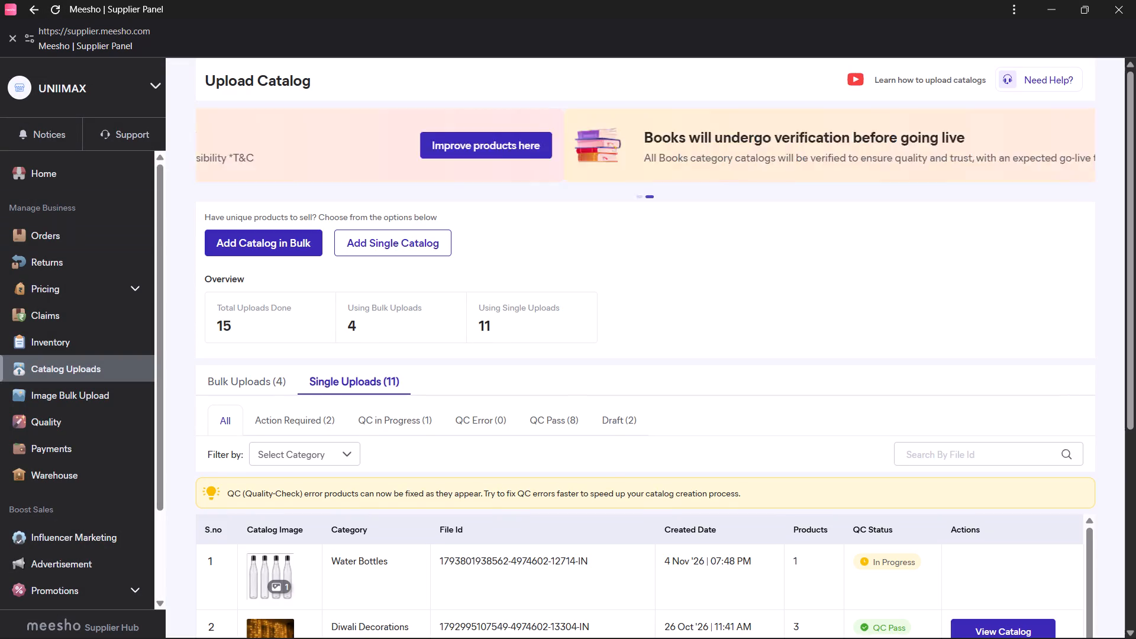
{"action": "scroll", "coordinate": [706, 354], "scroll_direction": "down", "scroll_amount": 3}
{"action": "scroll", "coordinate": [706, 354], "scroll_direction": "up", "scroll_amount": 2}
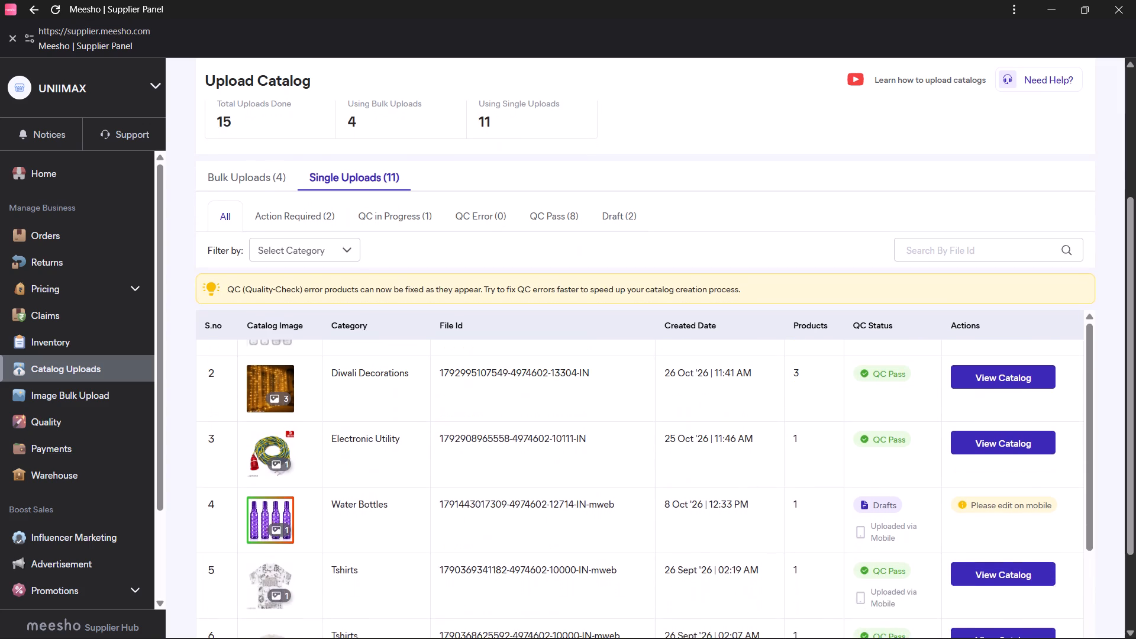
{"action": "scroll", "coordinate": [706, 354], "scroll_direction": "up", "scroll_amount": 3}
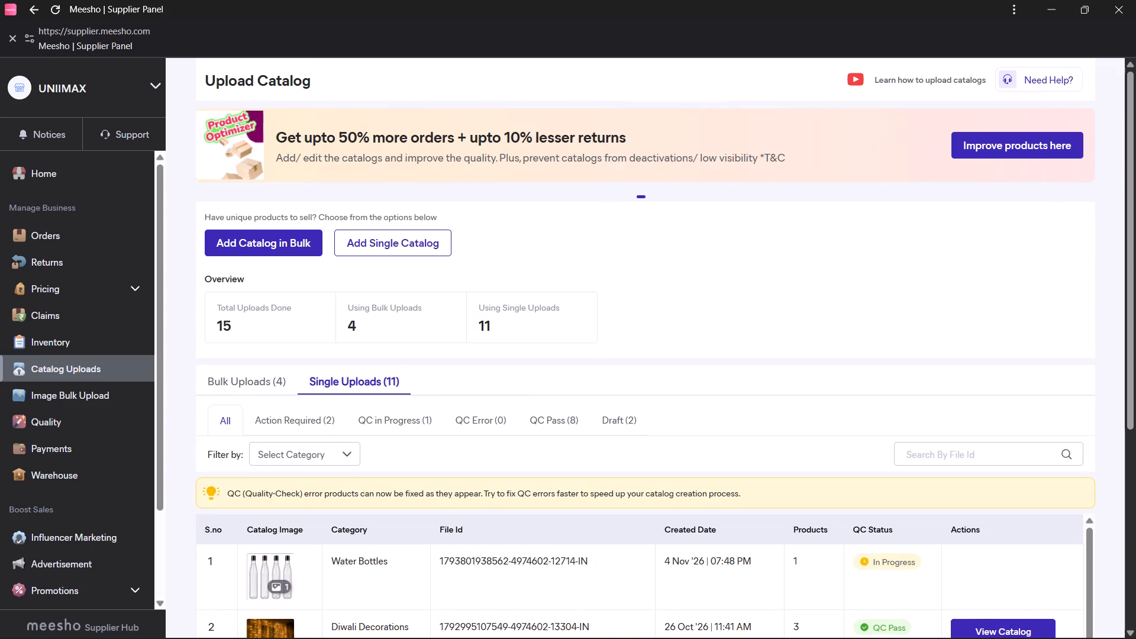
From the Home to-do list, open the order awaiting its label and download the shipping label without the manifest.
{"action": "triple_click", "coordinate": [93, 163]}
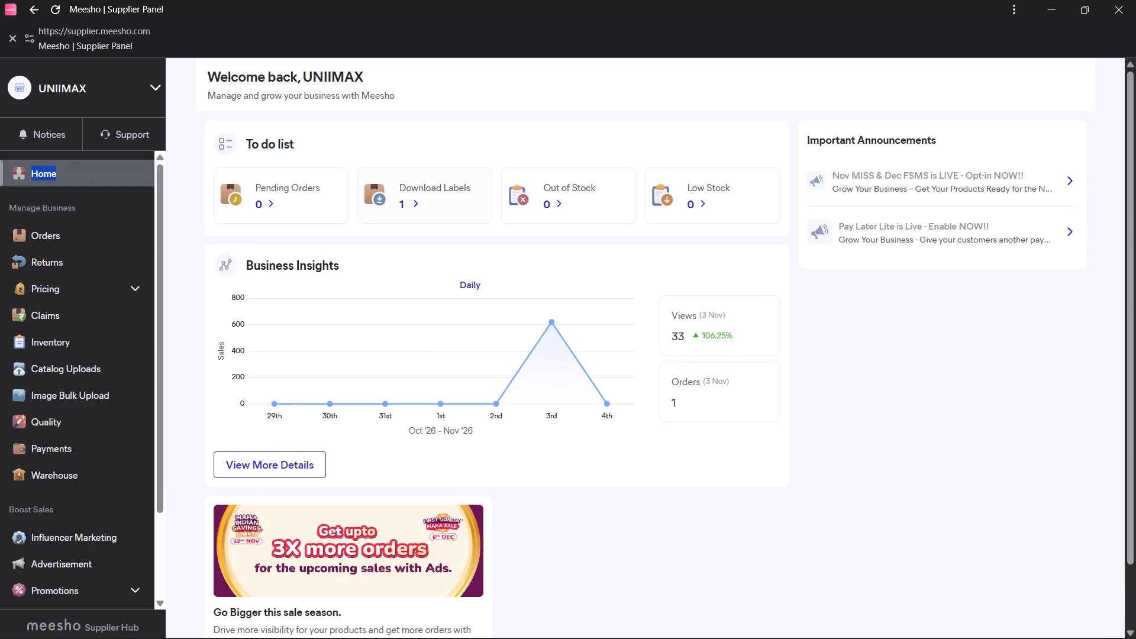
{"action": "left_click", "coordinate": [407, 211]}
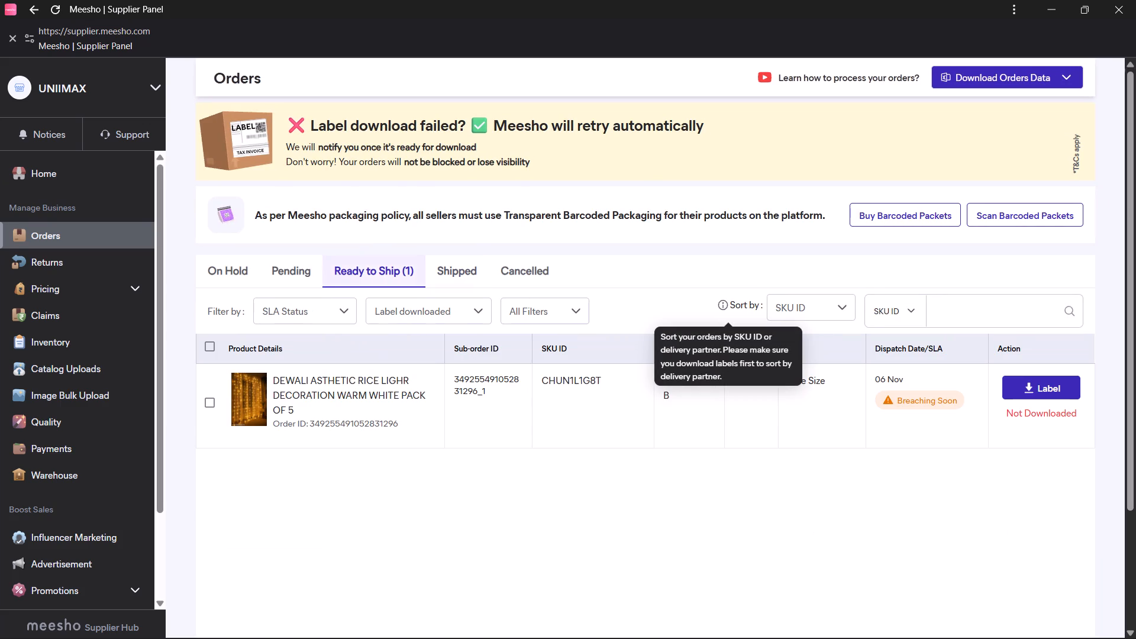
{"action": "left_click", "coordinate": [1047, 377]}
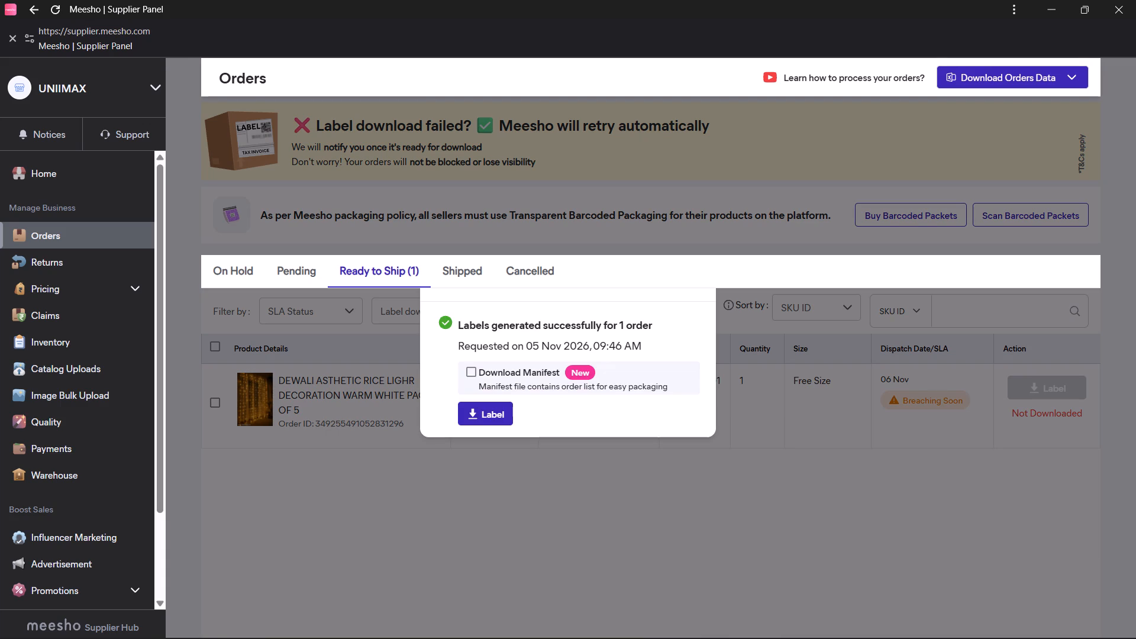
{"action": "left_click", "coordinate": [489, 406]}
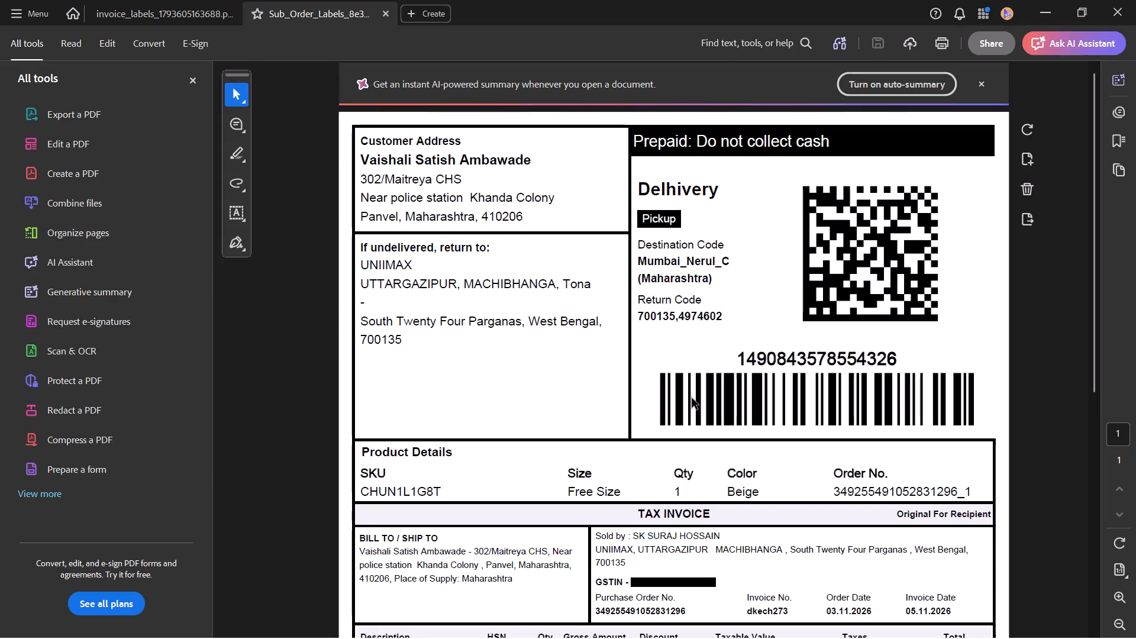
Look over the downloaded shipping label PDF in Acrobat and return to the supplier's Ready to Ship orders.
{"action": "scroll", "coordinate": [692, 398], "scroll_direction": "down", "scroll_amount": 4}
{"action": "scroll", "coordinate": [692, 398], "scroll_direction": "up", "scroll_amount": 4}
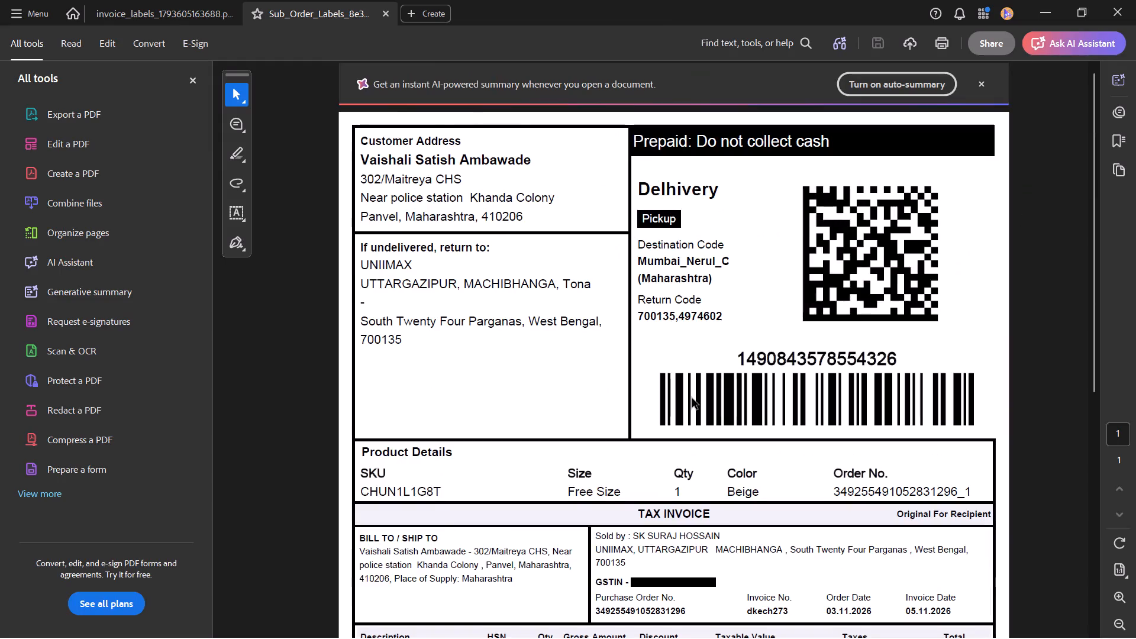
{"action": "scroll", "coordinate": [692, 398], "scroll_direction": "down", "scroll_amount": 2, "text": "ctrl"}
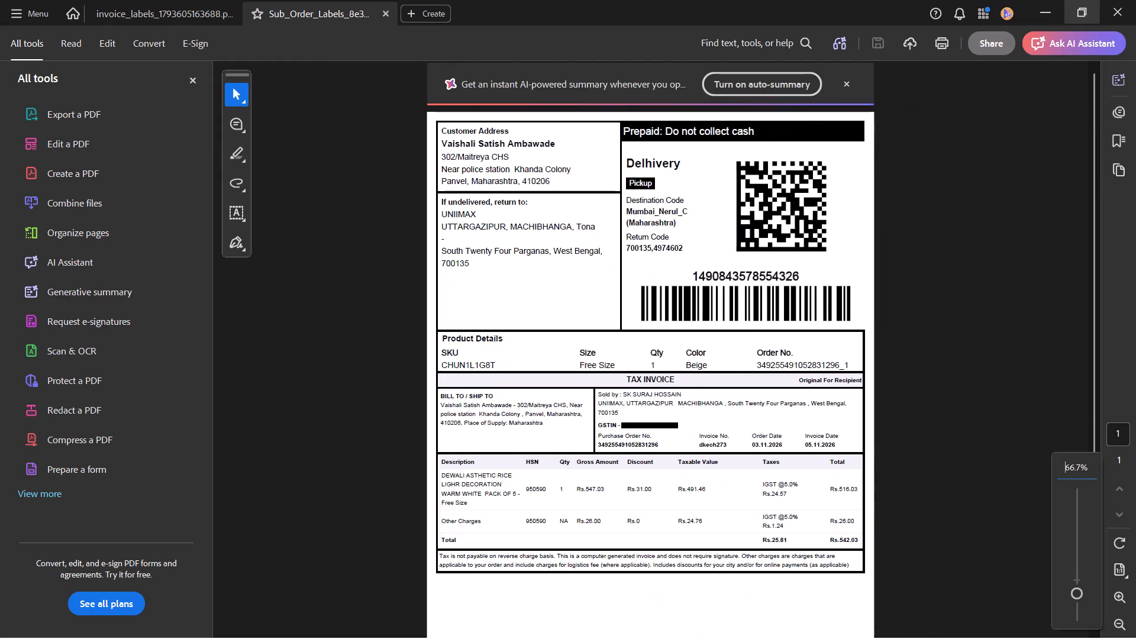
{"action": "left_click", "coordinate": [1056, 3]}
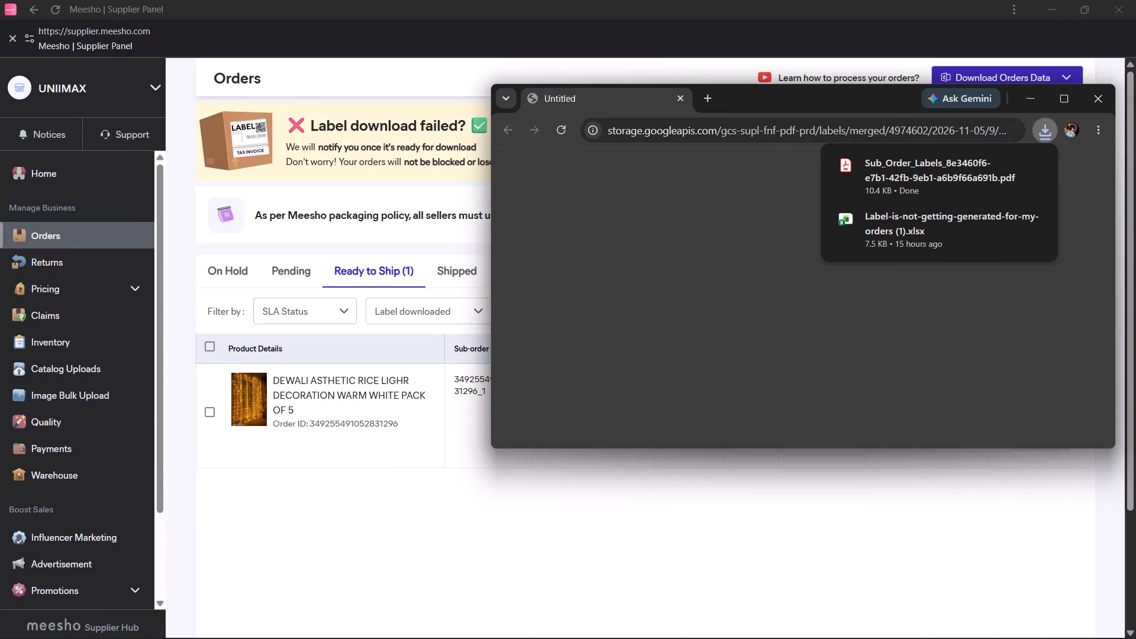
{"action": "left_click", "coordinate": [1038, 88]}
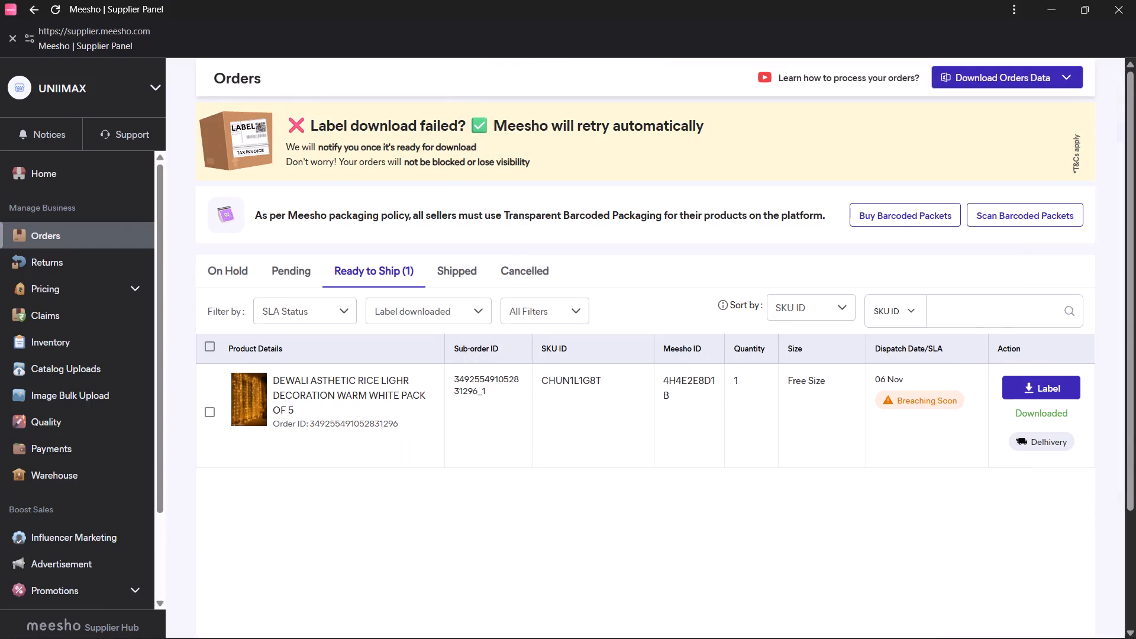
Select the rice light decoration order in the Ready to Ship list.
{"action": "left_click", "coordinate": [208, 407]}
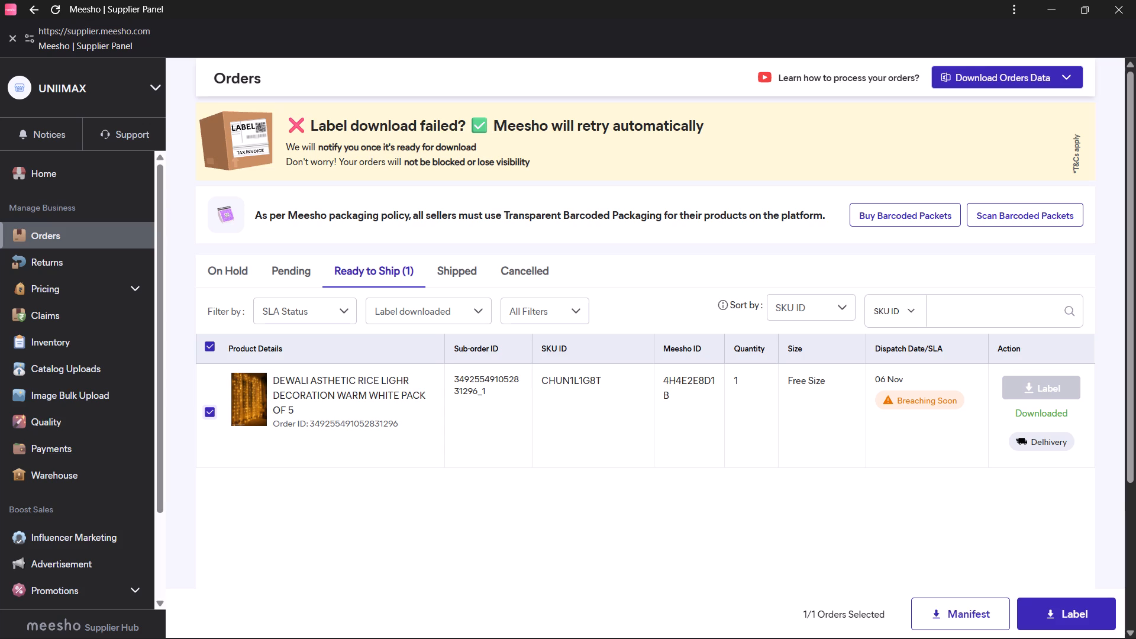
Switch the supplier panel from the UNIIMAX account to the Uni Max account to view its orders.
{"action": "left_click", "coordinate": [692, 548]}
{"action": "left_click", "coordinate": [80, 183]}
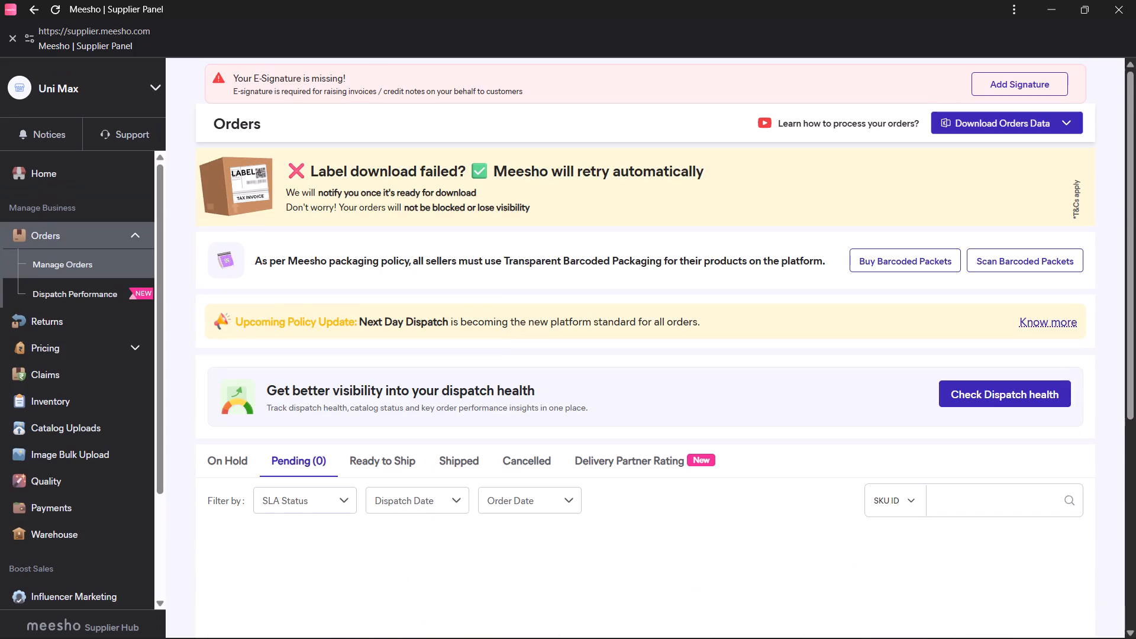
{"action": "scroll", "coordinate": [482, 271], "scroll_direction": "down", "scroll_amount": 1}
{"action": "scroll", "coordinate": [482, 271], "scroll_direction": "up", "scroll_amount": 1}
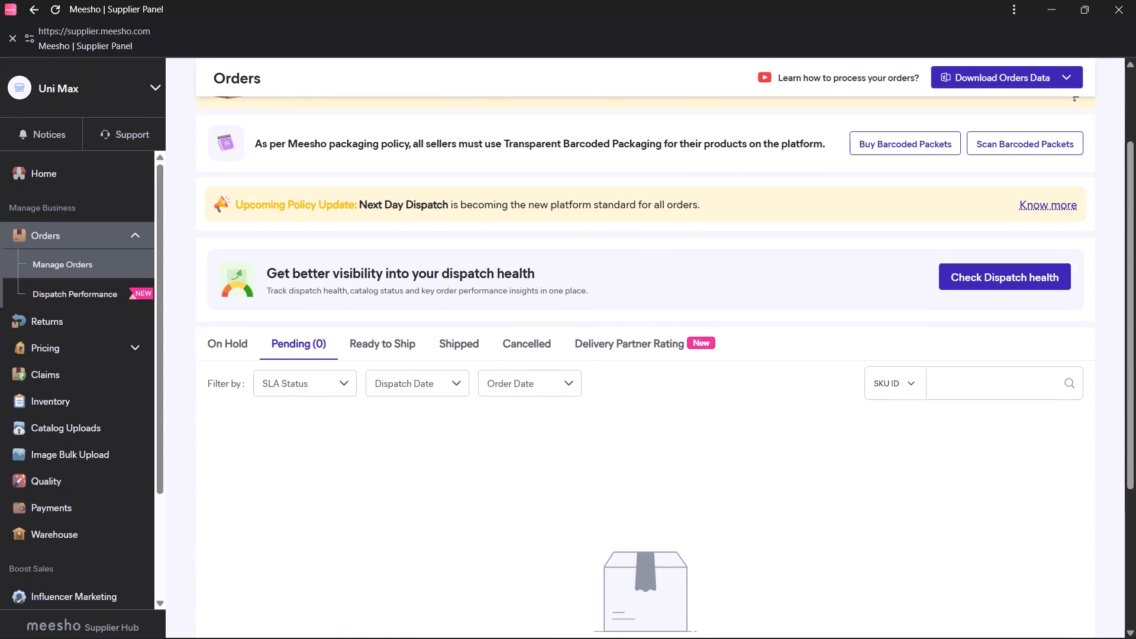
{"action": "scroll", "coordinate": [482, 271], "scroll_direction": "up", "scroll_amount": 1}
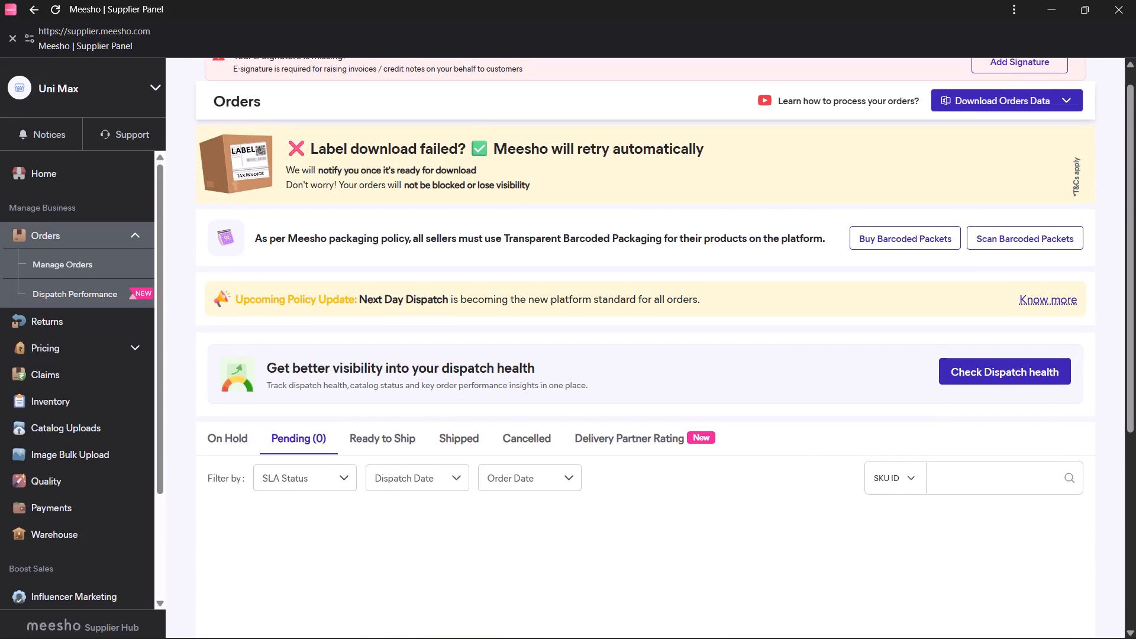
Start a new single catalog from the Catalog Uploads page of the Uni Max account.
{"action": "left_click", "coordinate": [71, 424]}
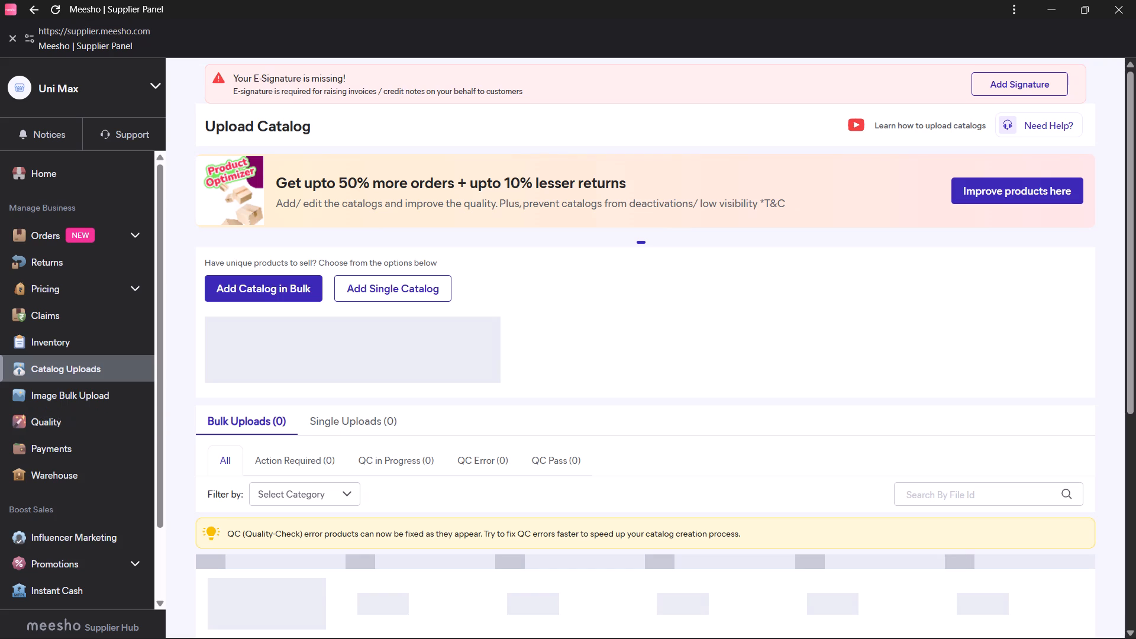
{"action": "left_click", "coordinate": [427, 288]}
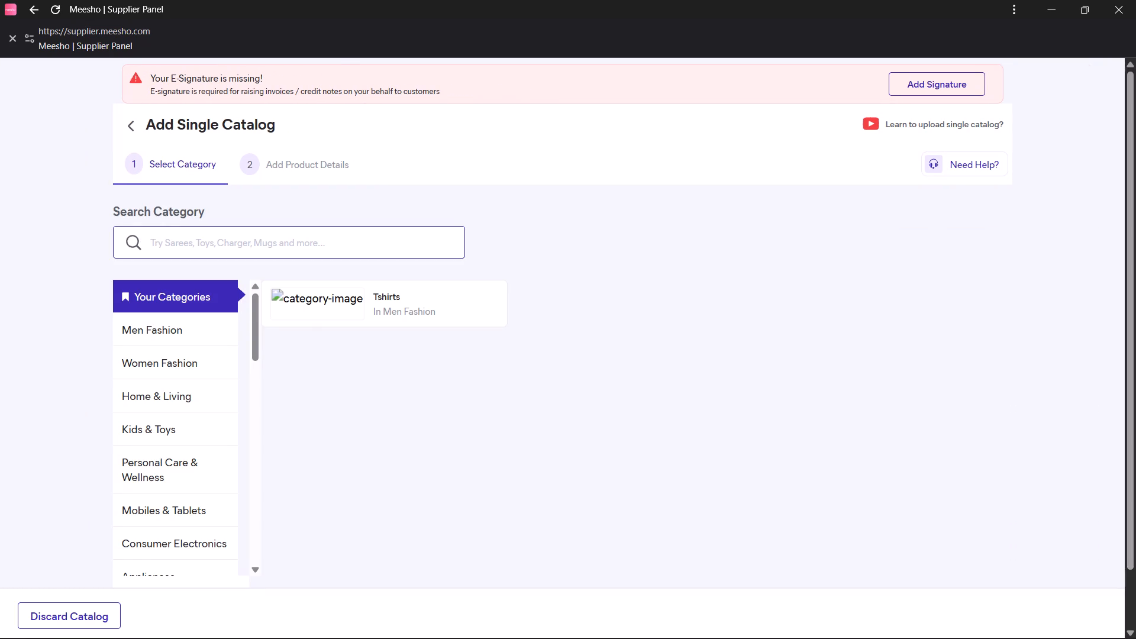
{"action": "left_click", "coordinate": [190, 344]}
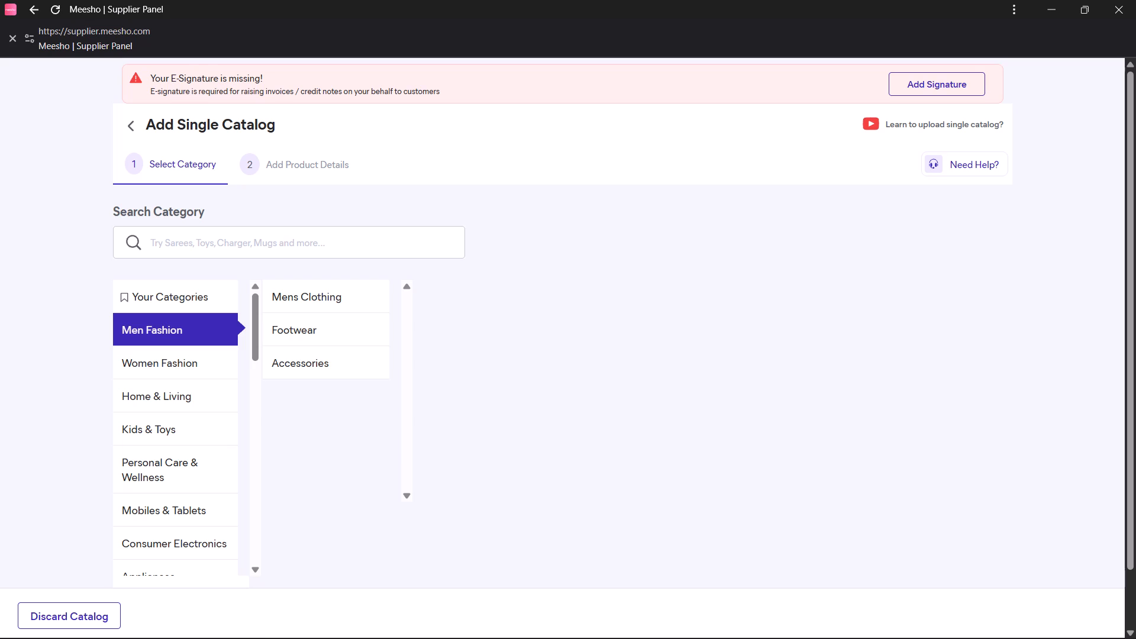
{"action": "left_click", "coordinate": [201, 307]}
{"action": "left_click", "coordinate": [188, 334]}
Search the categories for "WATER BOTT" and choose Water Bottles in Home & Kitchen for the new catalog.
{"action": "left_click", "coordinate": [246, 225]}
{"action": "left_click", "coordinate": [245, 237]}
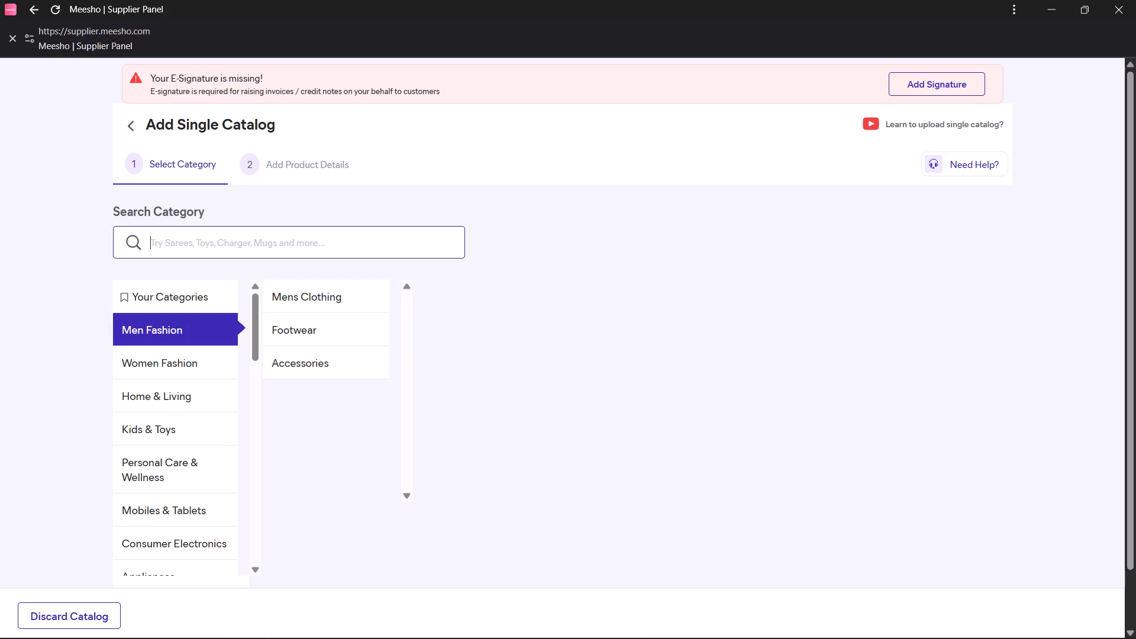
{"action": "type", "text": "WA"}
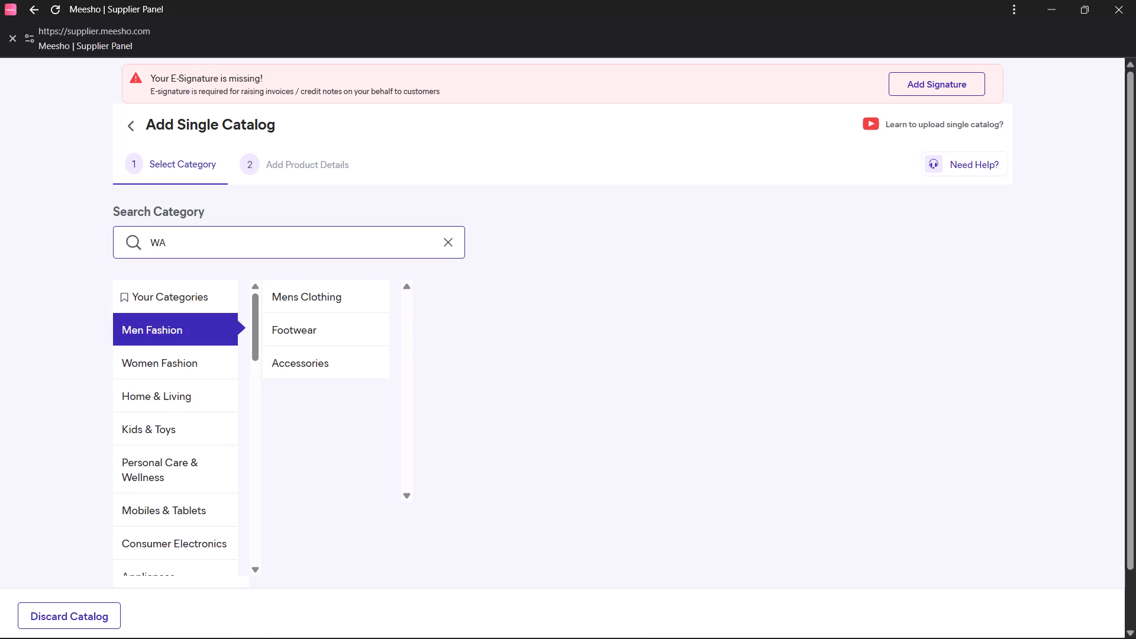
{"action": "type", "text": "TER"}
{"action": "key", "text": "space"}
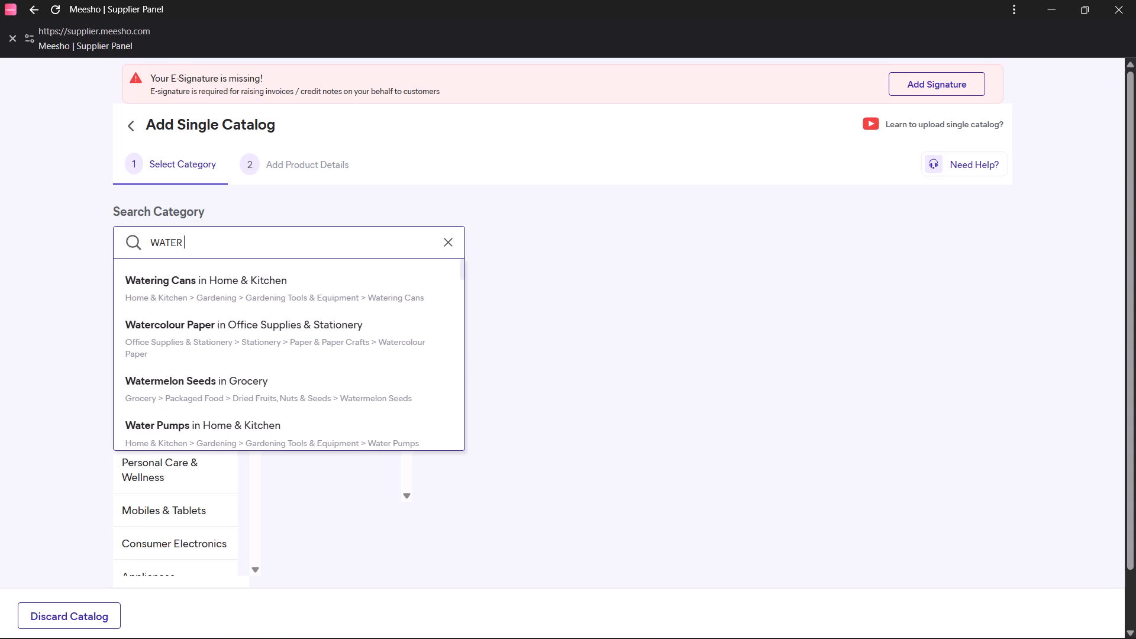
{"action": "type", "text": "BOTT"}
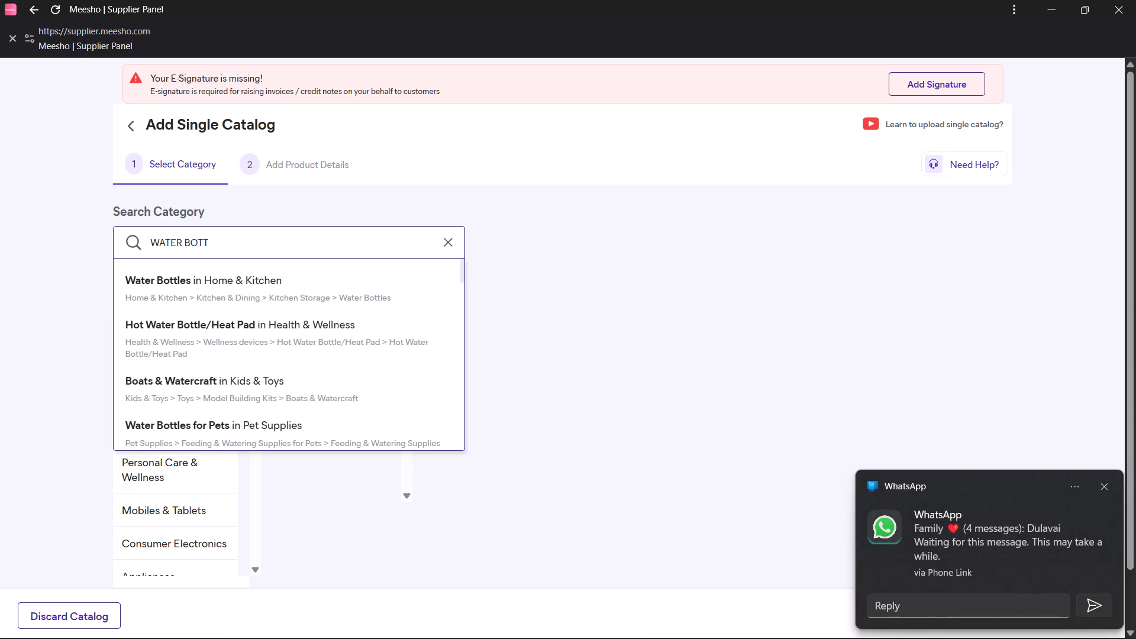
{"action": "left_click", "coordinate": [182, 283]}
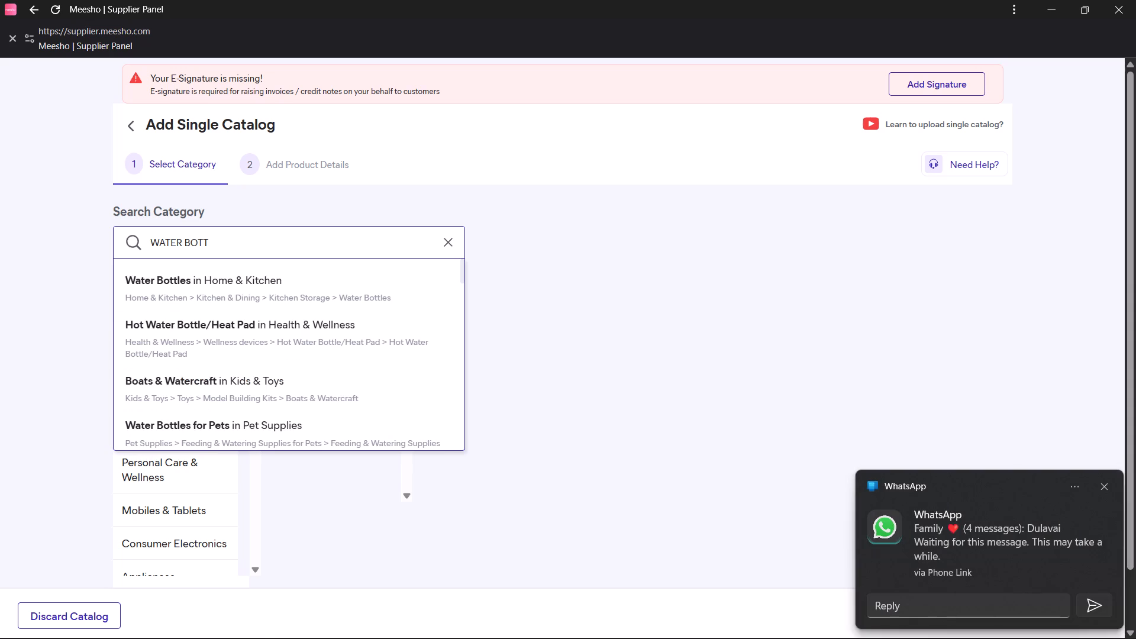
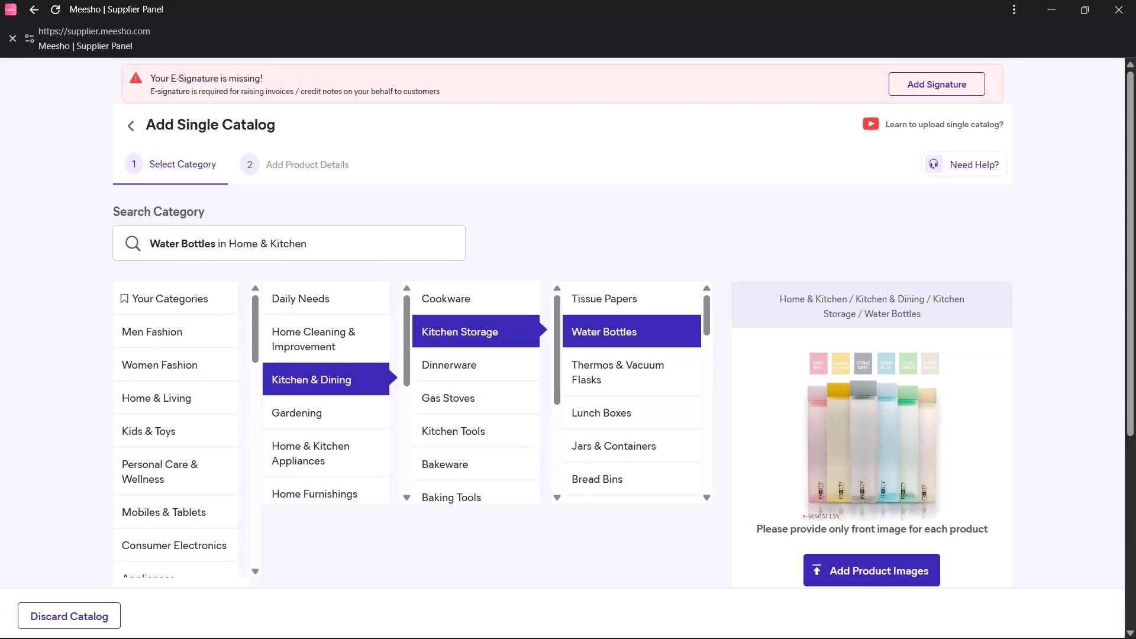
{"action": "scroll", "coordinate": [895, 432], "scroll_direction": "down", "scroll_amount": 1}
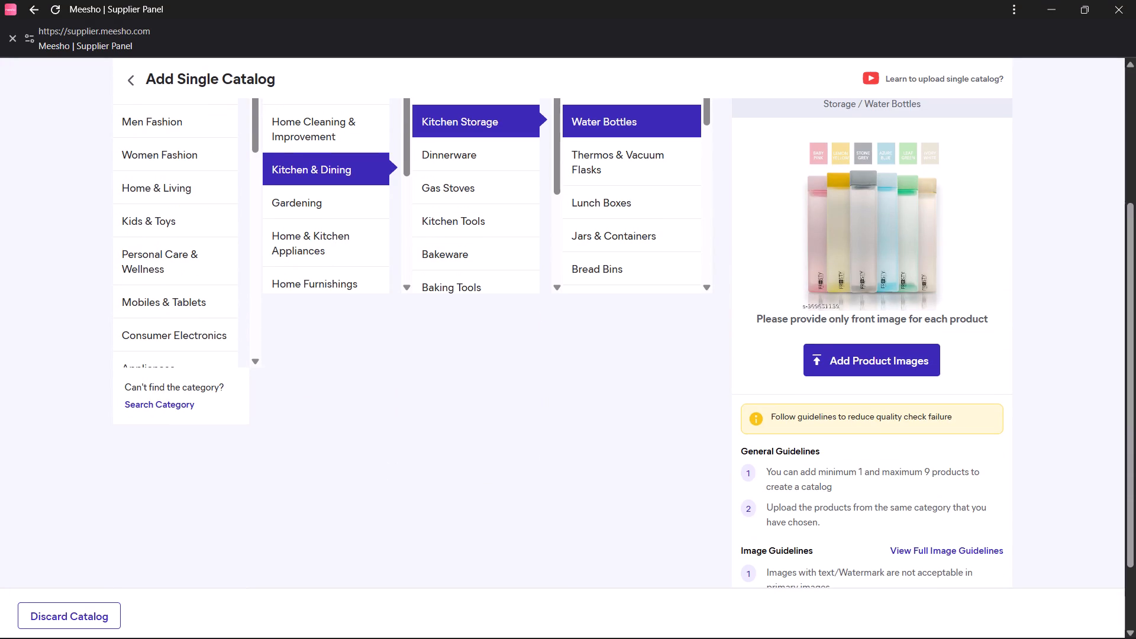
{"action": "left_click", "coordinate": [860, 371]}
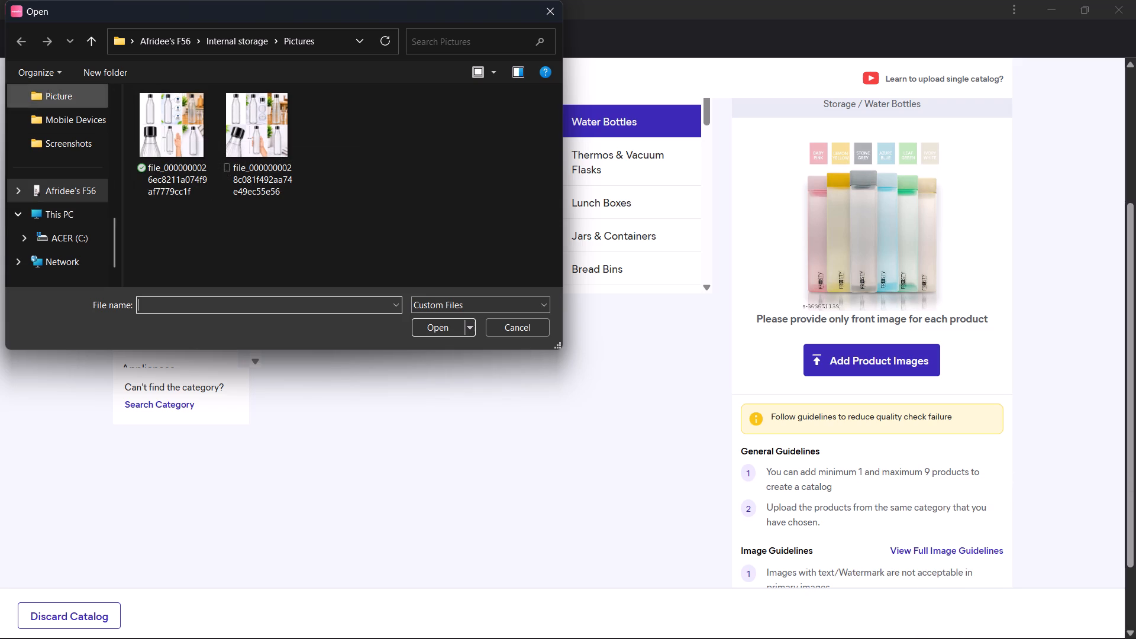
{"action": "scroll", "coordinate": [48, 166], "scroll_direction": "up", "scroll_amount": 4}
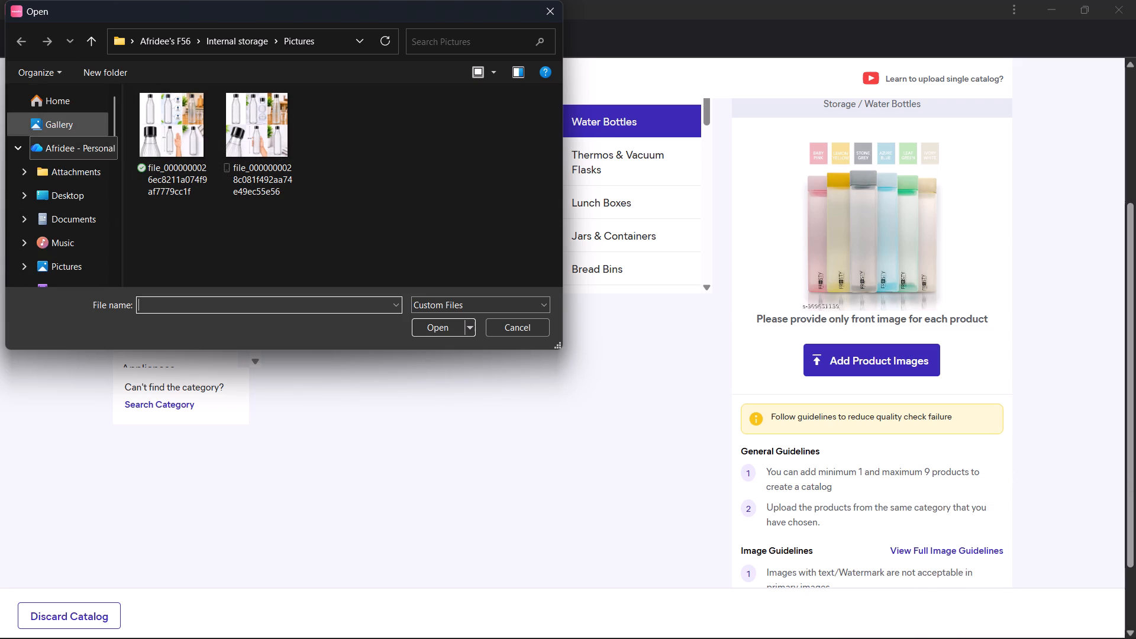
{"action": "left_click", "coordinate": [85, 132]}
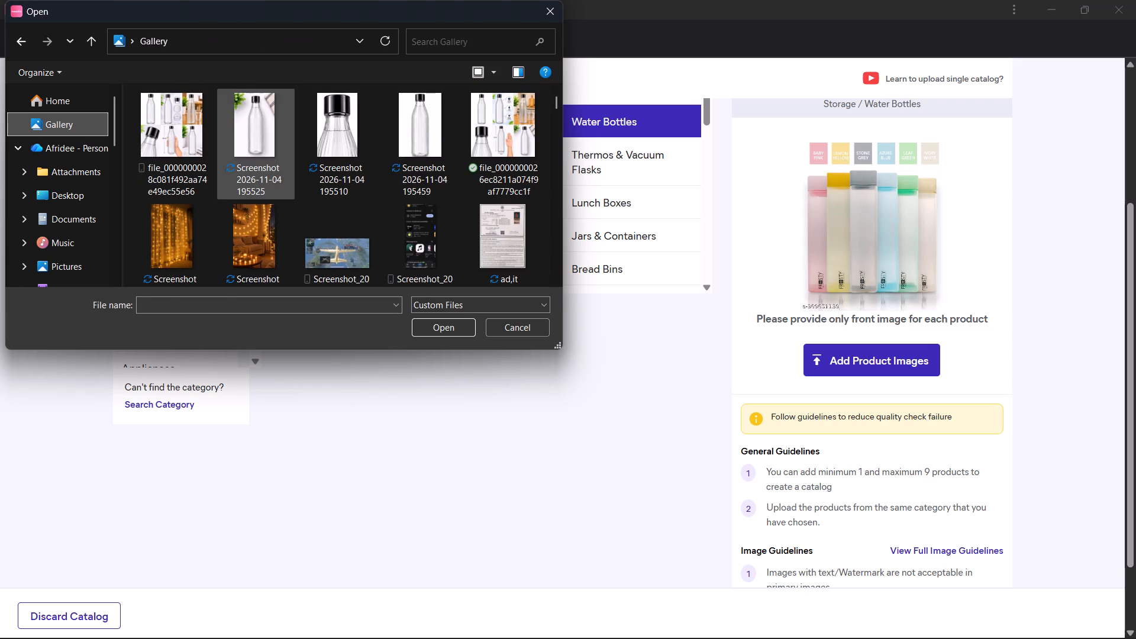
{"action": "left_click", "coordinate": [255, 134]}
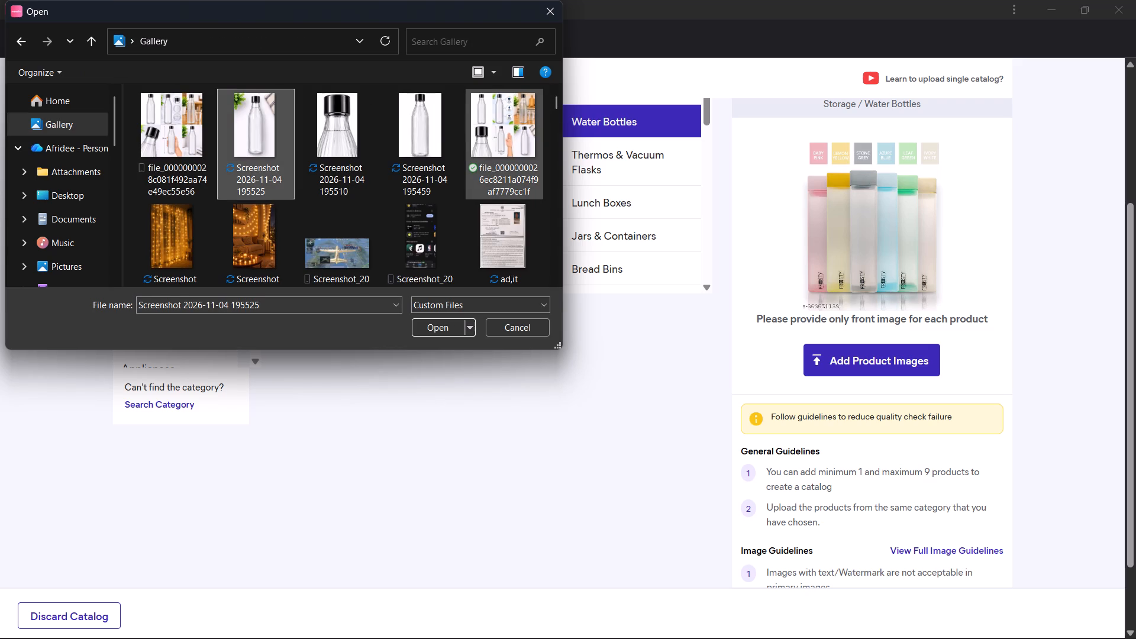
{"action": "left_click", "coordinate": [856, 364]}
{"action": "left_click", "coordinate": [438, 331]}
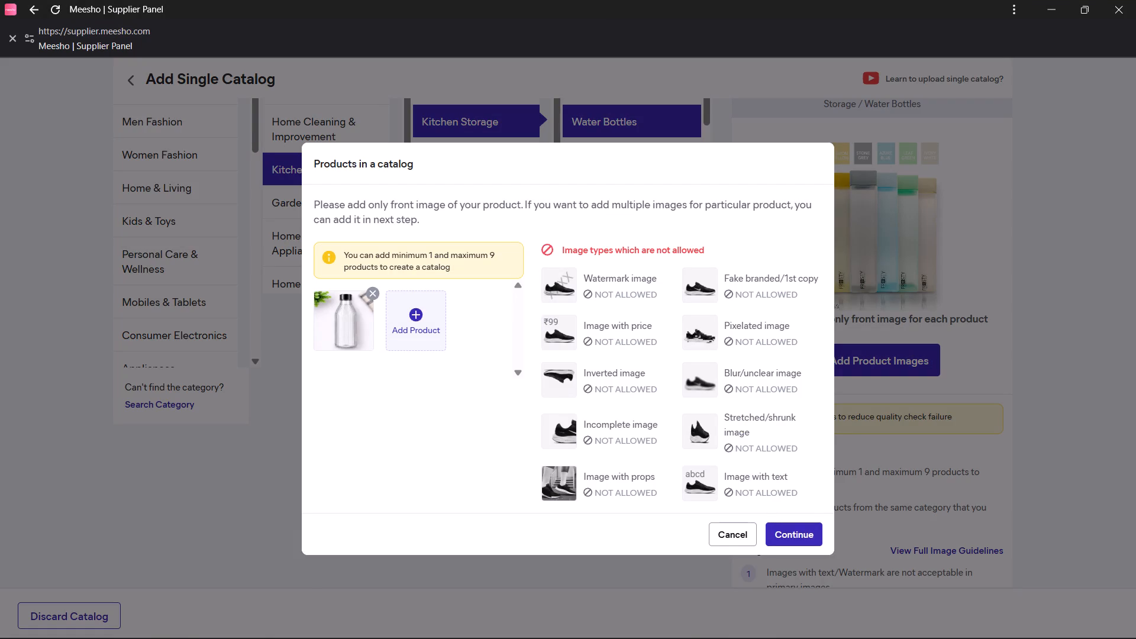
{"action": "left_click", "coordinate": [424, 323]}
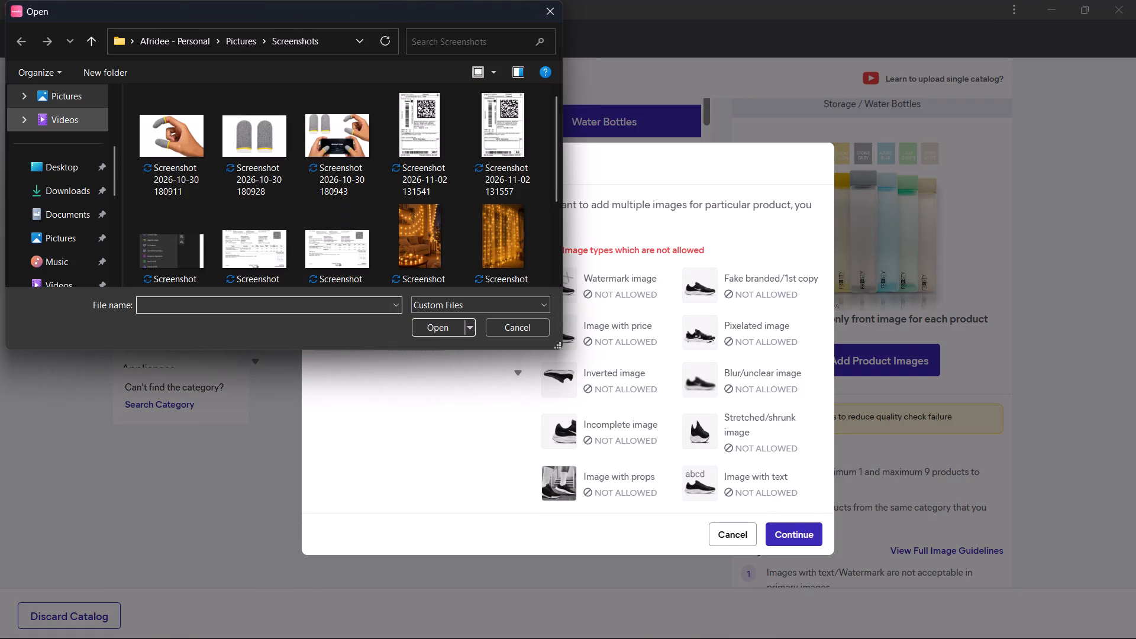
{"action": "scroll", "coordinate": [66, 202], "scroll_direction": "up", "scroll_amount": 1}
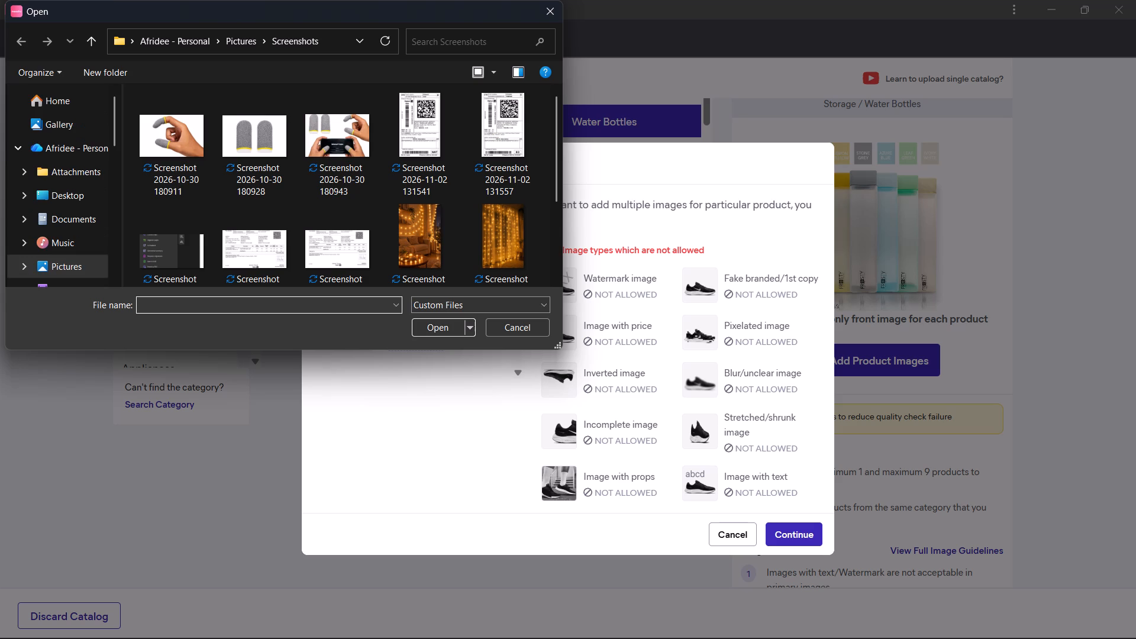
{"action": "left_click", "coordinate": [65, 94]}
{"action": "left_click", "coordinate": [67, 114]}
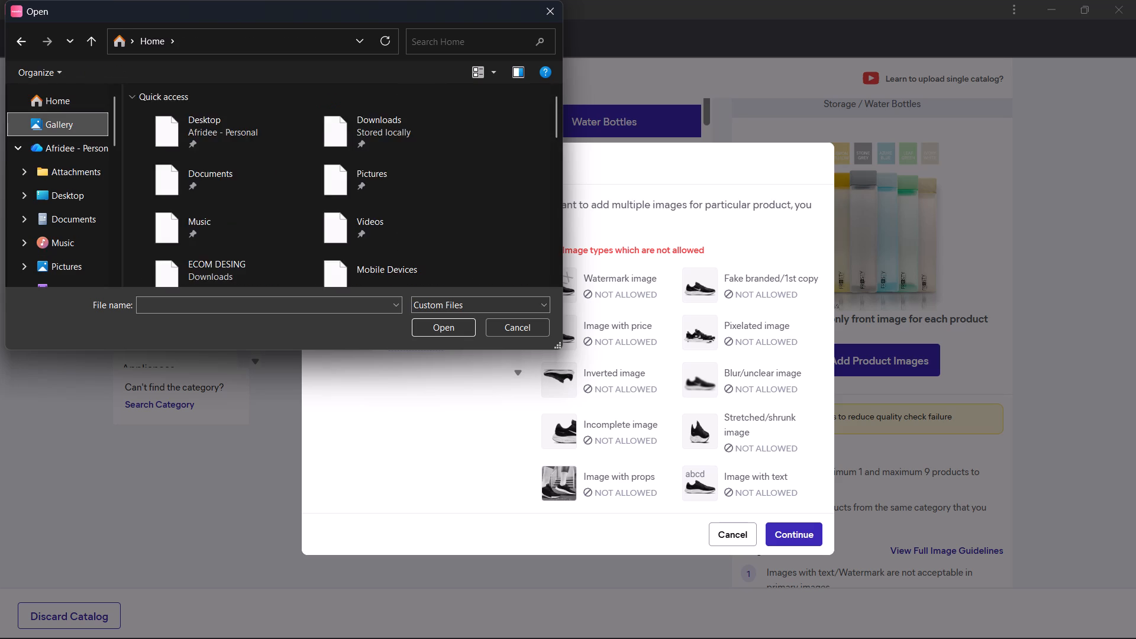
{"action": "scroll", "coordinate": [325, 188], "scroll_direction": "down", "scroll_amount": 1}
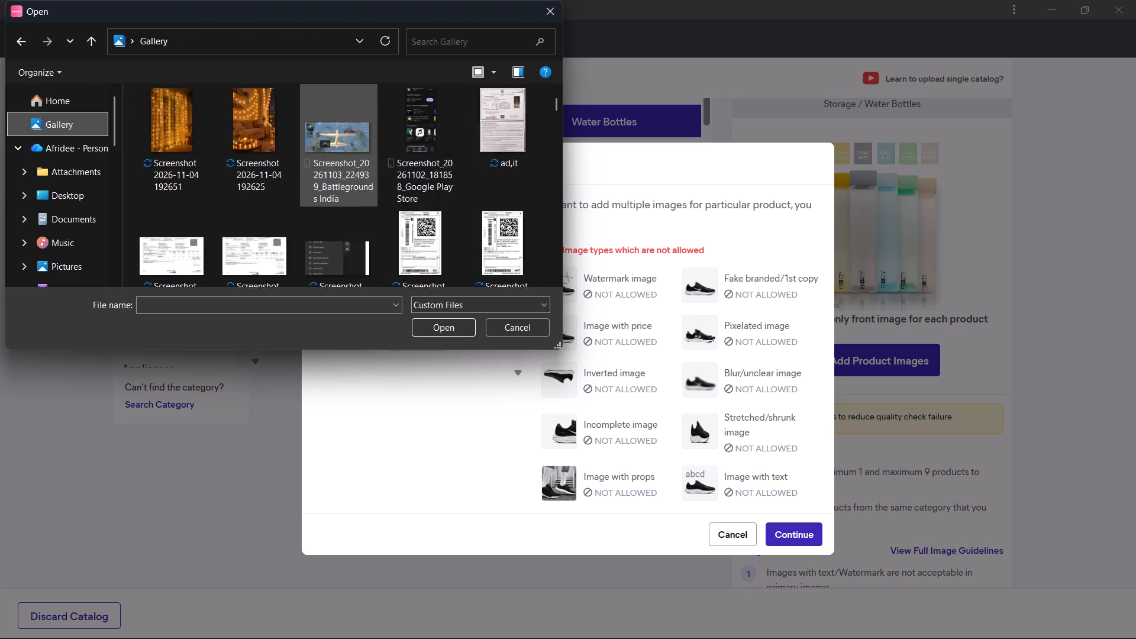
{"action": "scroll", "coordinate": [325, 188], "scroll_direction": "down", "scroll_amount": 3}
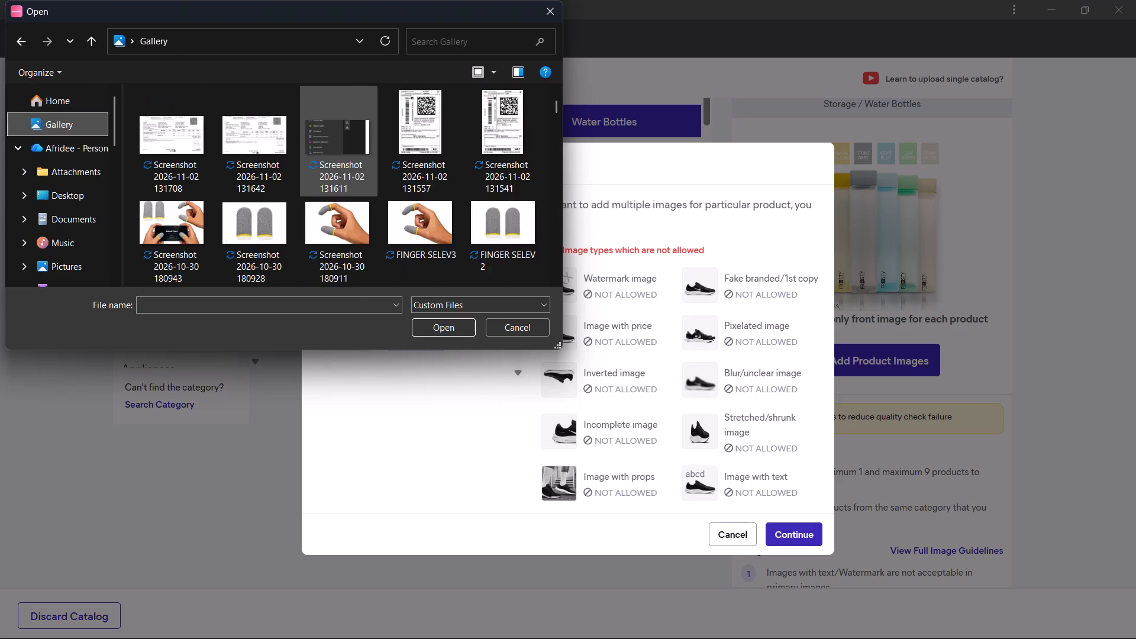
{"action": "scroll", "coordinate": [325, 188], "scroll_direction": "down", "scroll_amount": 2}
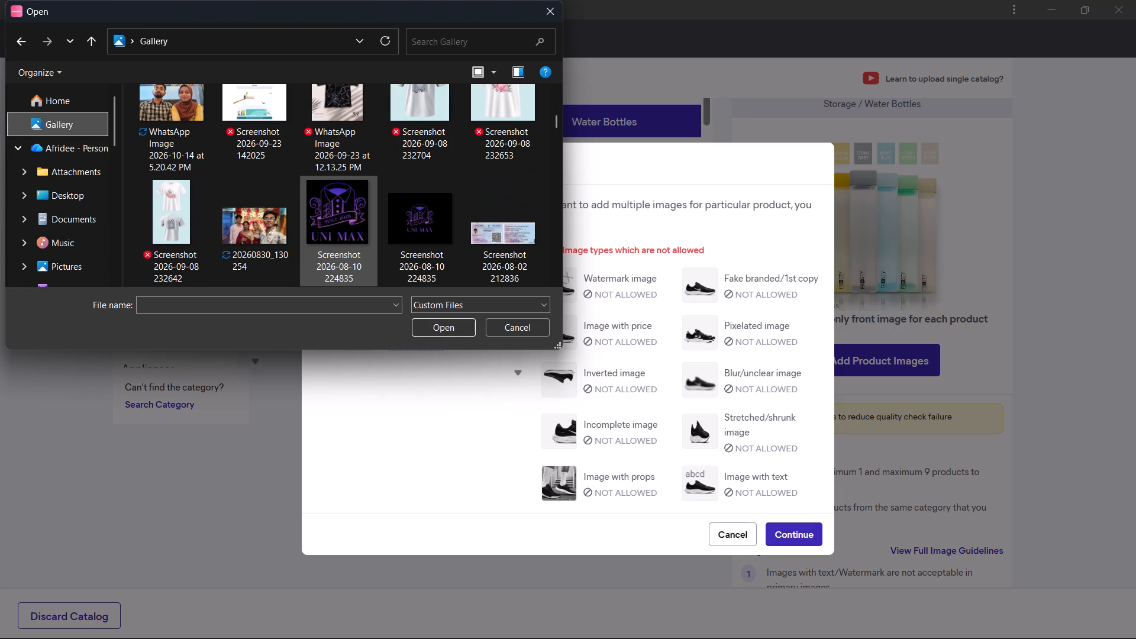
{"action": "scroll", "coordinate": [325, 188], "scroll_direction": "down", "scroll_amount": 3}
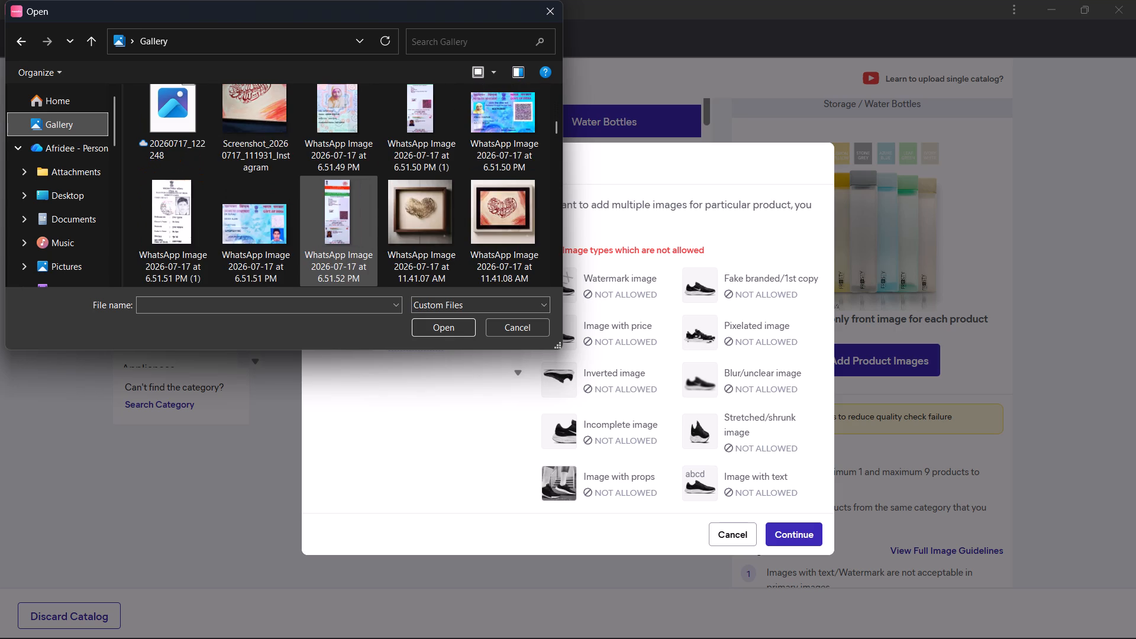
{"action": "scroll", "coordinate": [325, 188], "scroll_direction": "down", "scroll_amount": 1}
{"action": "scroll", "coordinate": [325, 188], "scroll_direction": "up", "scroll_amount": 2}
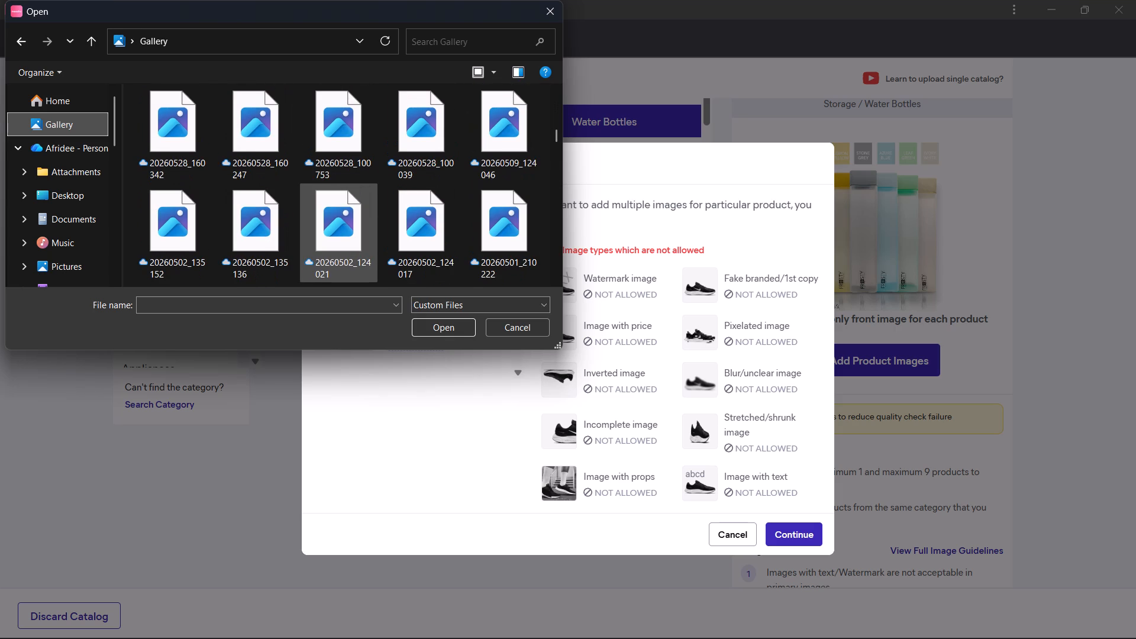
{"action": "scroll", "coordinate": [325, 188], "scroll_direction": "up", "scroll_amount": 3}
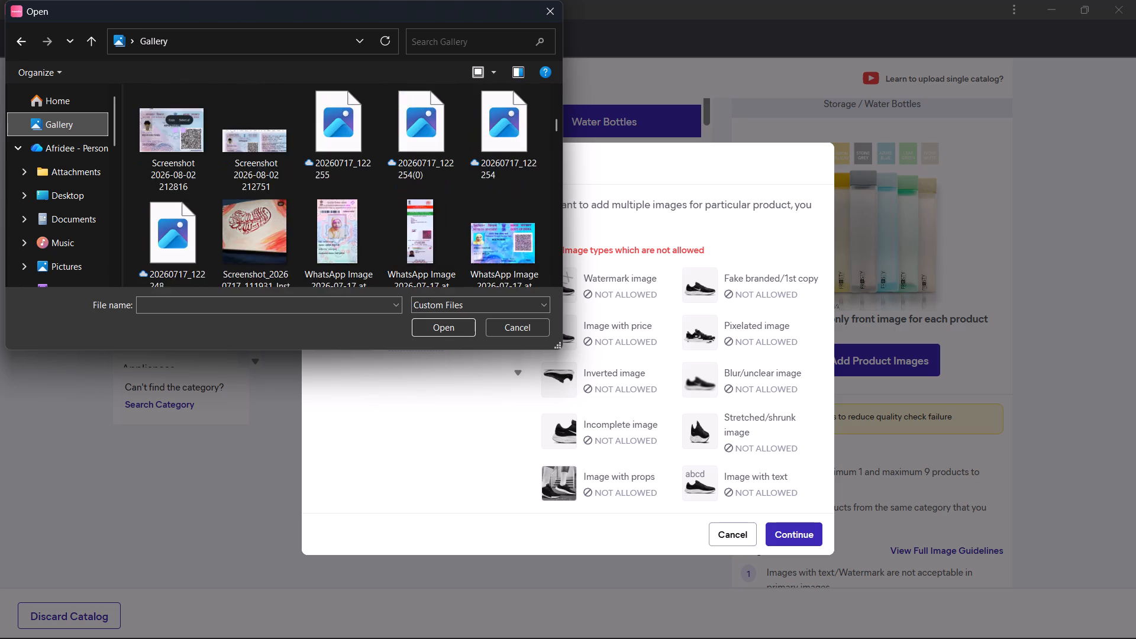
{"action": "scroll", "coordinate": [325, 188], "scroll_direction": "up", "scroll_amount": 2}
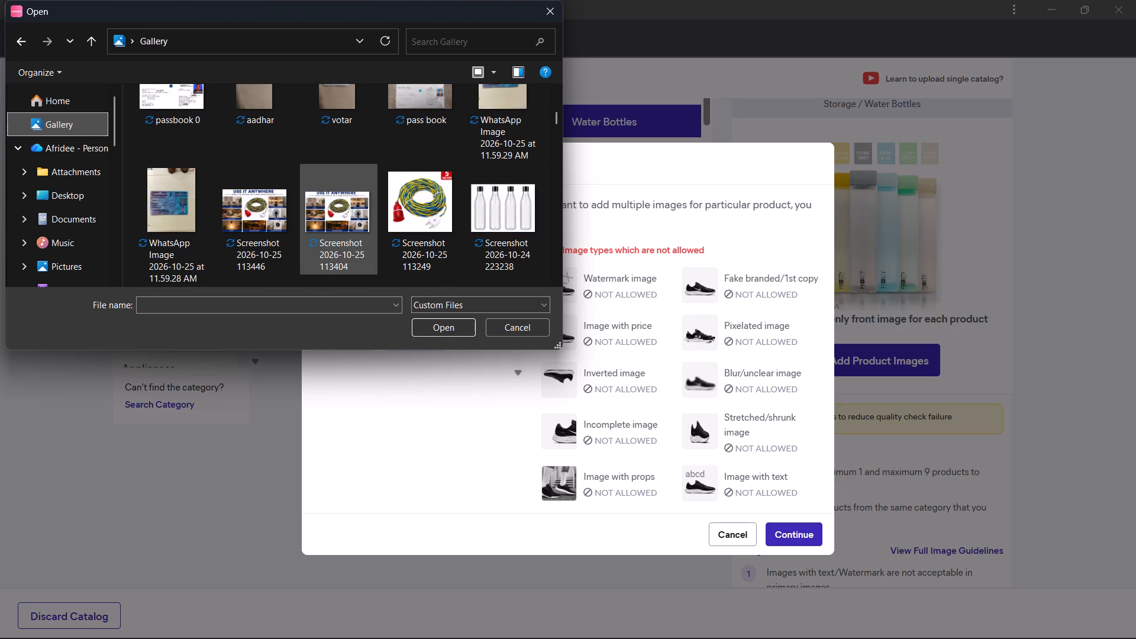
{"action": "scroll", "coordinate": [325, 188], "scroll_direction": "up", "scroll_amount": 4}
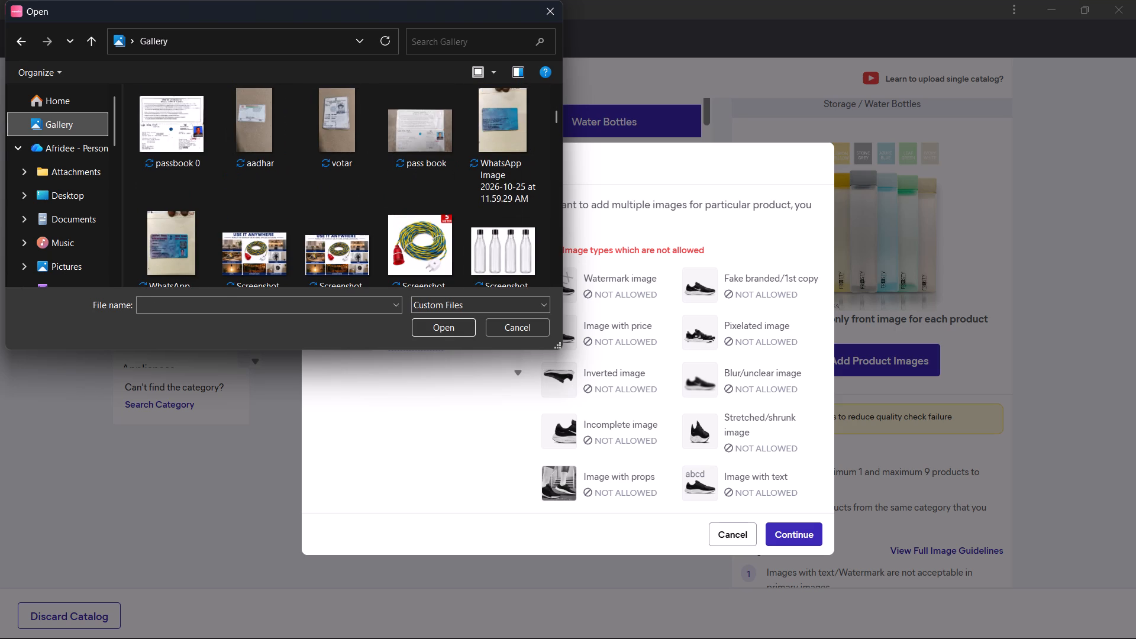
{"action": "left_click", "coordinate": [483, 263]}
{"action": "left_click", "coordinate": [442, 334]}
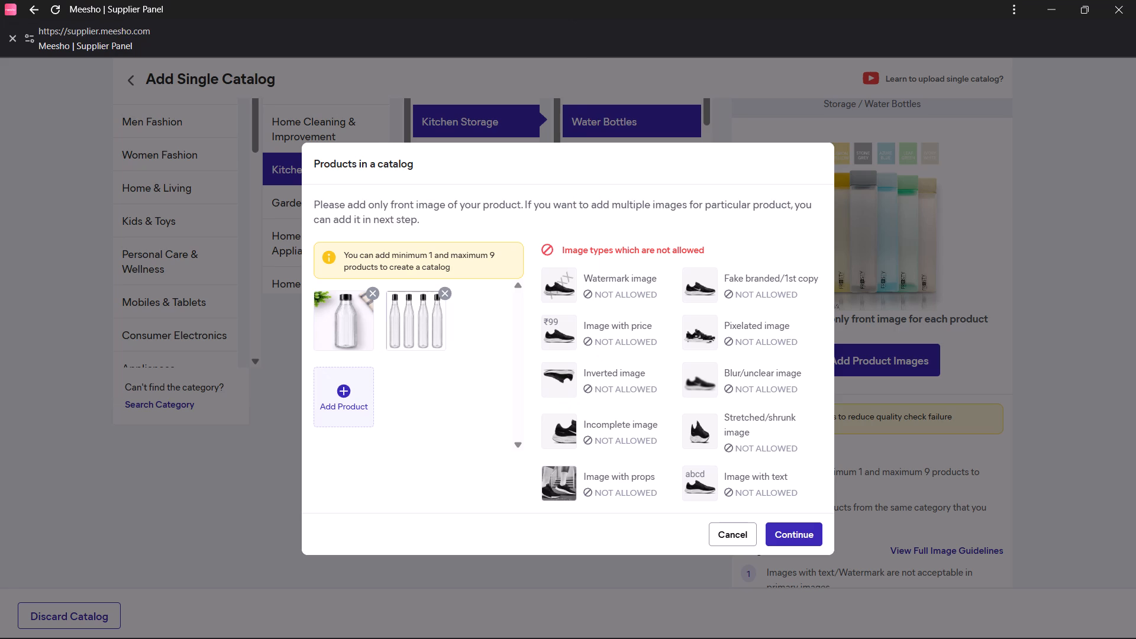
Start adding a third product and look through the Pictures, phone, C: drive, Desktop and Attachments folders for an image.
{"action": "left_click", "coordinate": [353, 396]}
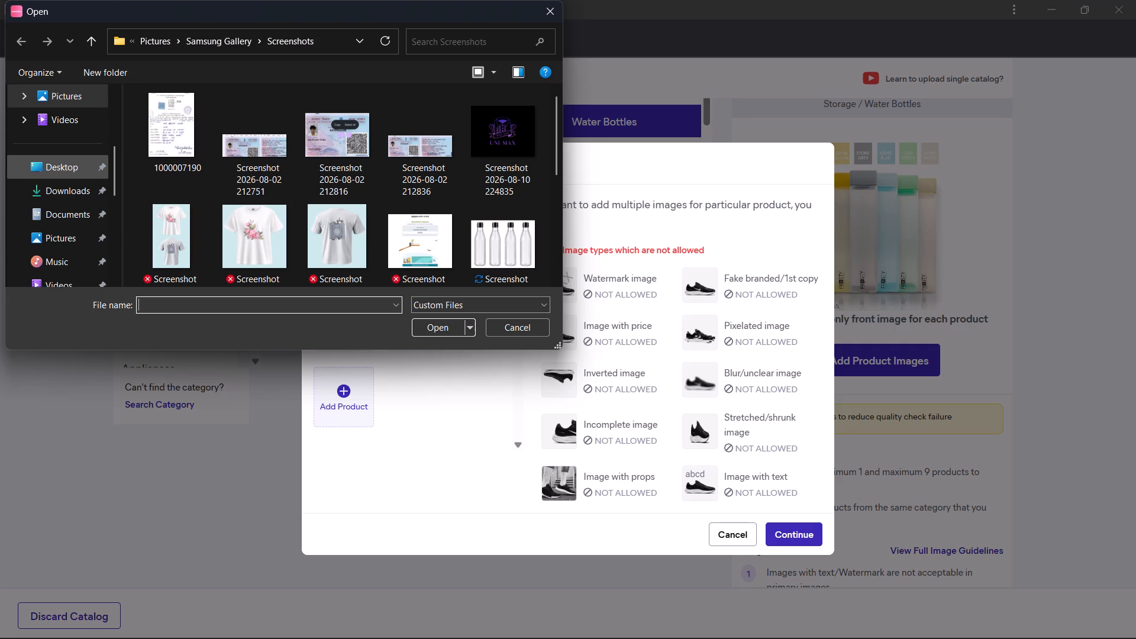
{"action": "left_click", "coordinate": [72, 249]}
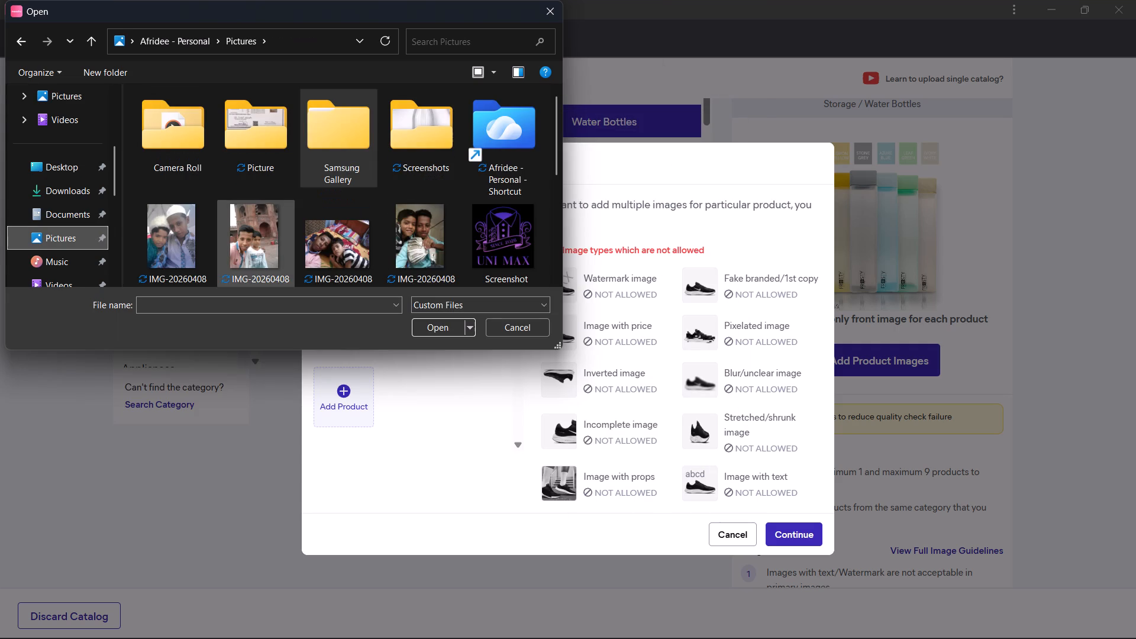
{"action": "scroll", "coordinate": [282, 213], "scroll_direction": "down", "scroll_amount": 2}
{"action": "scroll", "coordinate": [62, 244], "scroll_direction": "down", "scroll_amount": 1}
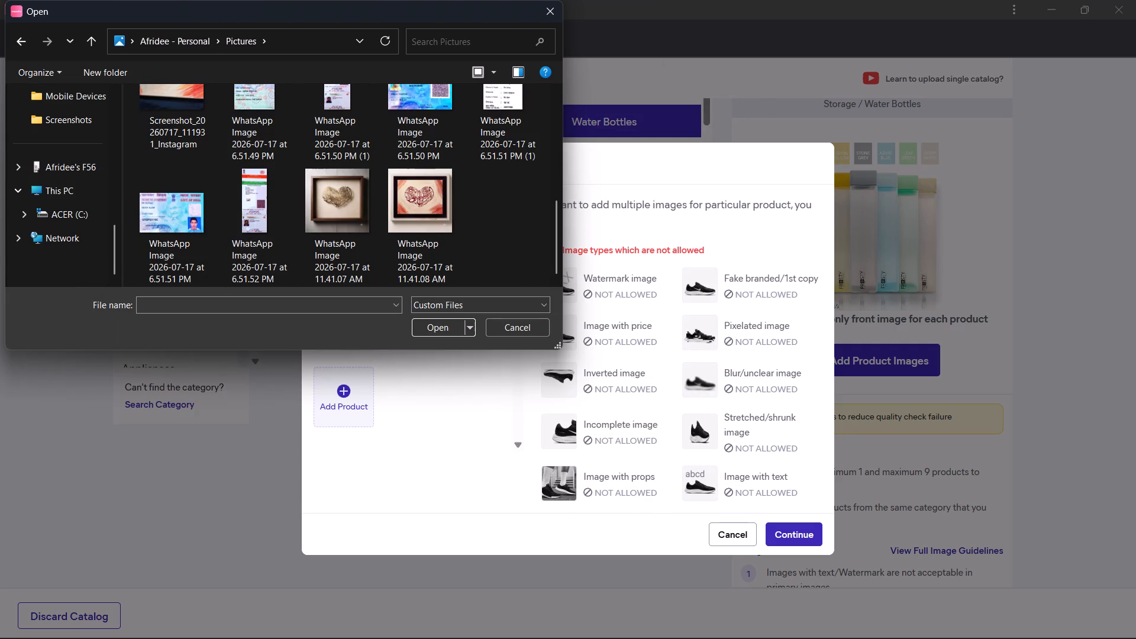
{"action": "scroll", "coordinate": [62, 244], "scroll_direction": "down", "scroll_amount": 1}
{"action": "left_click", "coordinate": [83, 166]}
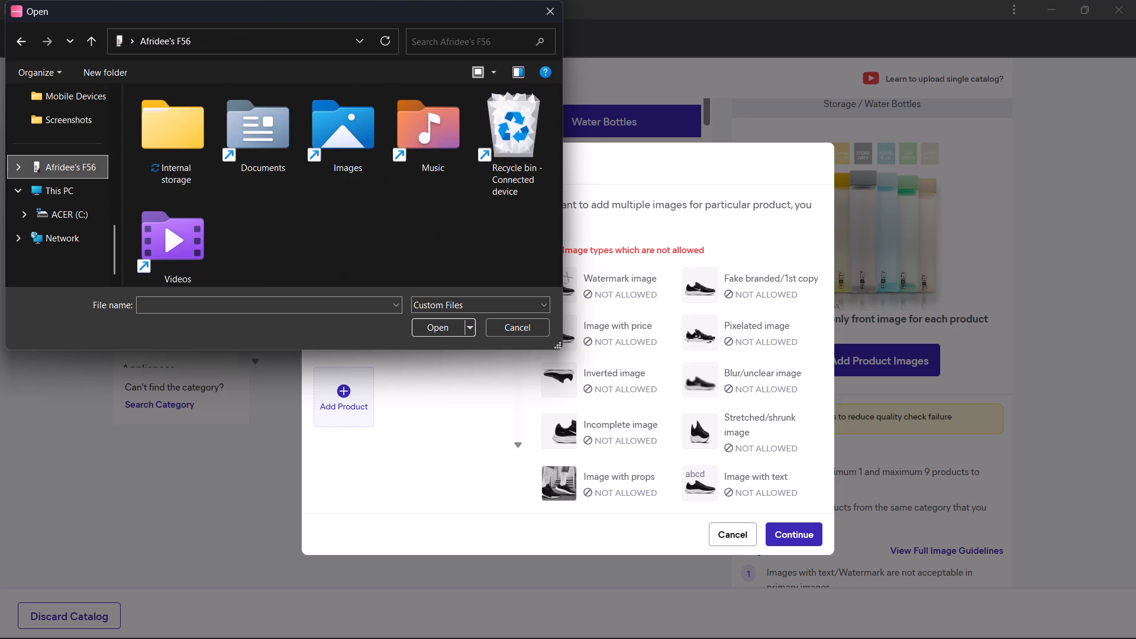
{"action": "left_click", "coordinate": [76, 183]}
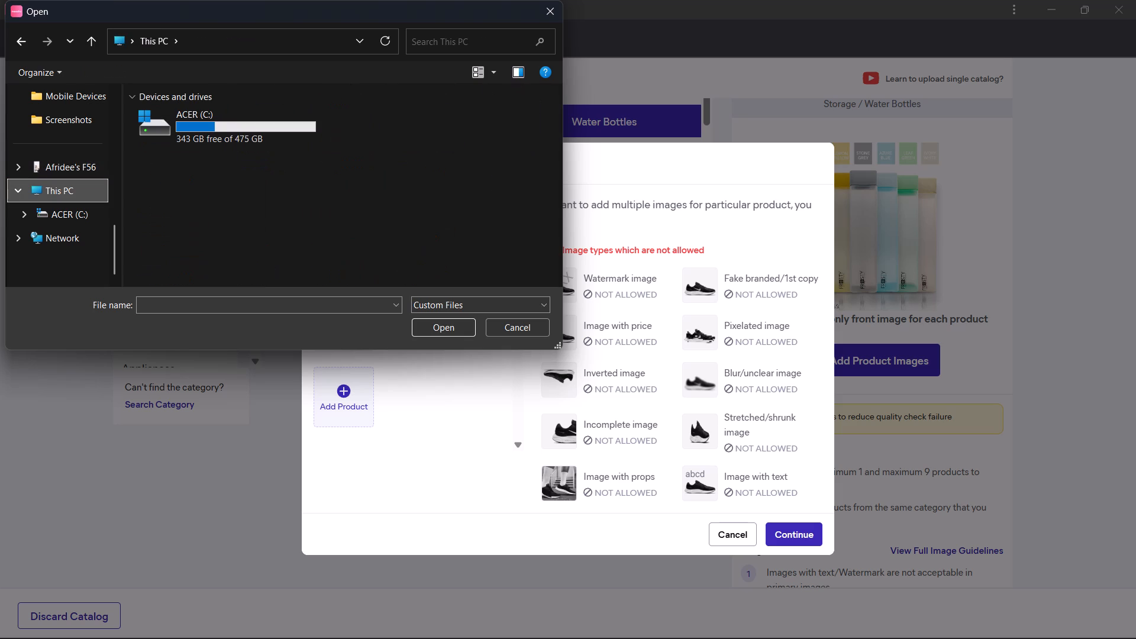
{"action": "left_click", "coordinate": [70, 228]}
{"action": "left_click", "coordinate": [78, 217]}
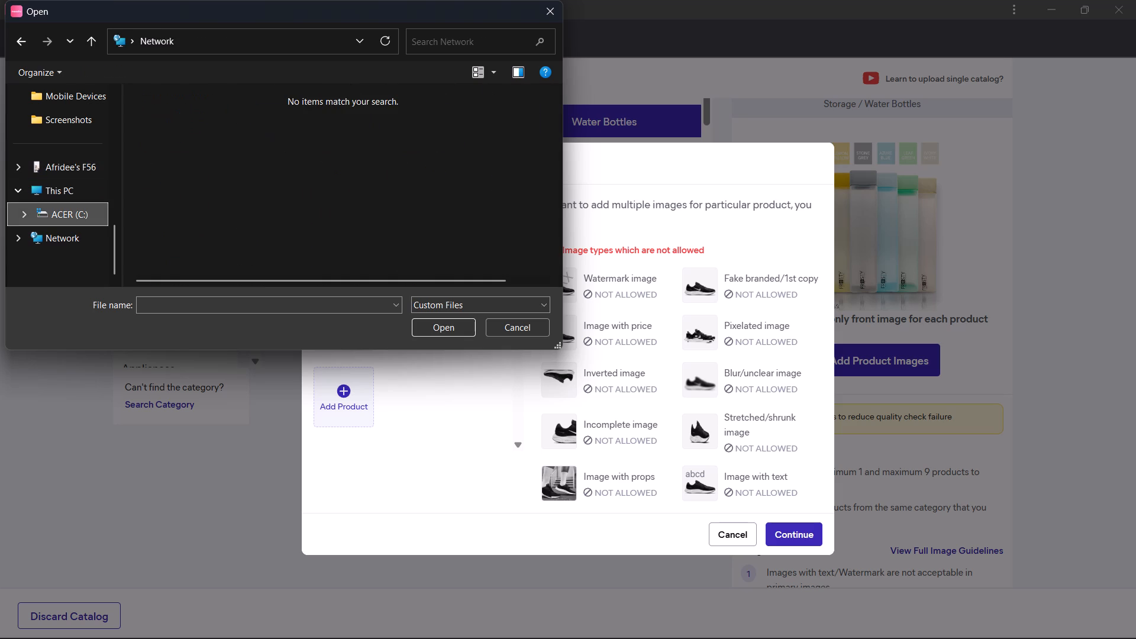
{"action": "scroll", "coordinate": [53, 172], "scroll_direction": "up", "scroll_amount": 1}
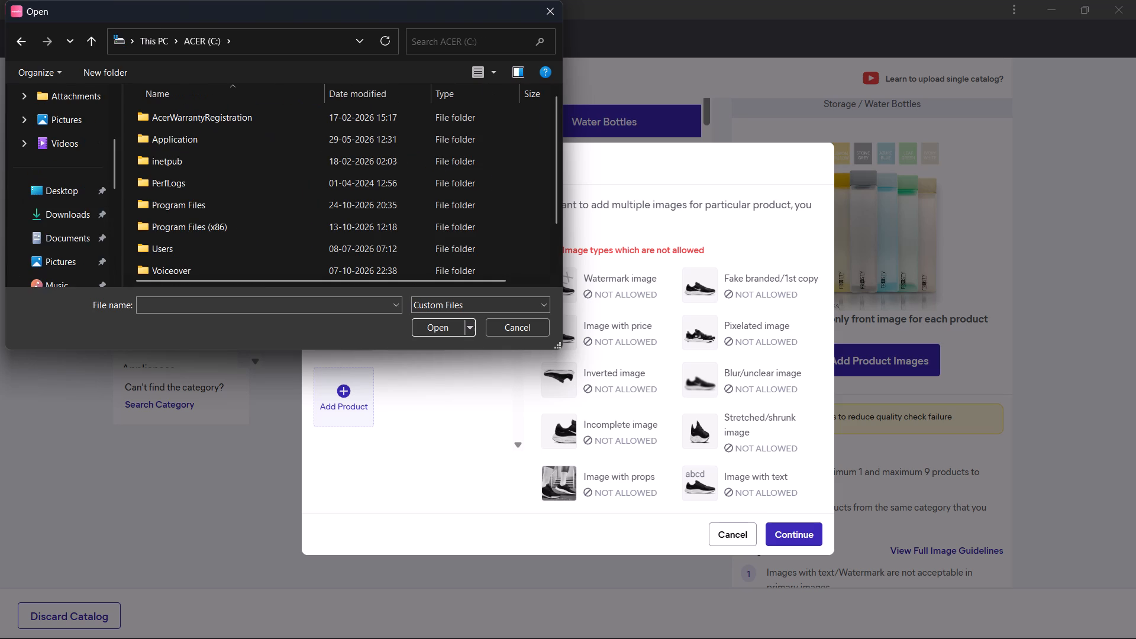
{"action": "left_click", "coordinate": [57, 147]}
{"action": "left_click", "coordinate": [65, 125]}
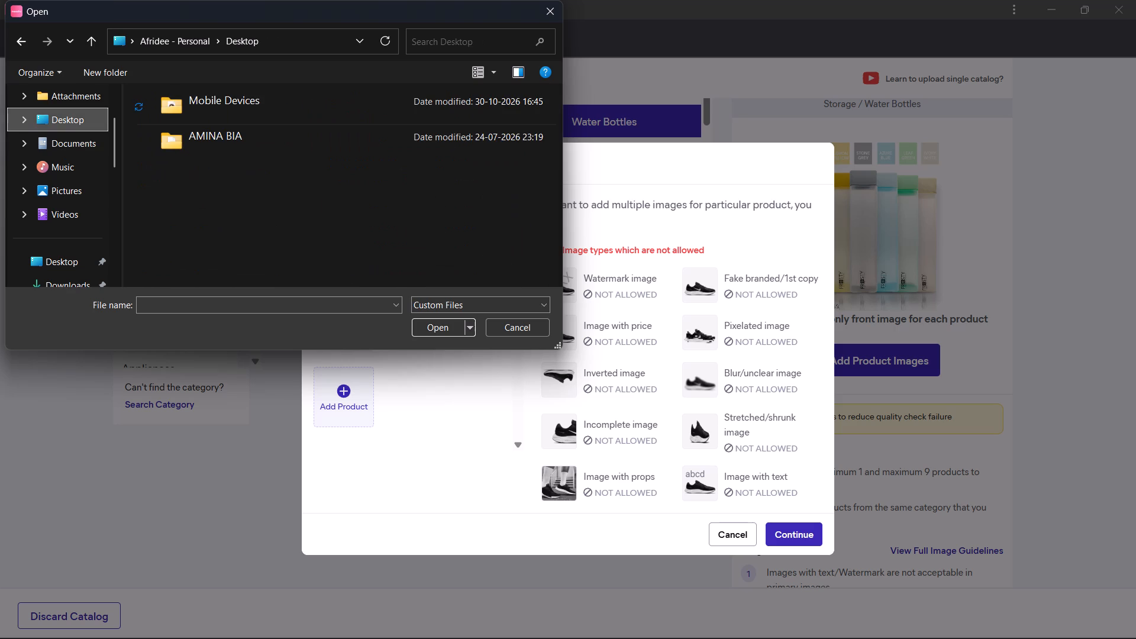
{"action": "left_click", "coordinate": [64, 94]}
{"action": "scroll", "coordinate": [64, 94], "scroll_direction": "up", "scroll_amount": 1}
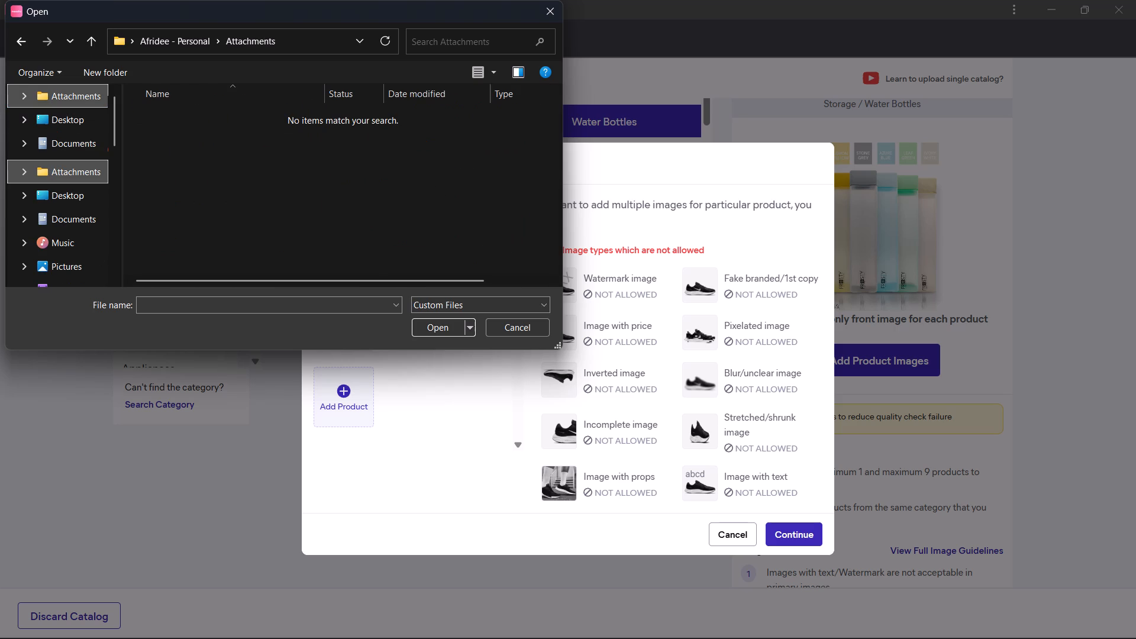
{"action": "double_click", "coordinate": [64, 94]}
Look through the Gallery for an image to use as the catalog's third product.
{"action": "left_click", "coordinate": [63, 121]}
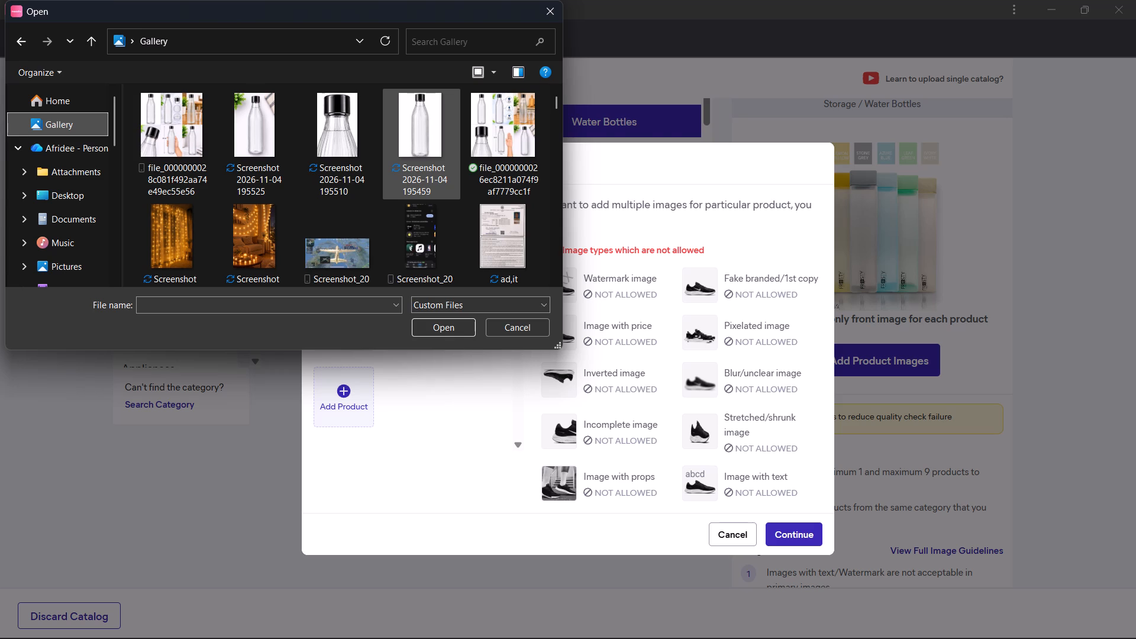
{"action": "scroll", "coordinate": [374, 164], "scroll_direction": "down", "scroll_amount": 1}
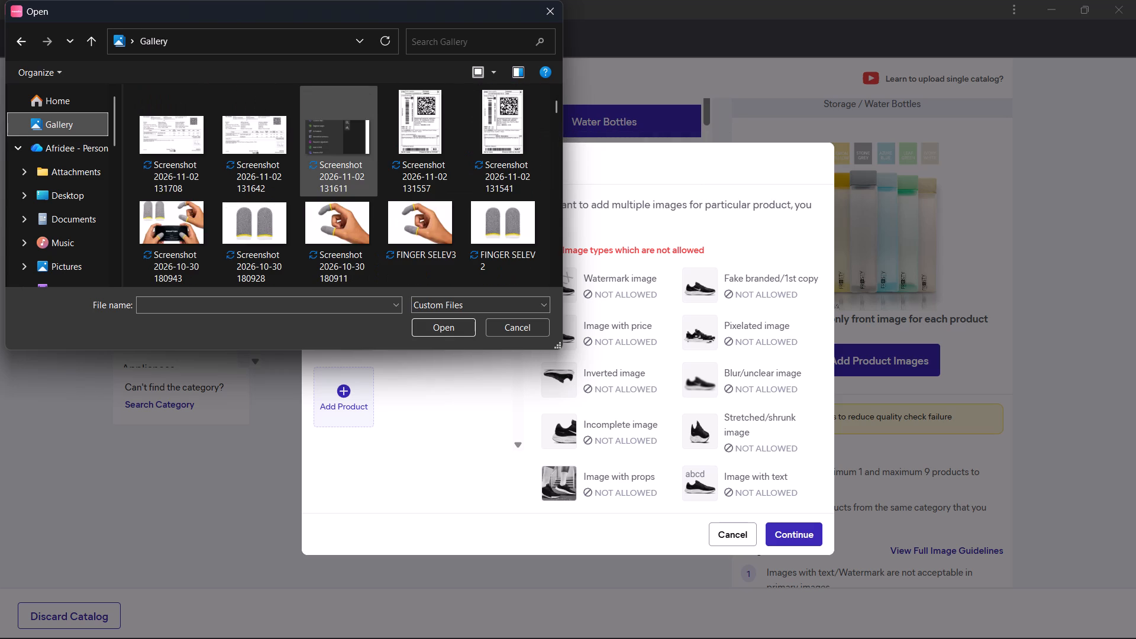
{"action": "scroll", "coordinate": [374, 164], "scroll_direction": "down", "scroll_amount": 3}
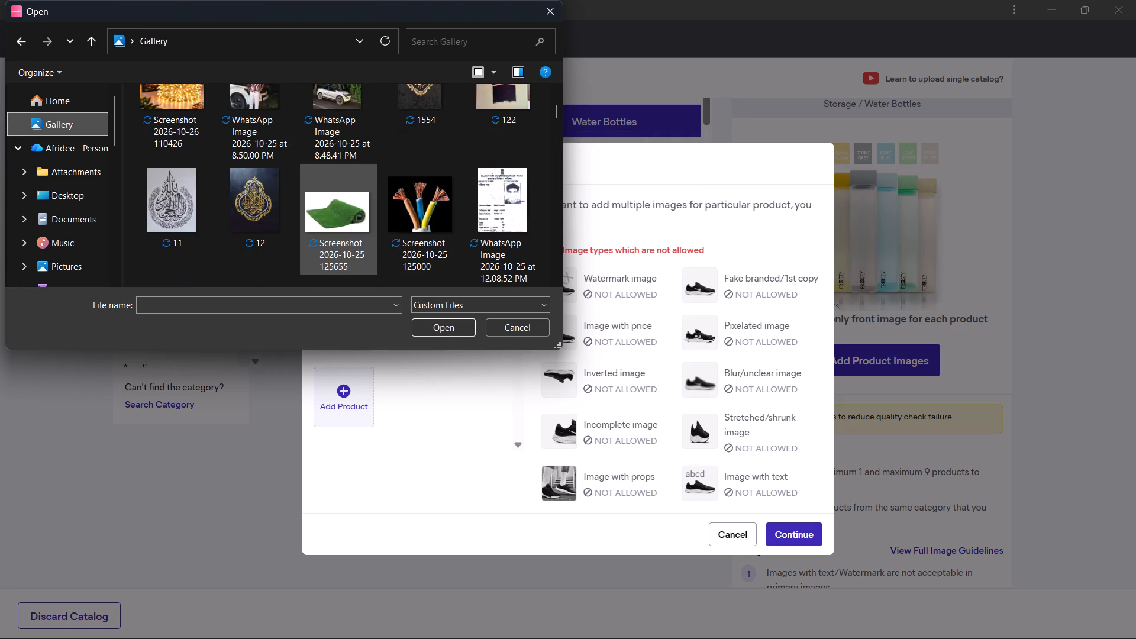
{"action": "scroll", "coordinate": [374, 164], "scroll_direction": "down", "scroll_amount": 3}
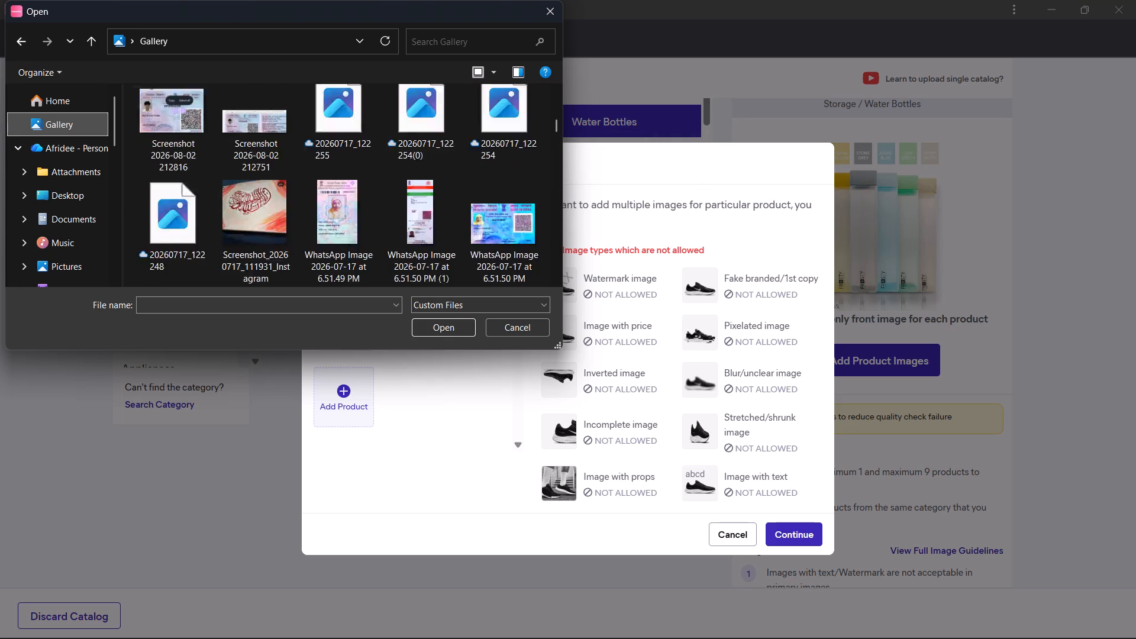
{"action": "scroll", "coordinate": [374, 164], "scroll_direction": "down", "scroll_amount": 5}
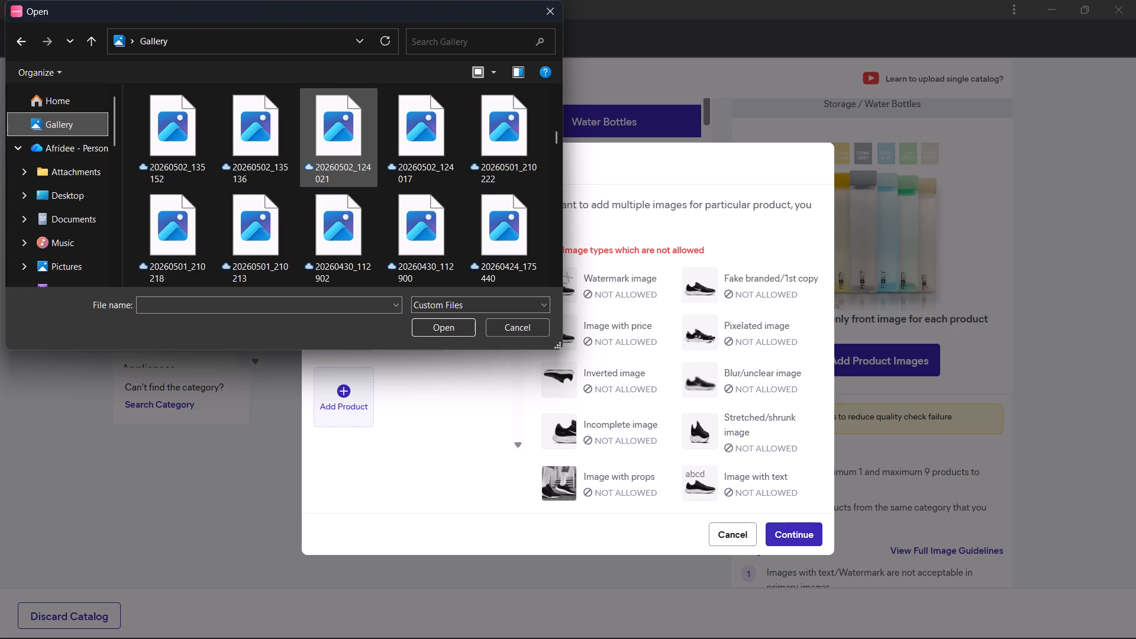
{"action": "scroll", "coordinate": [374, 164], "scroll_direction": "up", "scroll_amount": 4}
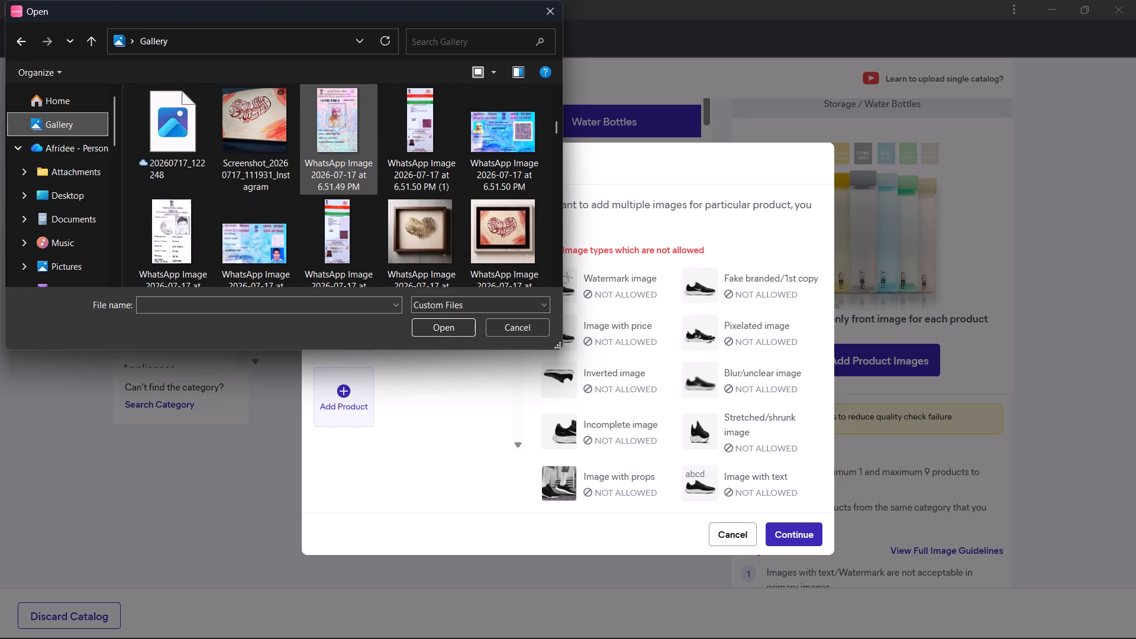
{"action": "scroll", "coordinate": [374, 164], "scroll_direction": "up", "scroll_amount": 2}
{"action": "scroll", "coordinate": [374, 164], "scroll_direction": "right", "scroll_amount": 2}
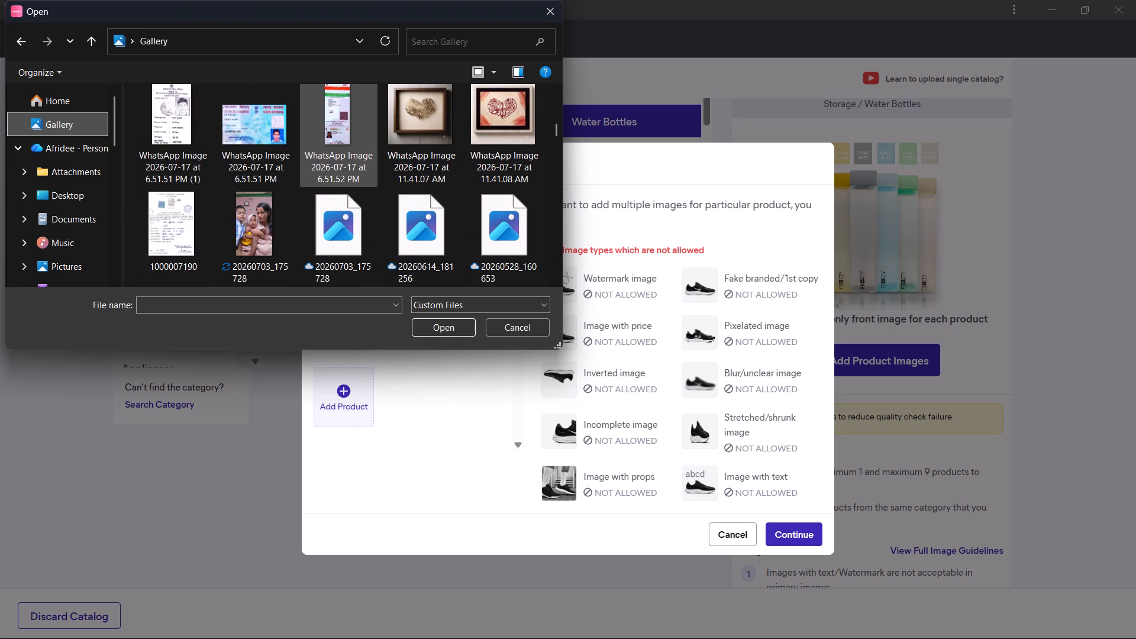
{"action": "scroll", "coordinate": [374, 164], "scroll_direction": "right", "scroll_amount": 3}
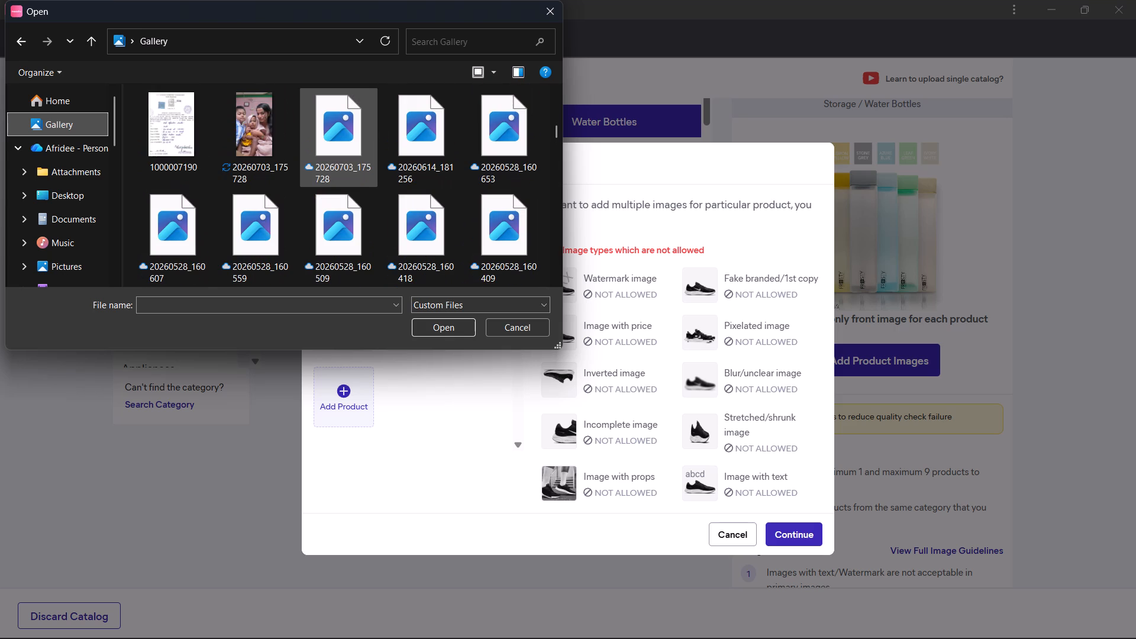
{"action": "scroll", "coordinate": [374, 164], "scroll_direction": "right", "scroll_amount": 1}
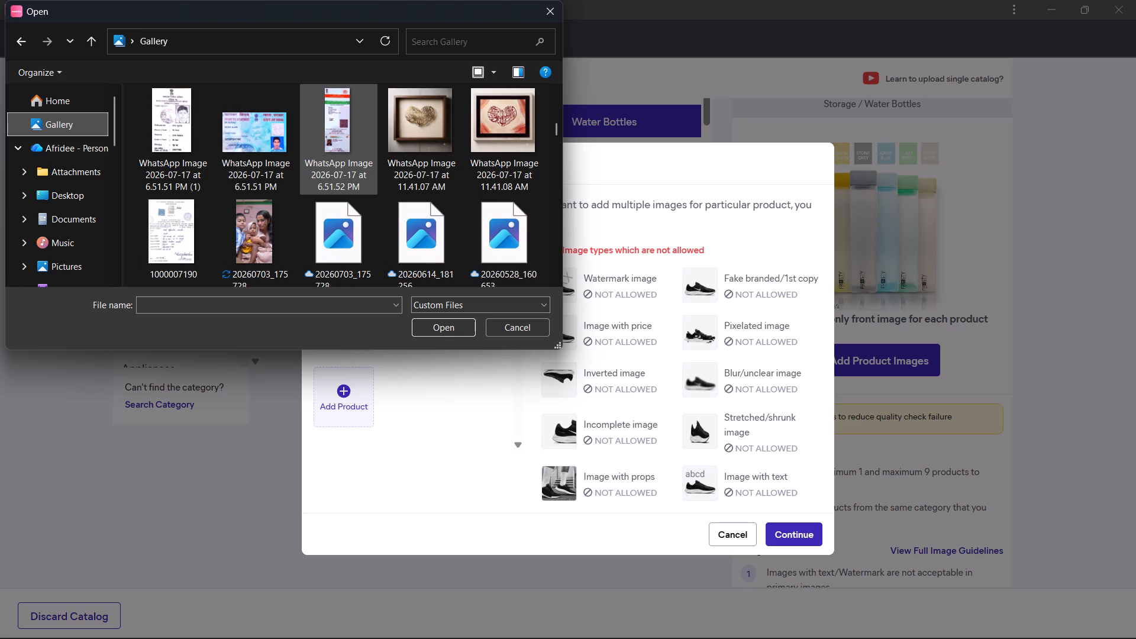
{"action": "scroll", "coordinate": [374, 164], "scroll_direction": "right", "scroll_amount": 1}
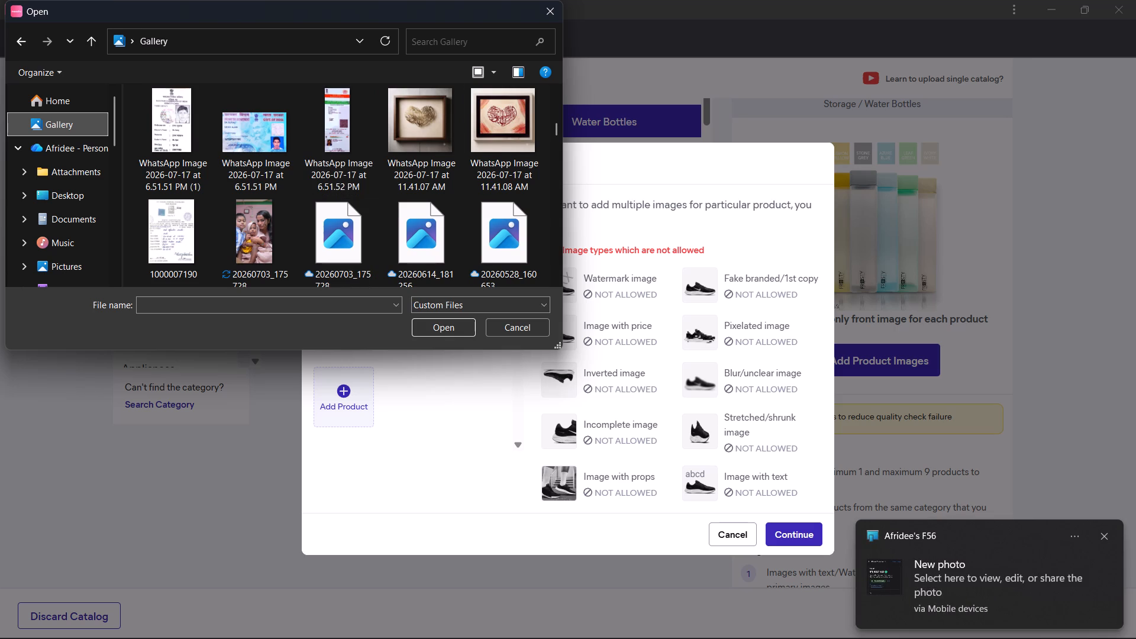
{"action": "scroll", "coordinate": [377, 217], "scroll_direction": "down", "scroll_amount": 1}
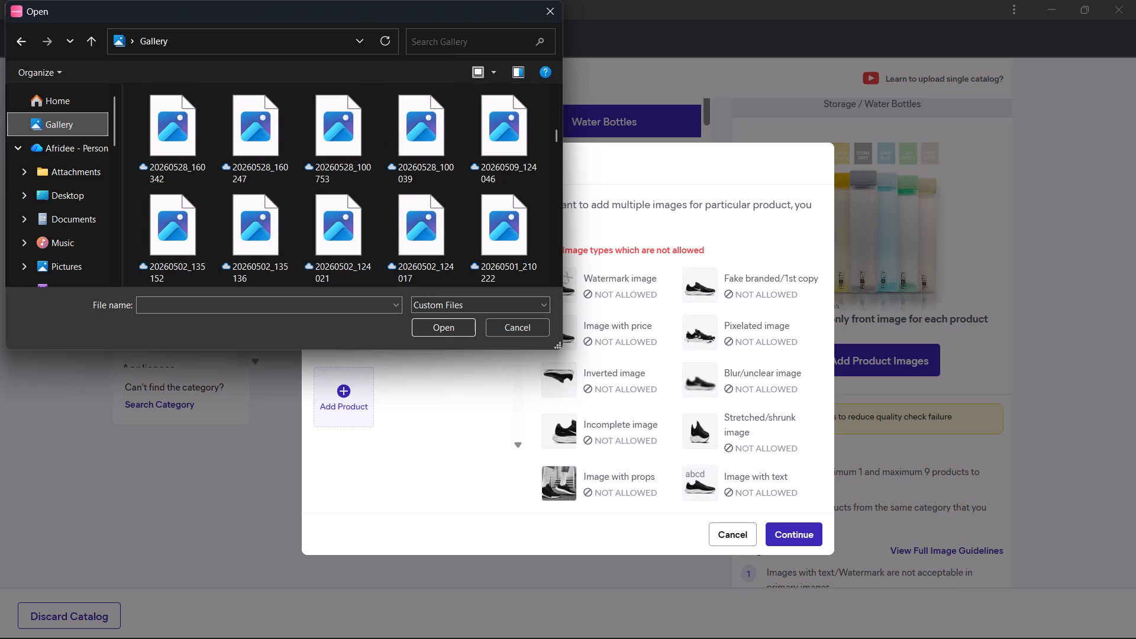
{"action": "scroll", "coordinate": [377, 217], "scroll_direction": "down", "scroll_amount": 3}
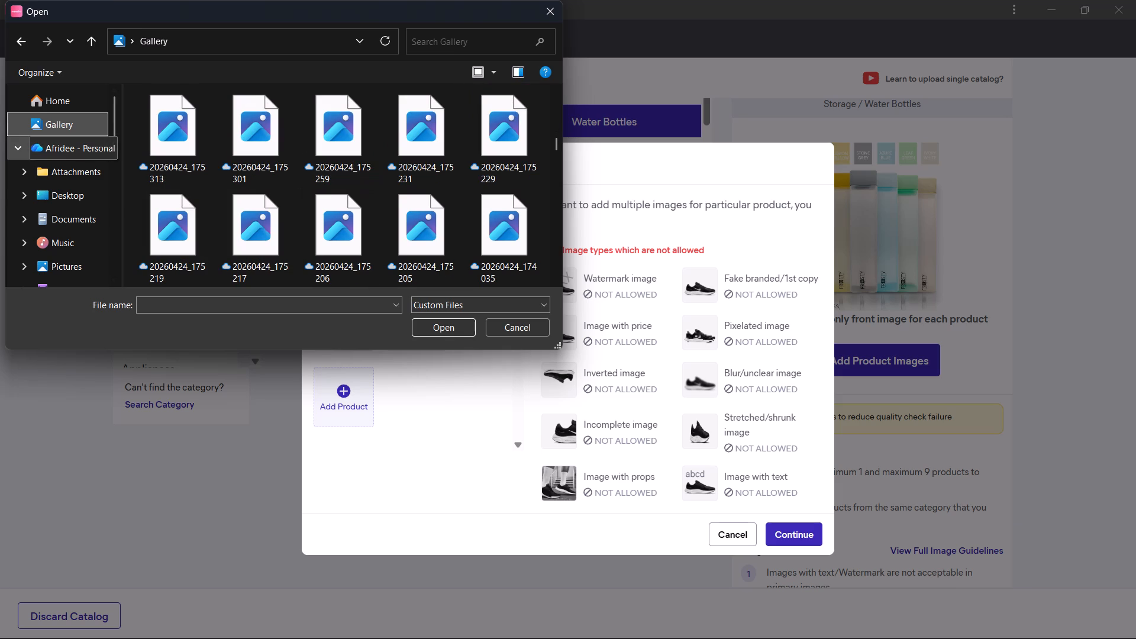
{"action": "left_click", "coordinate": [79, 145]}
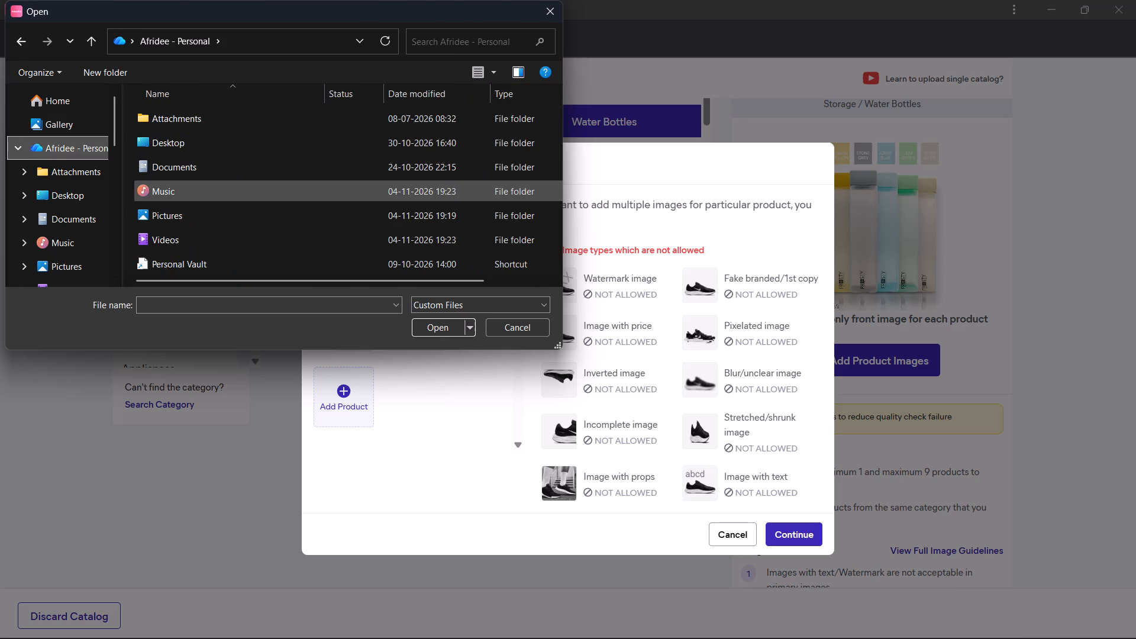
{"action": "double_click", "coordinate": [214, 220]}
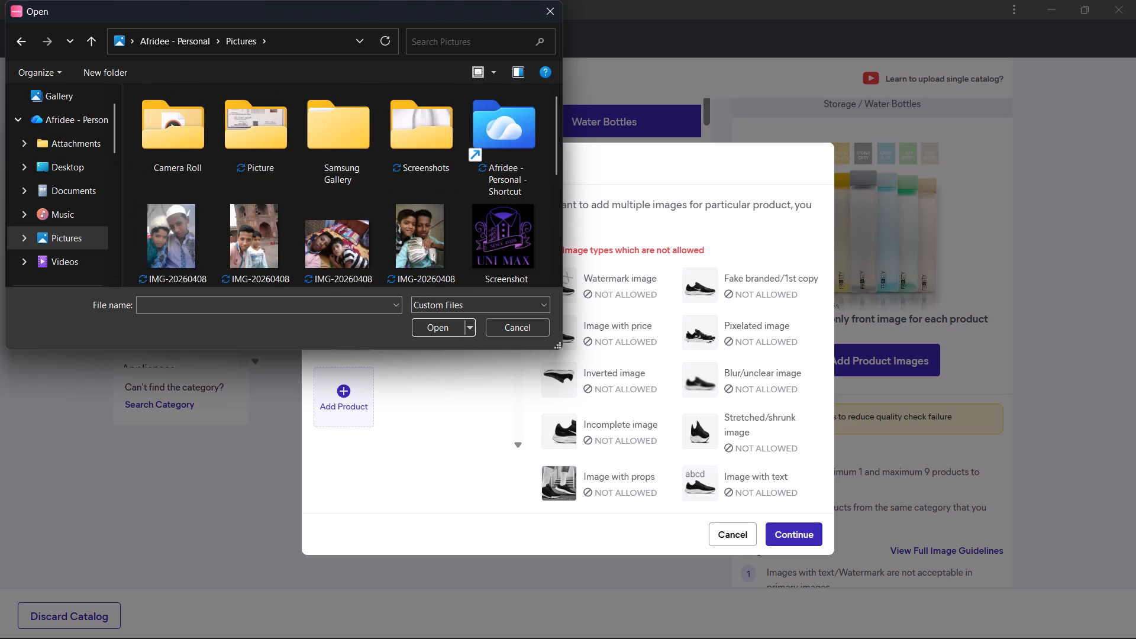
{"action": "scroll", "coordinate": [214, 220], "scroll_direction": "down", "scroll_amount": 2}
{"action": "scroll", "coordinate": [214, 220], "scroll_direction": "up", "scroll_amount": 1}
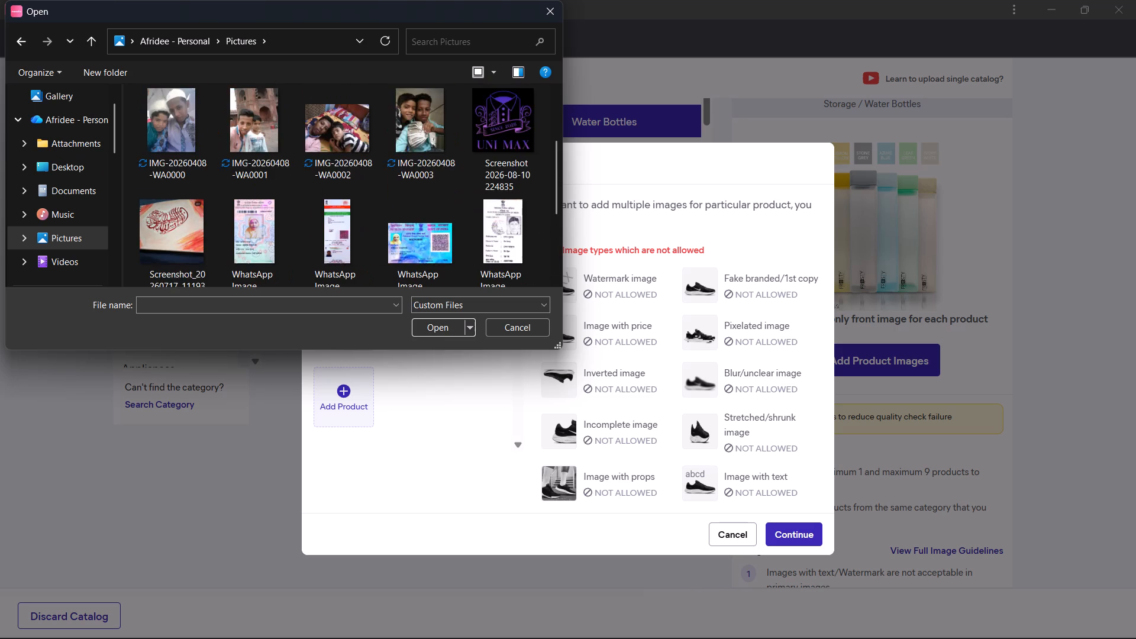
{"action": "scroll", "coordinate": [214, 220], "scroll_direction": "up", "scroll_amount": 1}
{"action": "scroll", "coordinate": [56, 218], "scroll_direction": "down", "scroll_amount": 2}
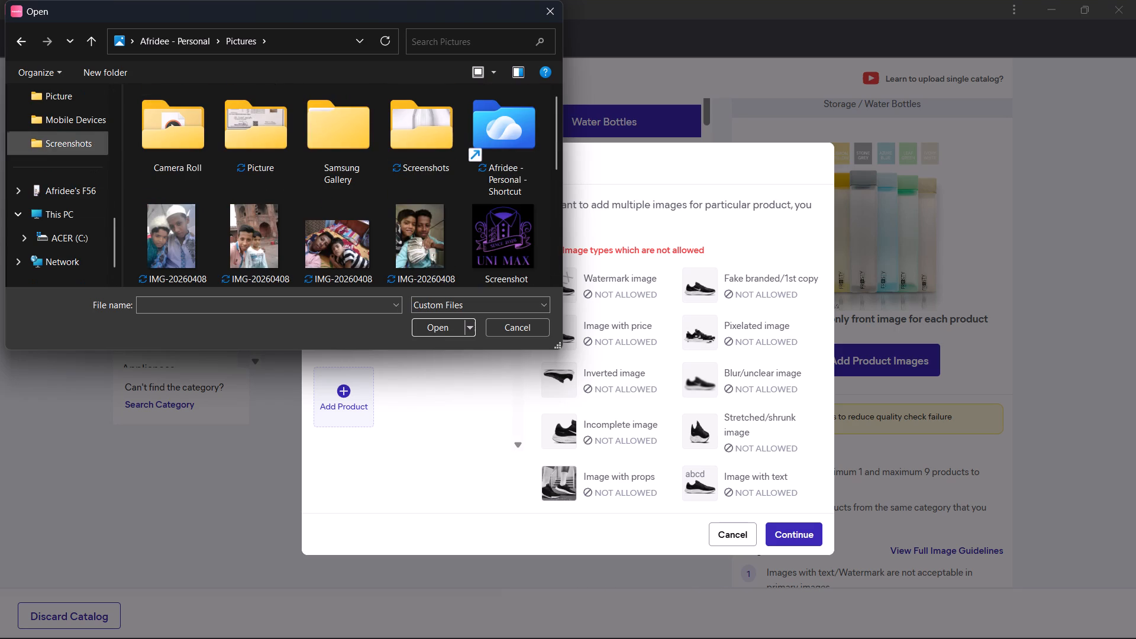
{"action": "left_click", "coordinate": [67, 201]}
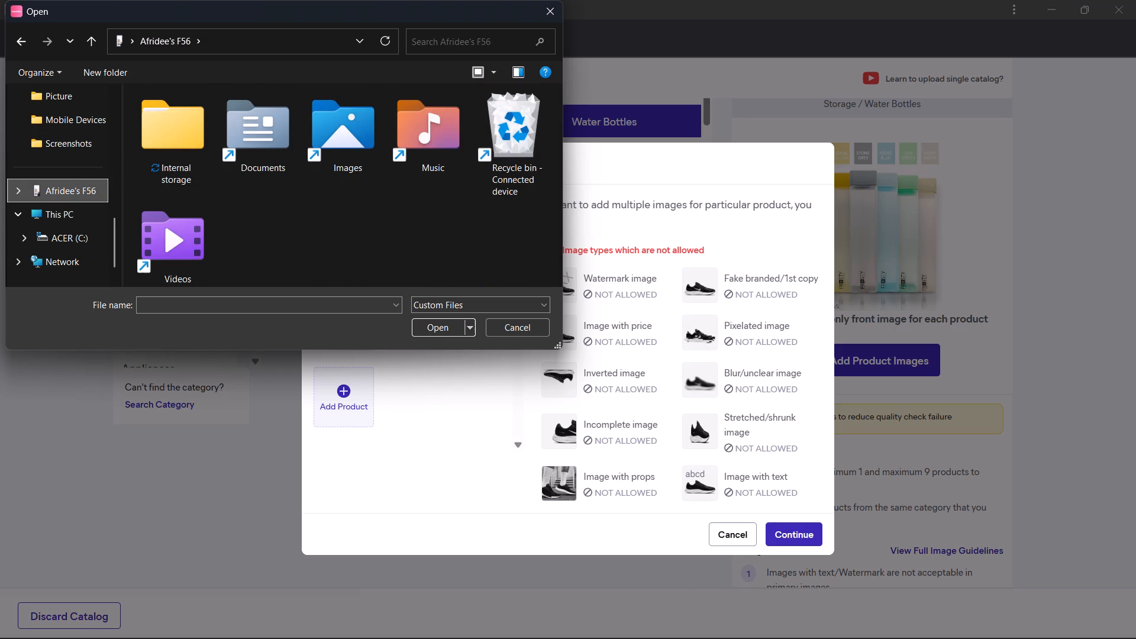
{"action": "double_click", "coordinate": [316, 139]}
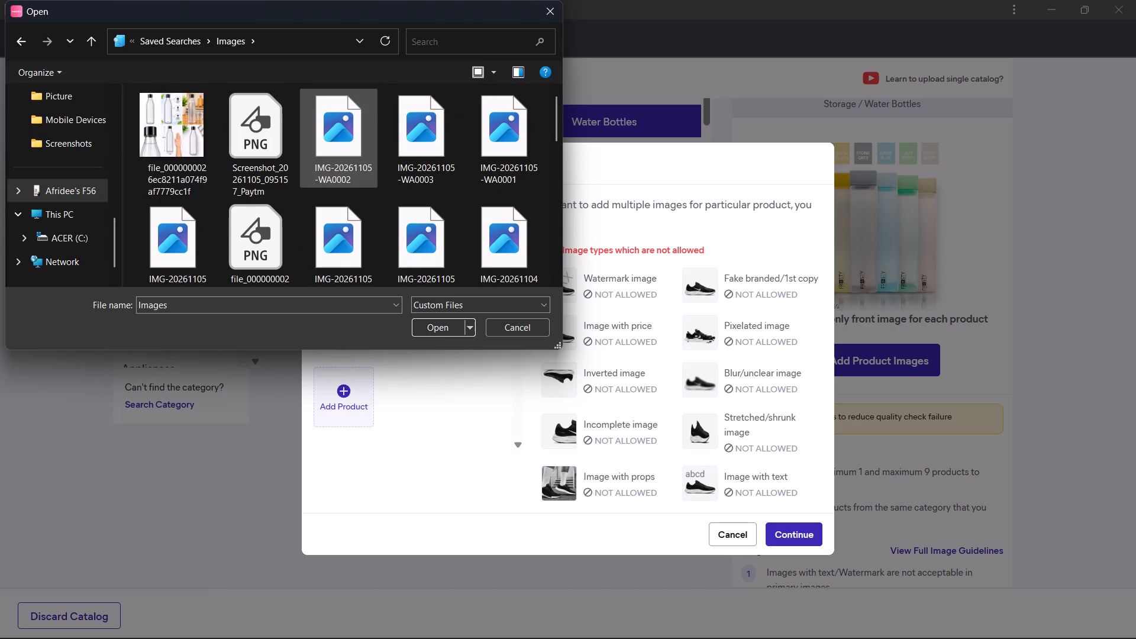
{"action": "double_click", "coordinate": [190, 121]}
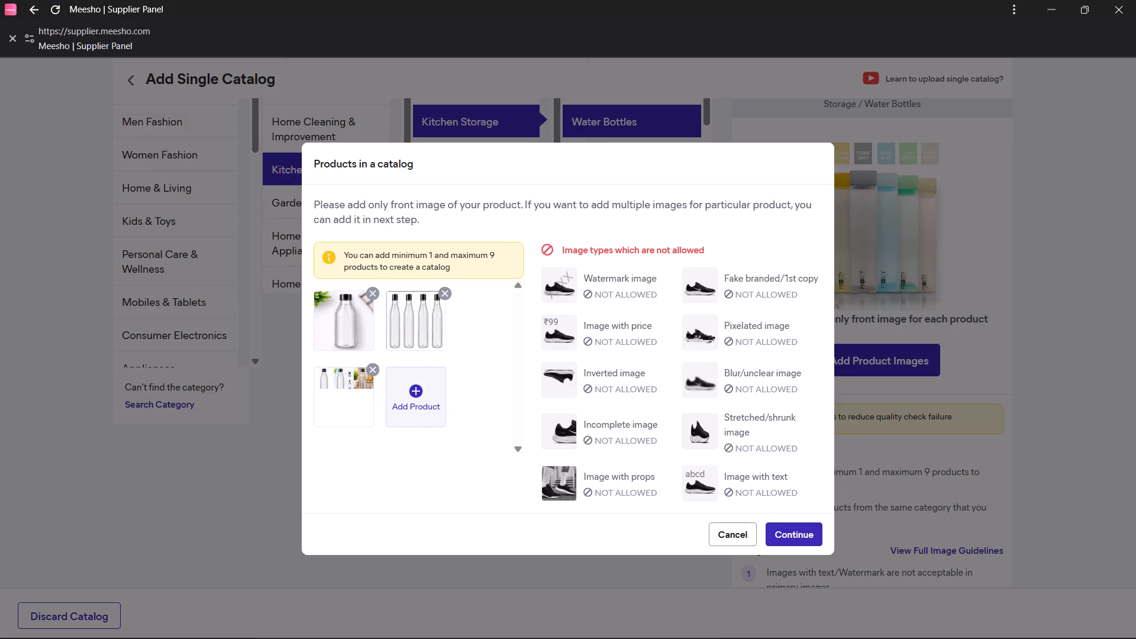
Continue with the three product images to the Add Product Details stage.
{"action": "left_click", "coordinate": [811, 532]}
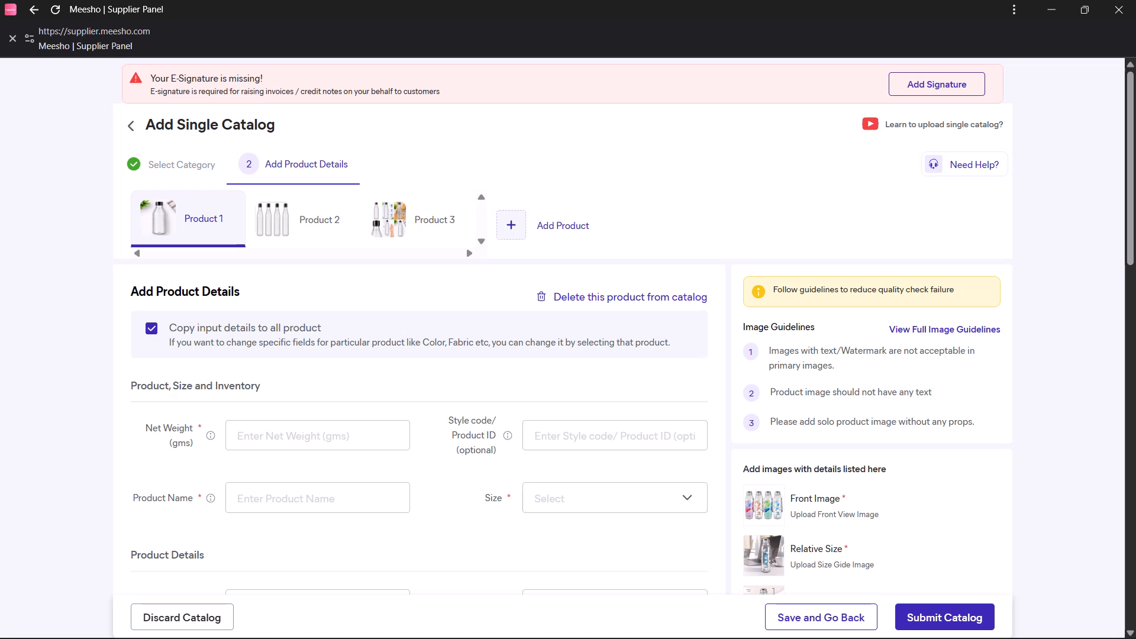
{"action": "scroll", "coordinate": [665, 638], "scroll_direction": "left", "scroll_amount": 1}
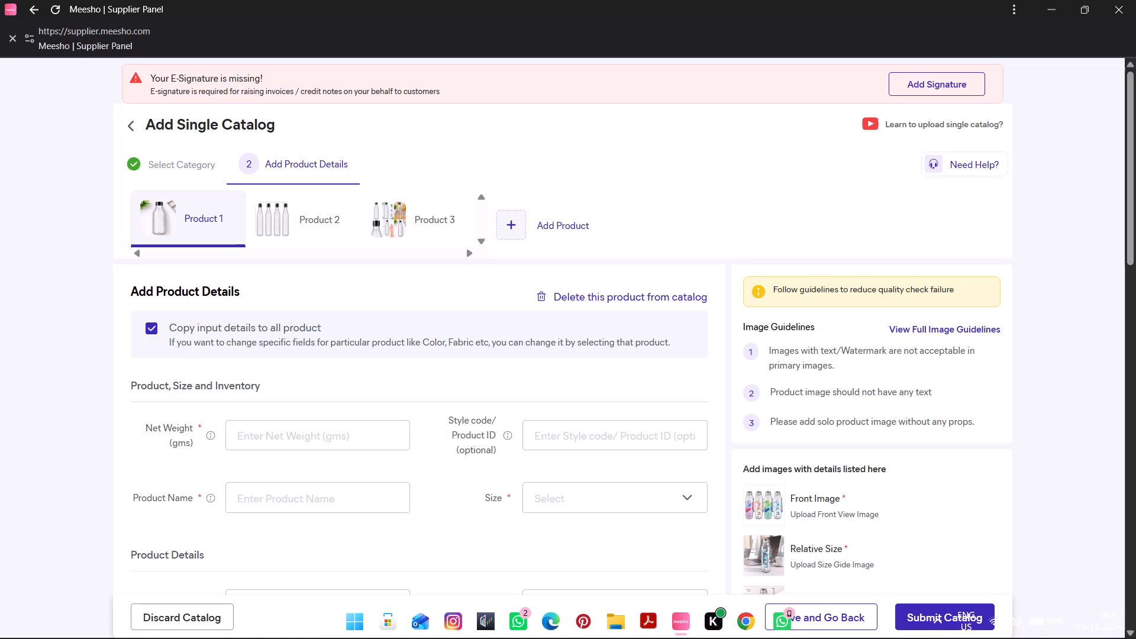
Switch to File Explorer's Gallery, open the six-panel bottle collage in Adobe Express Photos and dismiss the date-of-birth request.
{"action": "left_click", "coordinate": [618, 636]}
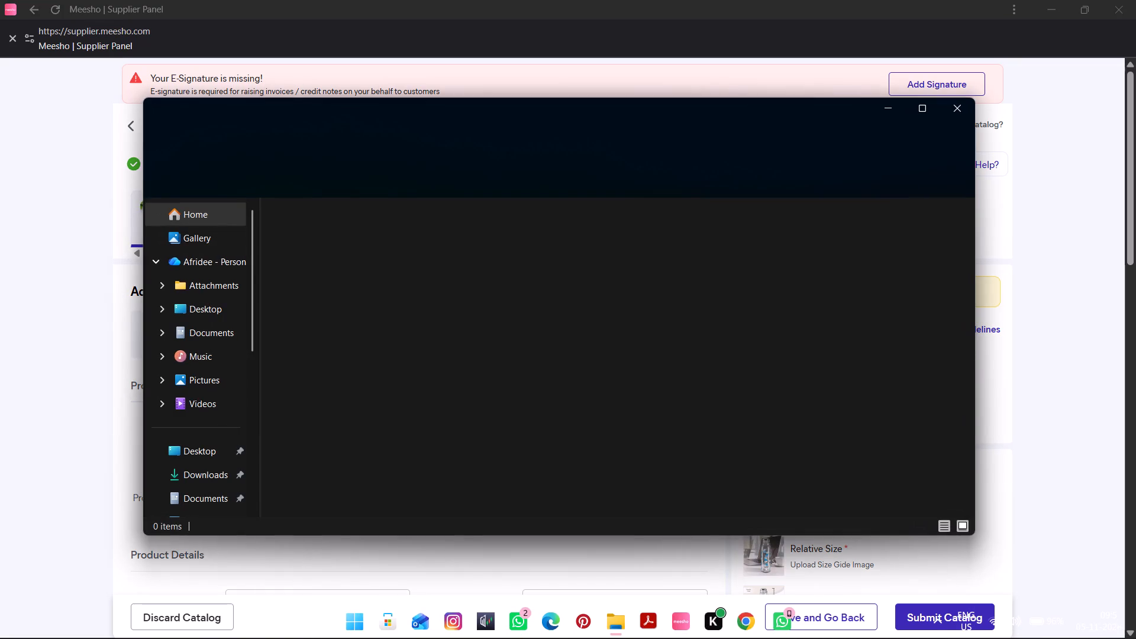
{"action": "left_click", "coordinate": [164, 232]}
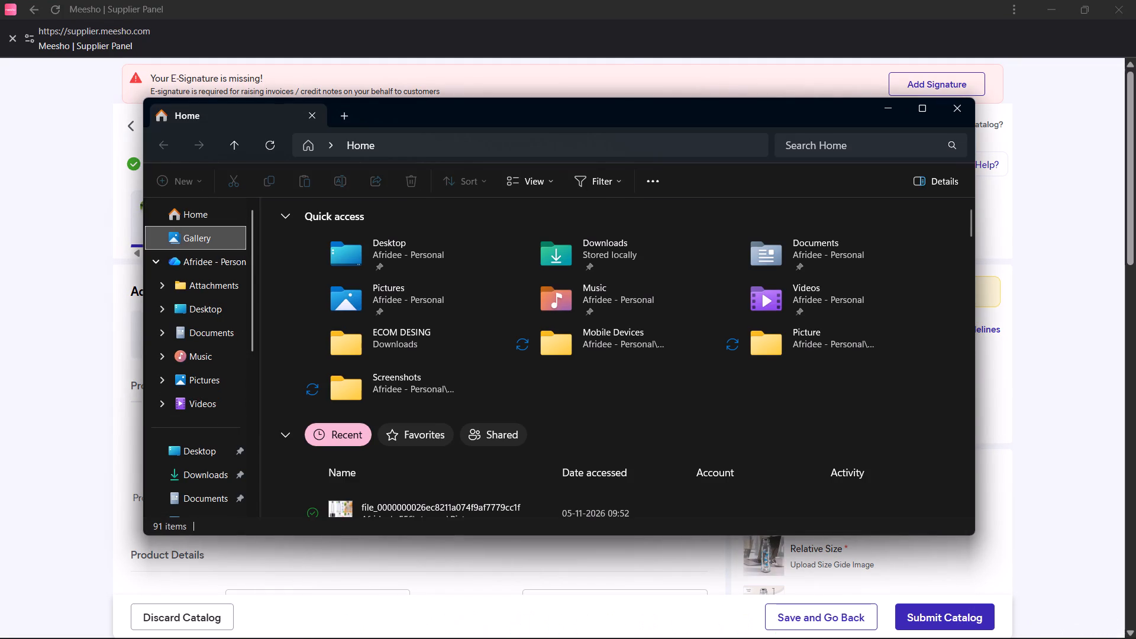
{"action": "left_click", "coordinate": [164, 232]}
{"action": "left_click", "coordinate": [192, 234]}
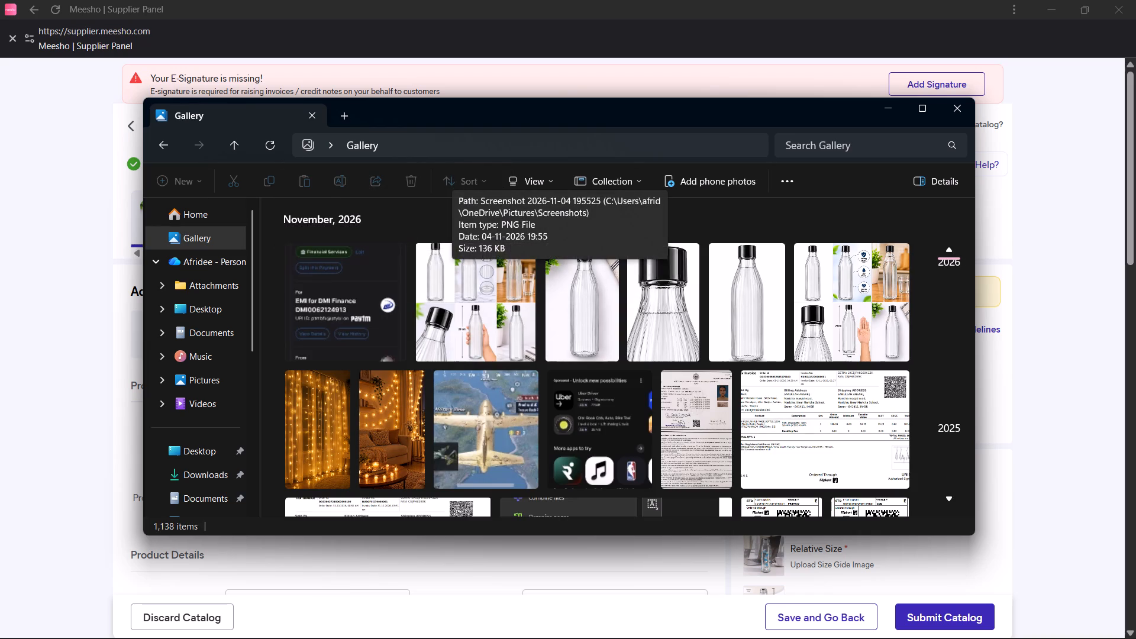
{"action": "double_click", "coordinate": [495, 292]}
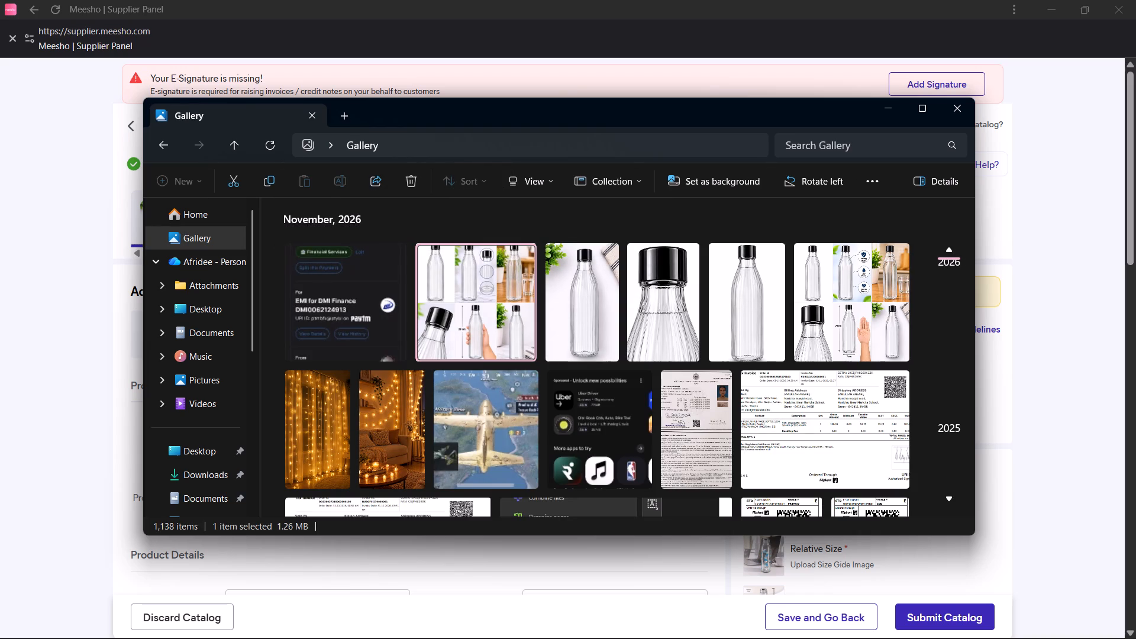
{"action": "double_click", "coordinate": [495, 292]}
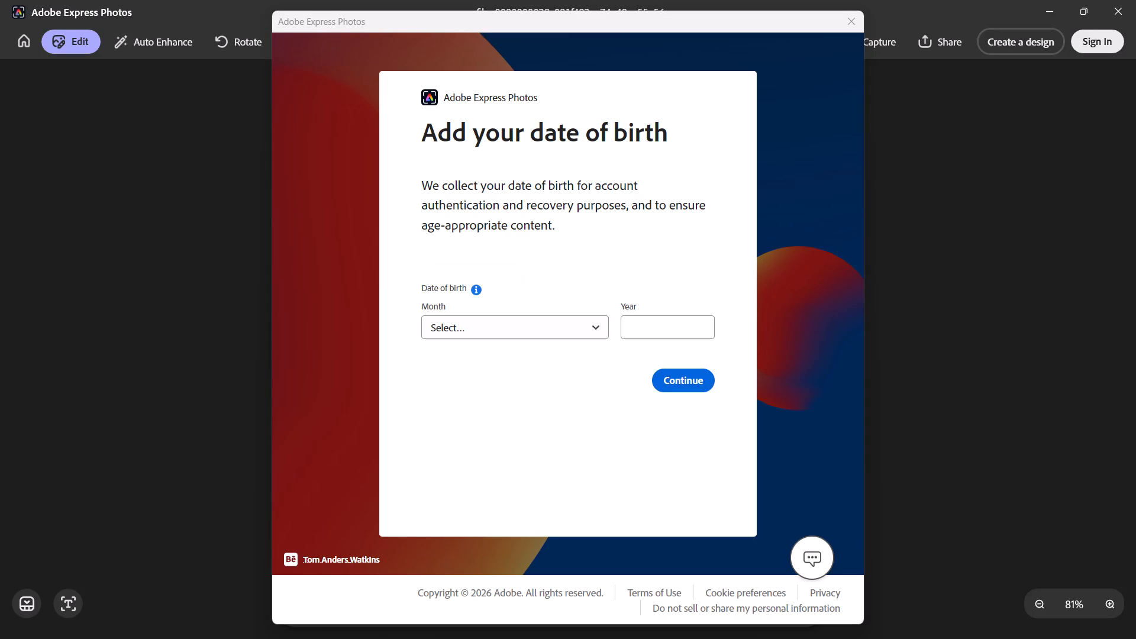
{"action": "left_click", "coordinate": [851, 18]}
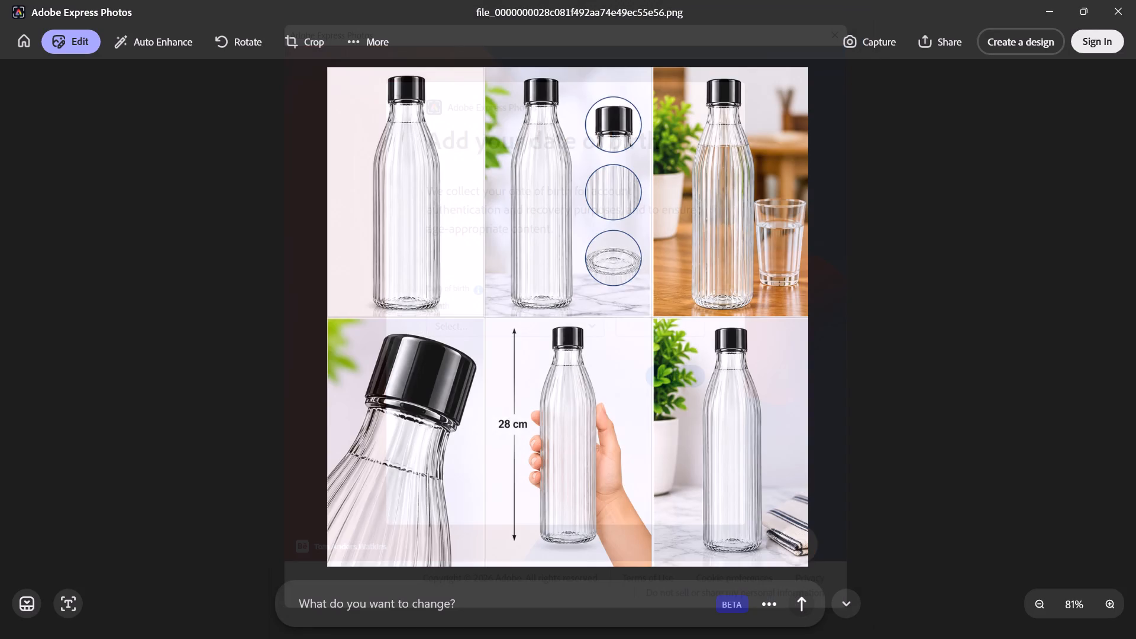
Capture a selection screenshot of the collage panel showing the hand-held bottle with the 28 cm height arrow.
{"action": "left_click", "coordinate": [871, 42]}
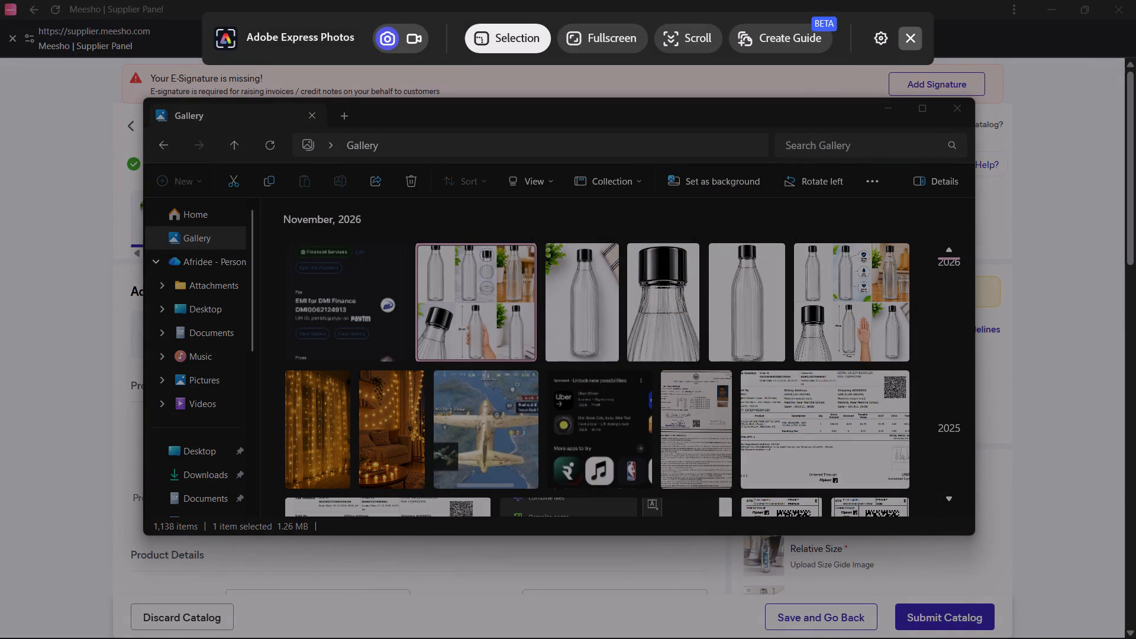
{"action": "left_click", "coordinate": [912, 33]}
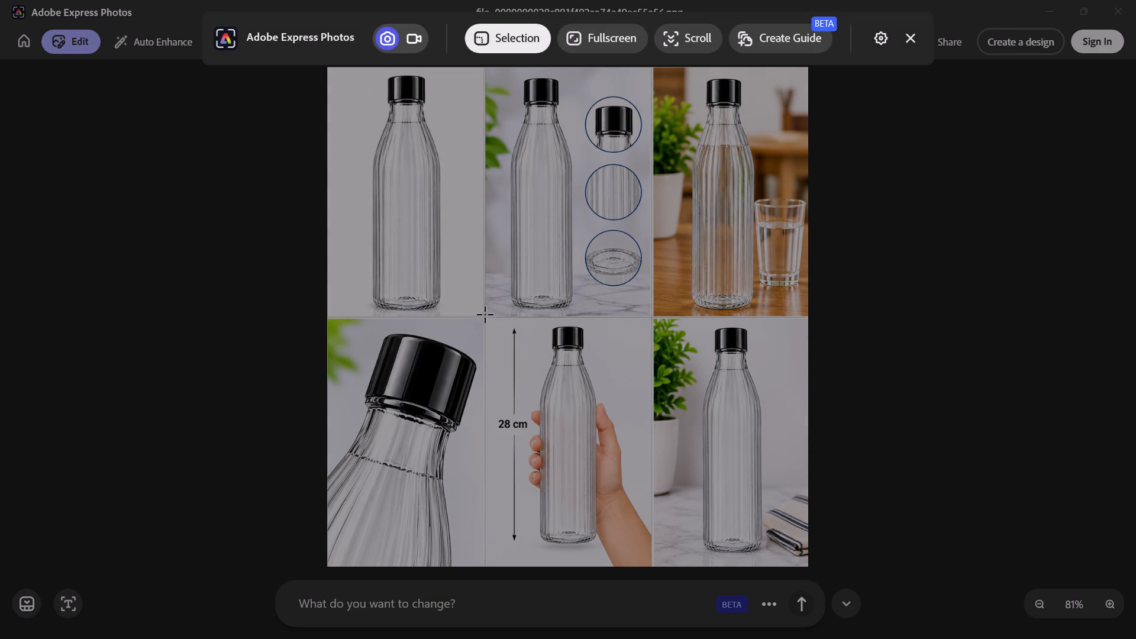
{"action": "left_click_drag", "start_coordinate": [486, 322], "coordinate": [542, 436]}
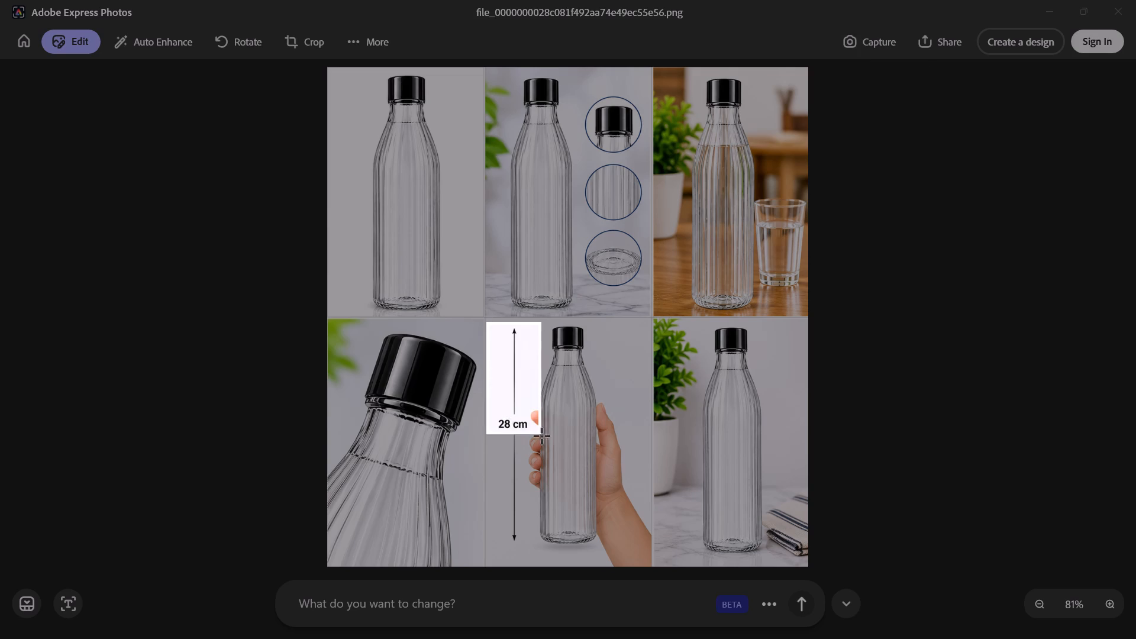
{"action": "left_click_drag", "start_coordinate": [542, 436], "coordinate": [646, 558]}
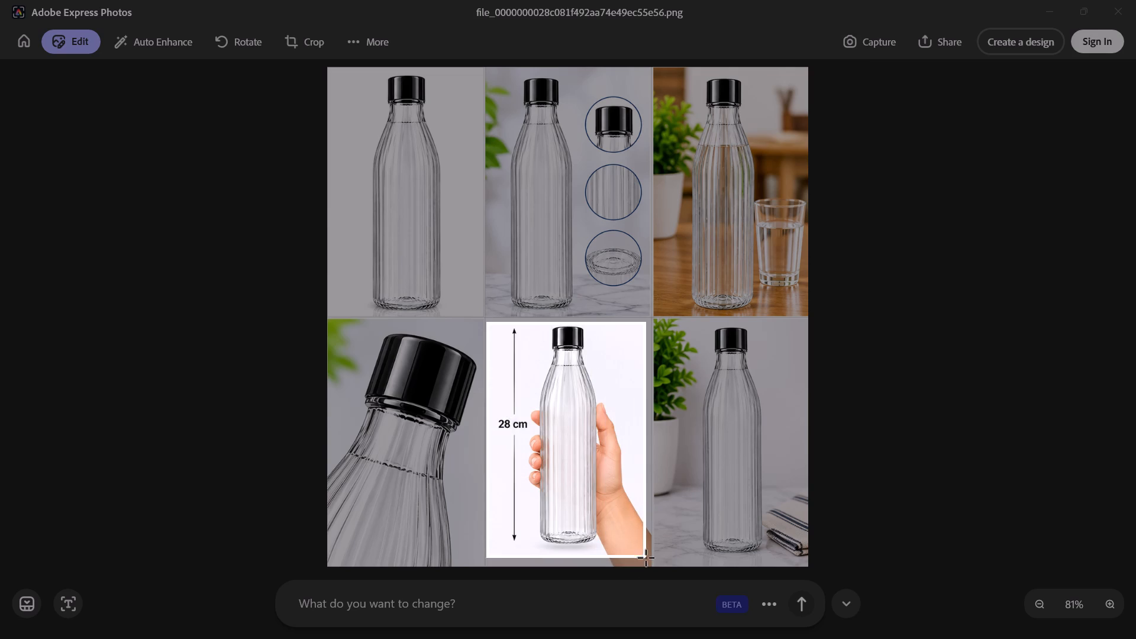
{"action": "left_click_drag", "start_coordinate": [646, 558], "coordinate": [653, 568]}
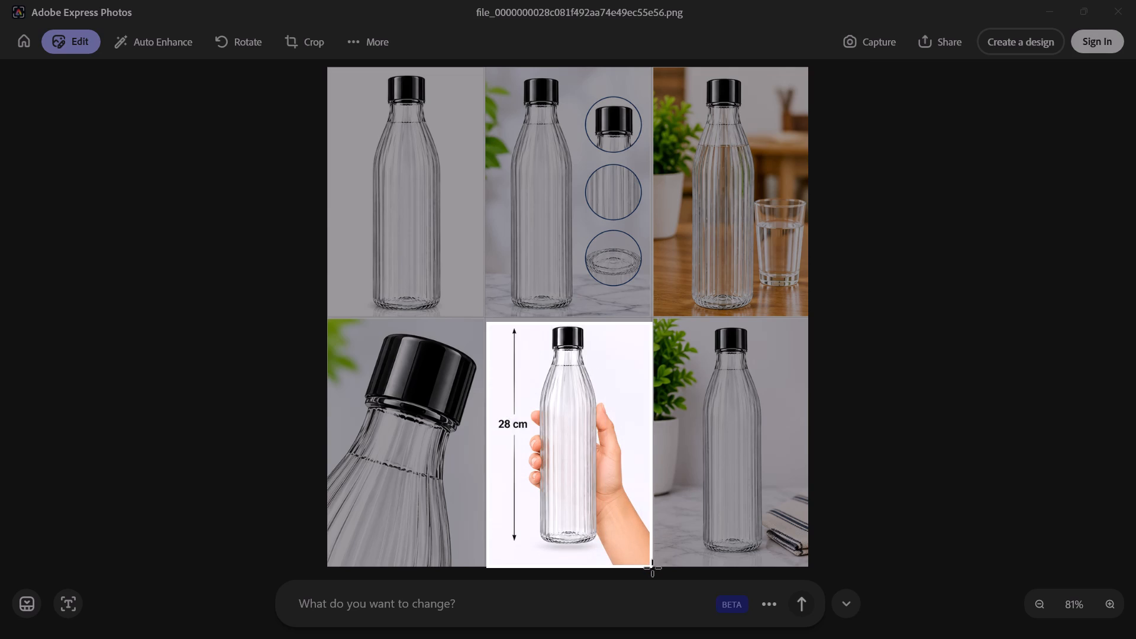
{"action": "left_click_drag", "start_coordinate": [653, 568], "coordinate": [646, 562]}
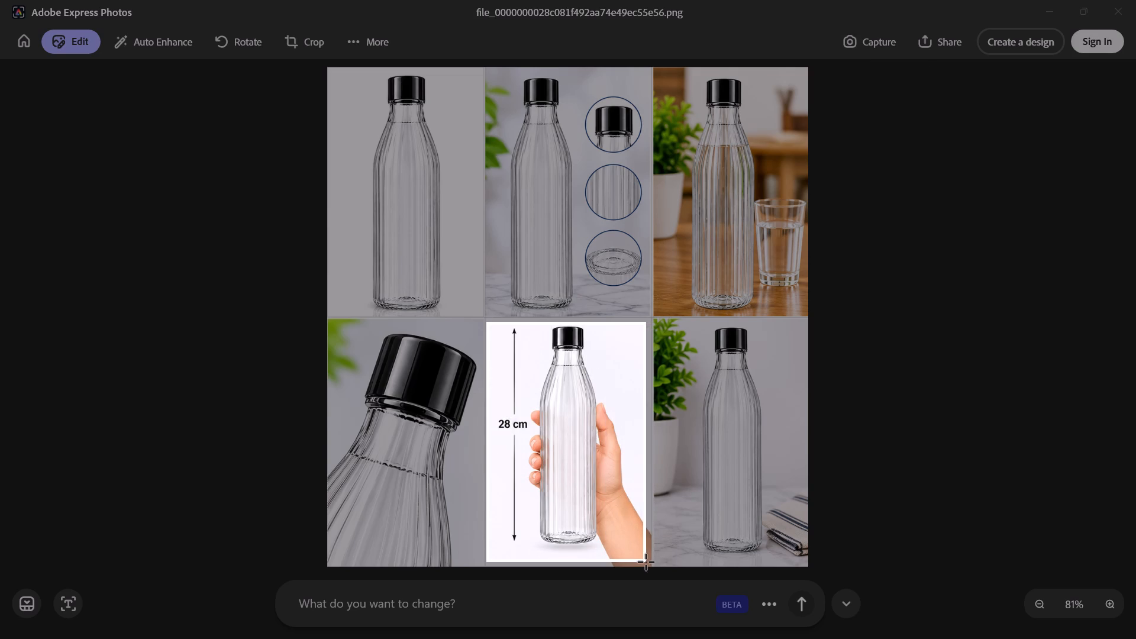
{"action": "left_click_drag", "start_coordinate": [646, 562], "coordinate": [652, 564]}
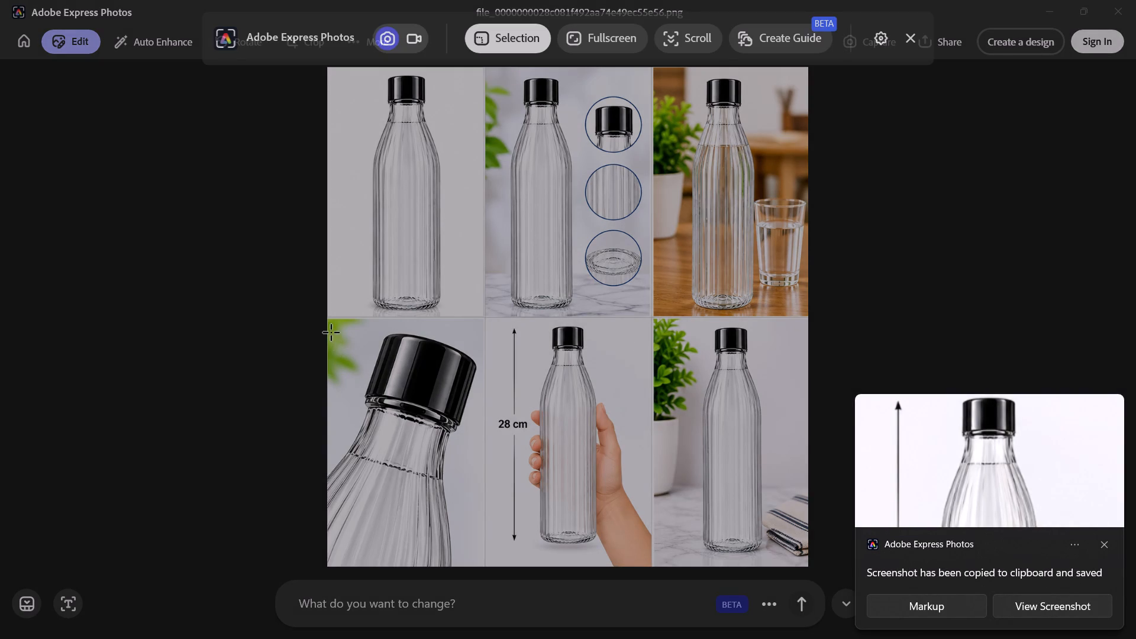
Capture a selection screenshot of the collage panel showing the tilted close-up of the bottle's black cap and neck.
{"action": "left_click_drag", "start_coordinate": [328, 320], "coordinate": [451, 563]}
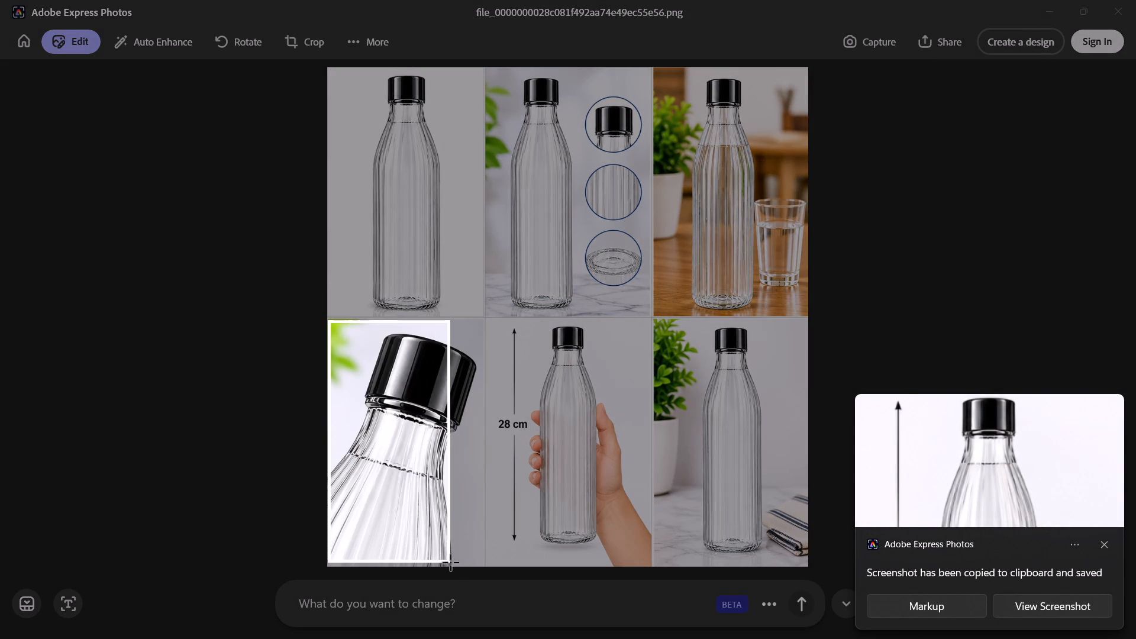
{"action": "left_click_drag", "start_coordinate": [451, 563], "coordinate": [482, 563]}
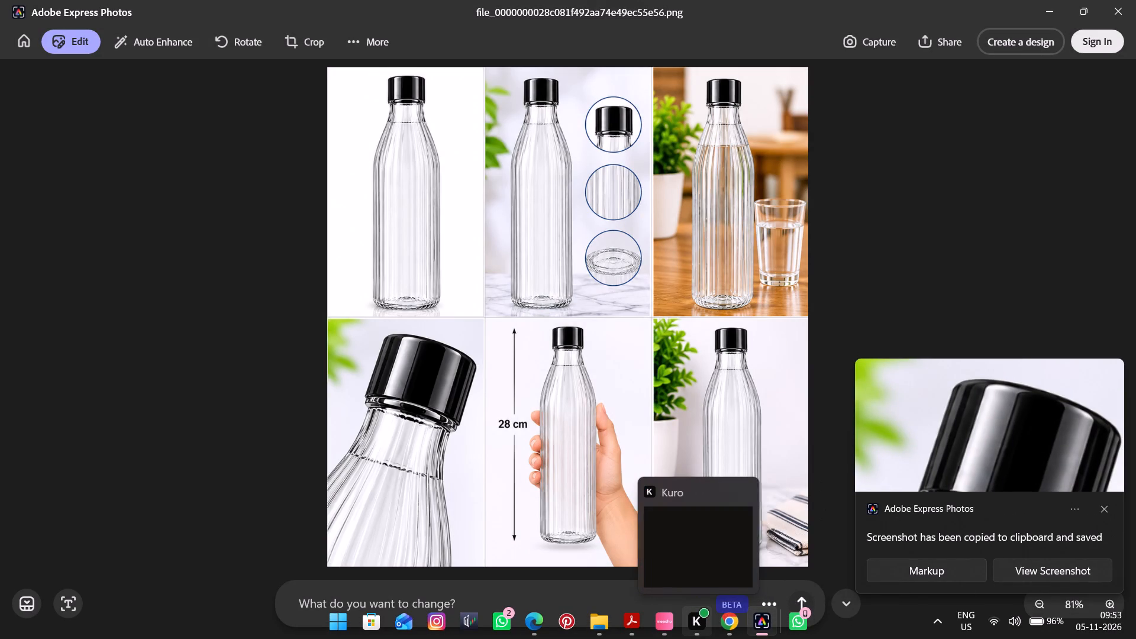
Switch to the Meesho supplier panel and delete Product 3, the bottle collage, from the catalog.
{"action": "left_click", "coordinate": [666, 631]}
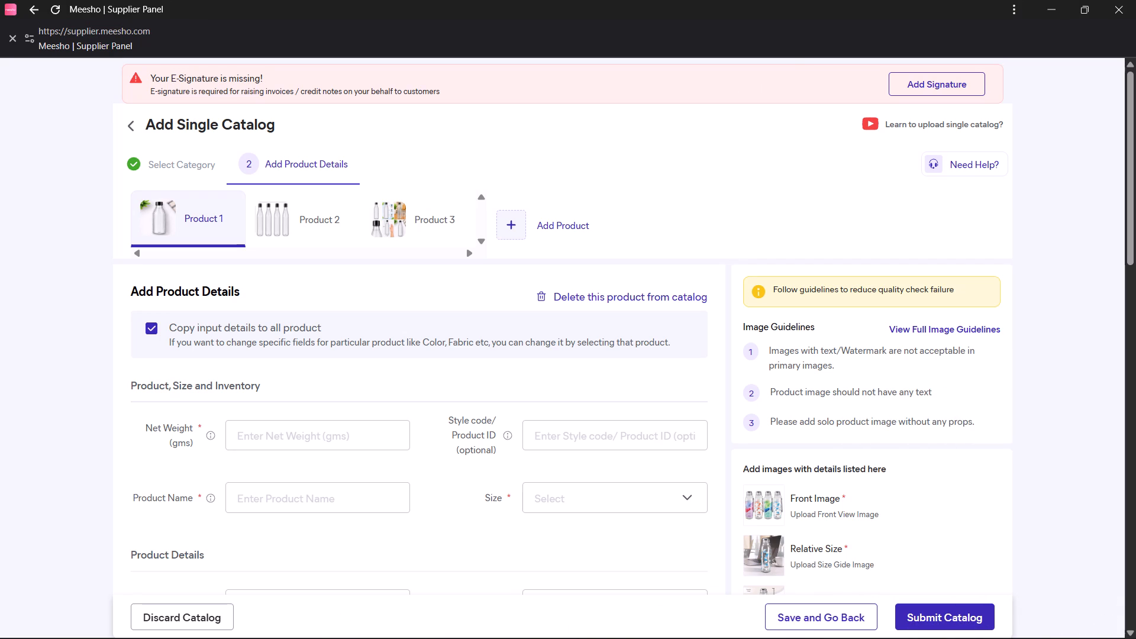
{"action": "left_click", "coordinate": [408, 221]}
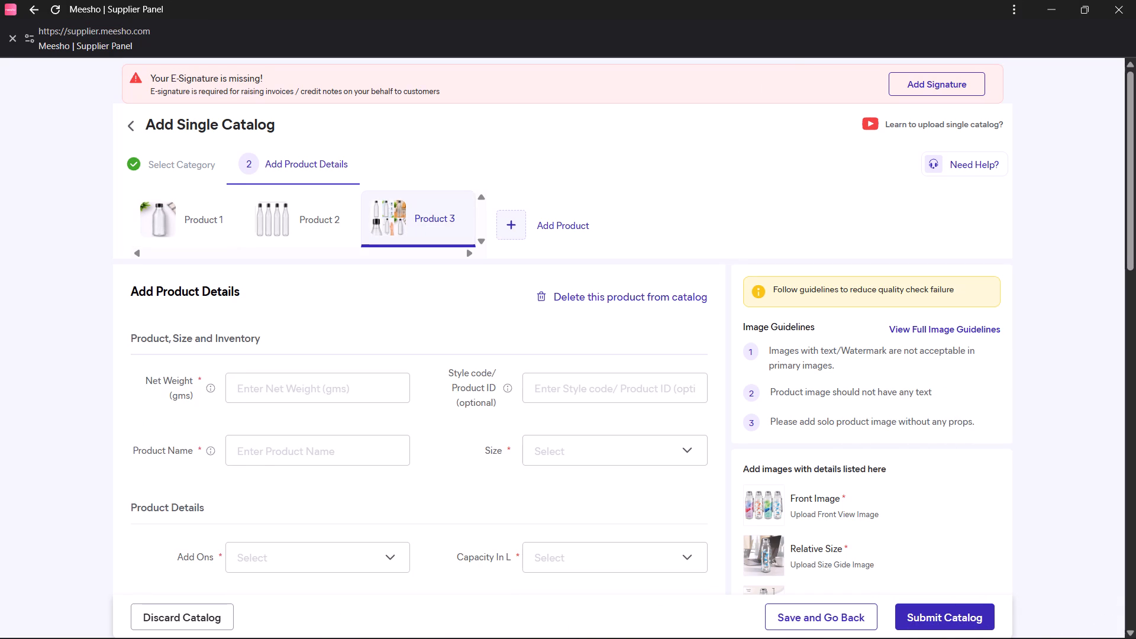
{"action": "left_click", "coordinate": [548, 296]}
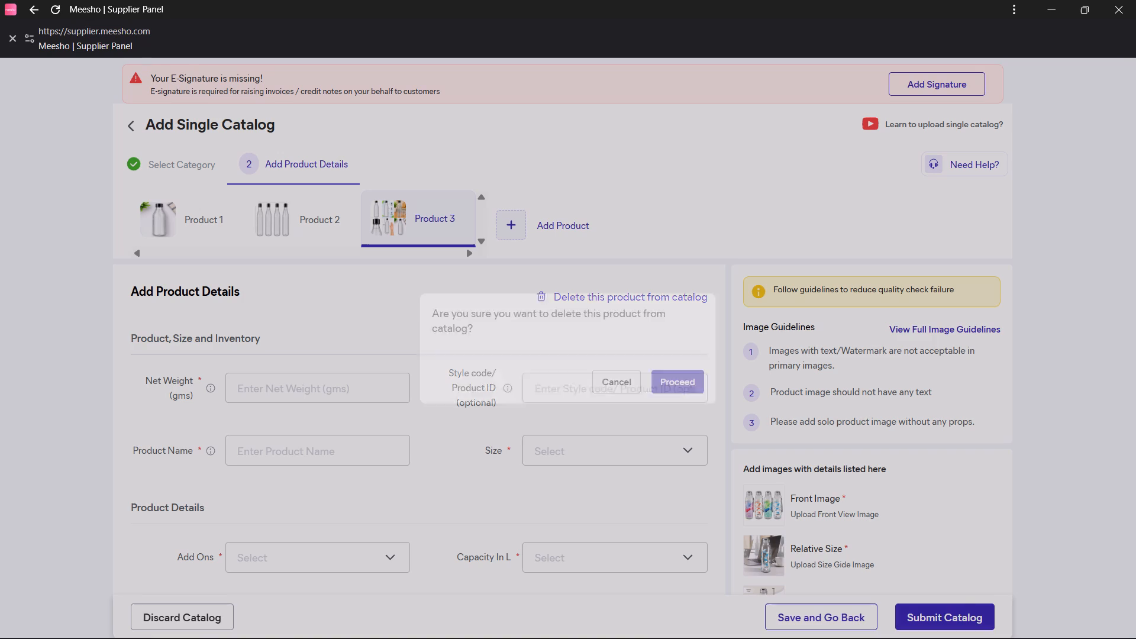
{"action": "left_click", "coordinate": [682, 379]}
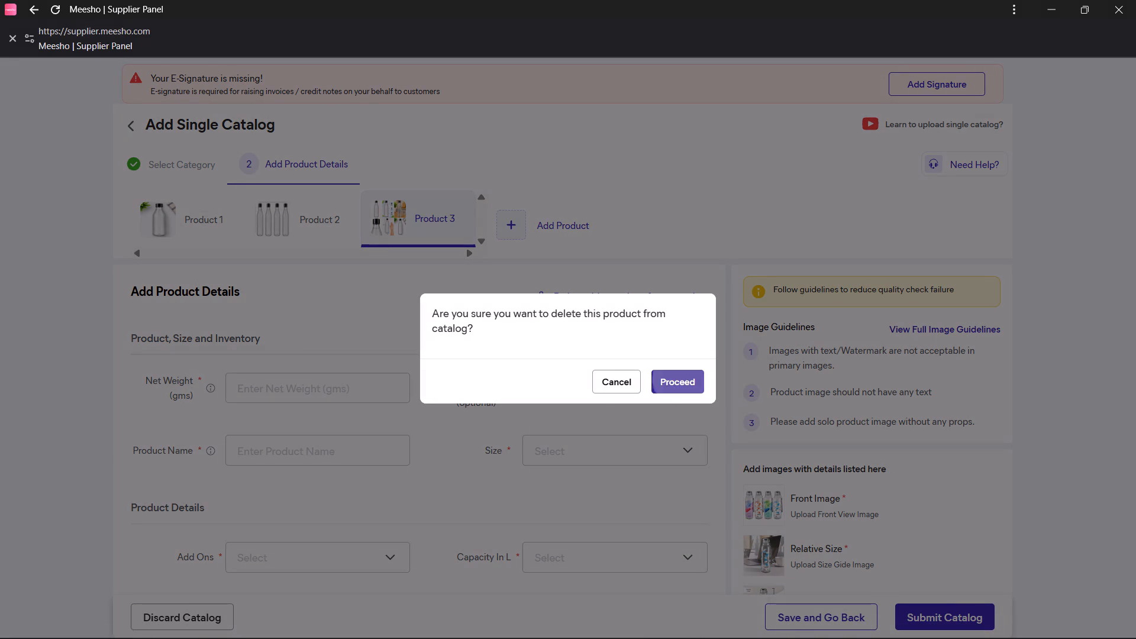
Open the image chooser for adding another product and look through the Gallery for a suitable bottle image.
{"action": "left_click", "coordinate": [408, 217]}
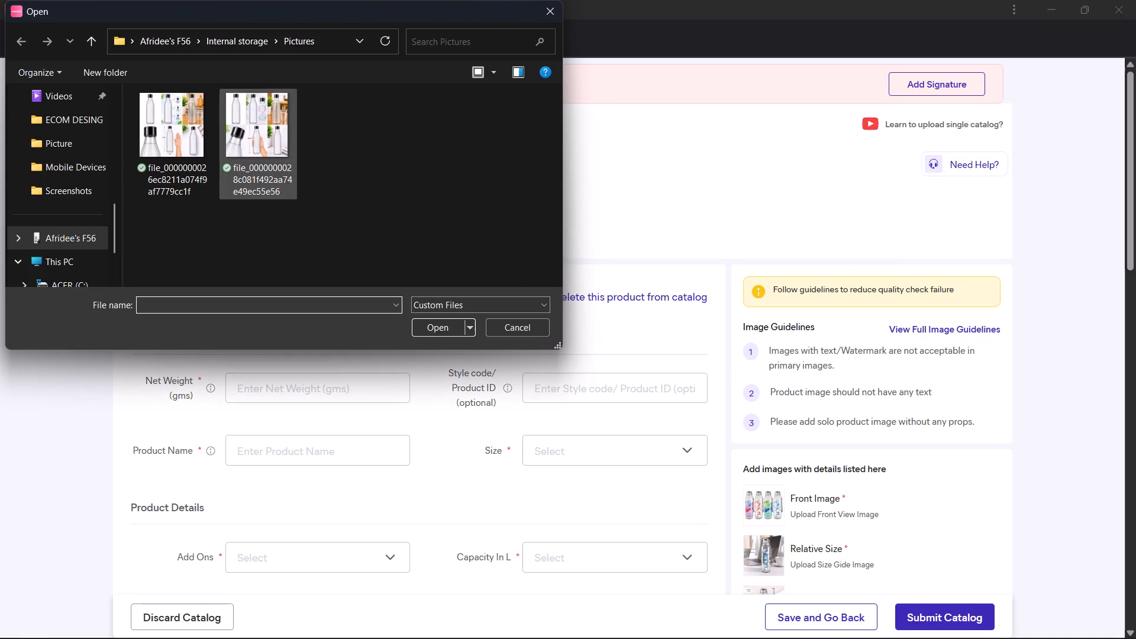
{"action": "scroll", "coordinate": [60, 144], "scroll_direction": "up", "scroll_amount": 6}
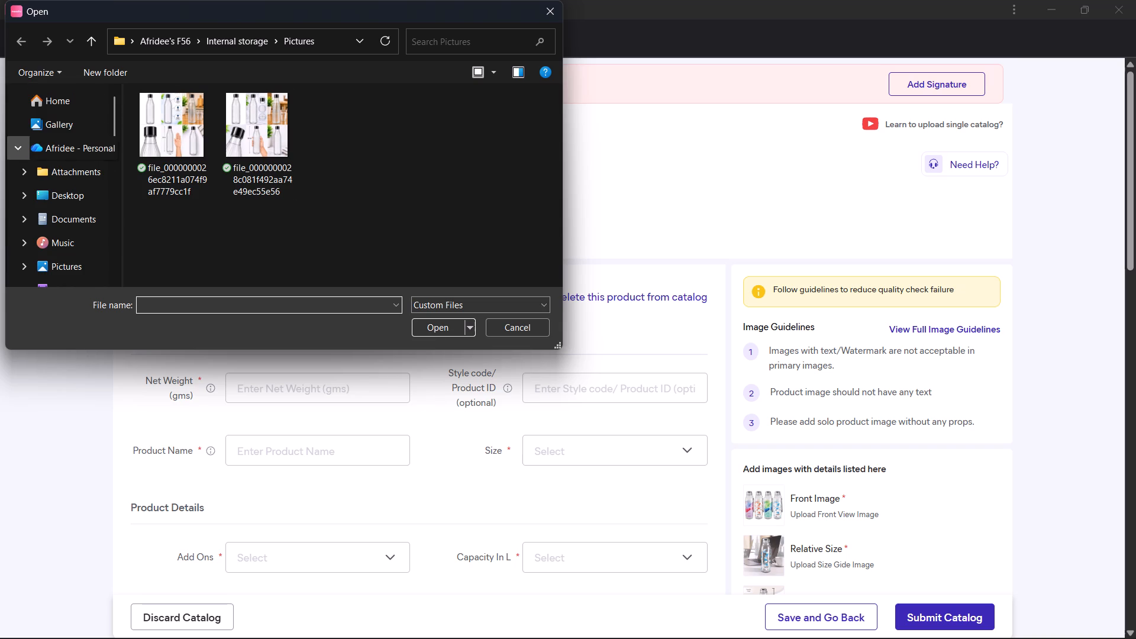
{"action": "left_click", "coordinate": [77, 125]}
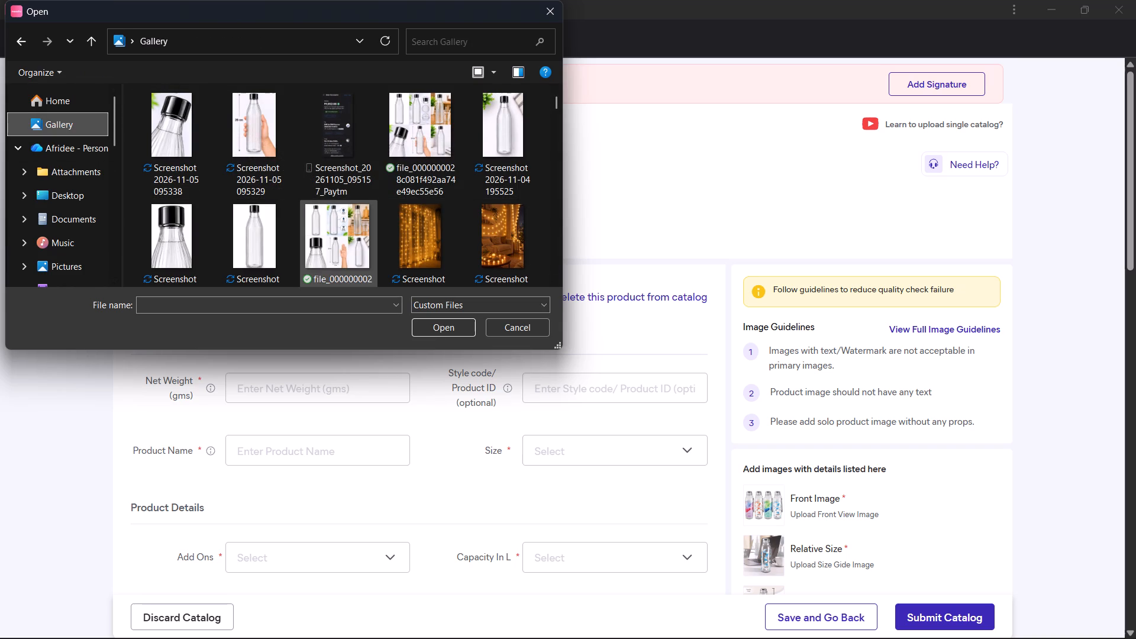
{"action": "scroll", "coordinate": [341, 227], "scroll_direction": "down", "scroll_amount": 4}
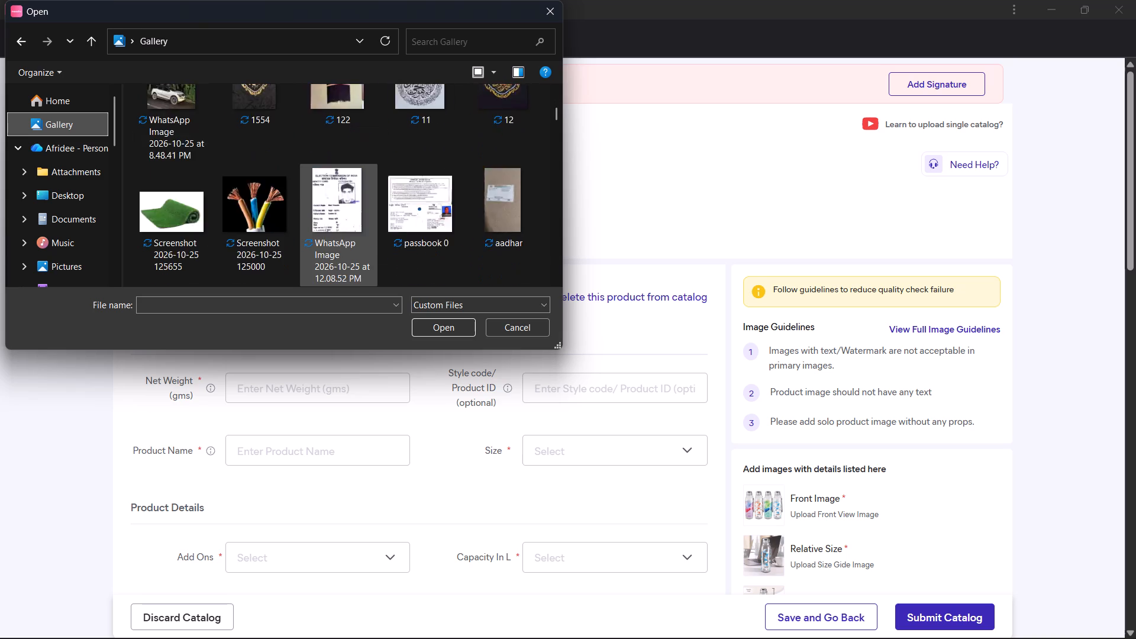
{"action": "scroll", "coordinate": [341, 227], "scroll_direction": "down", "scroll_amount": 4}
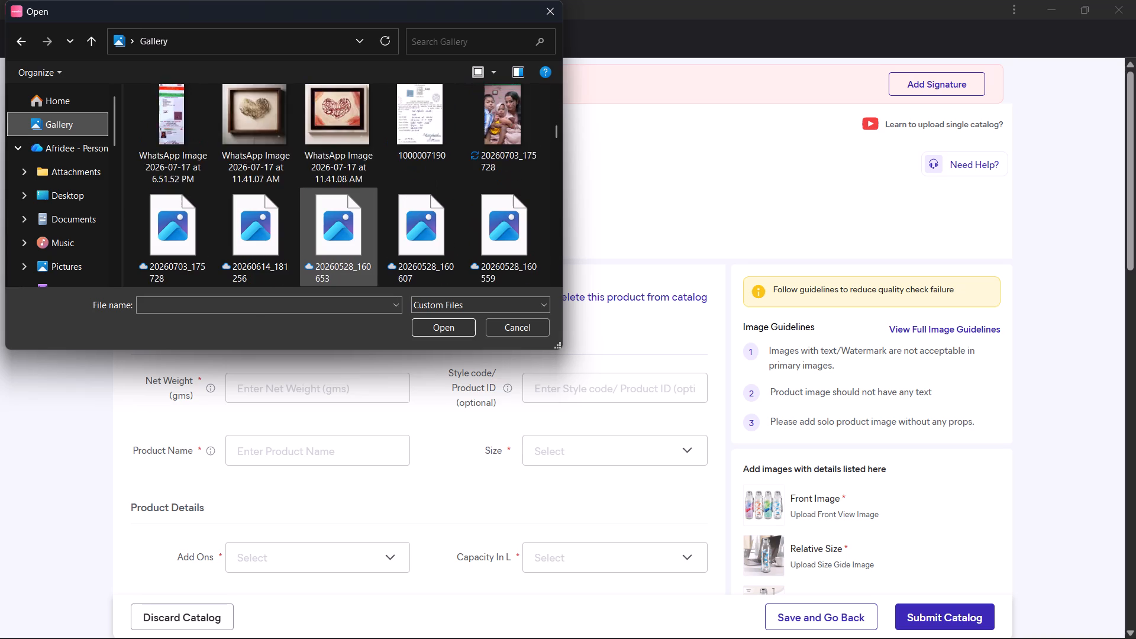
{"action": "scroll", "coordinate": [341, 227], "scroll_direction": "down", "scroll_amount": 1}
Look through the Home, Videos, Pictures and Downloads locations for the product image.
{"action": "triple_click", "coordinate": [65, 93]}
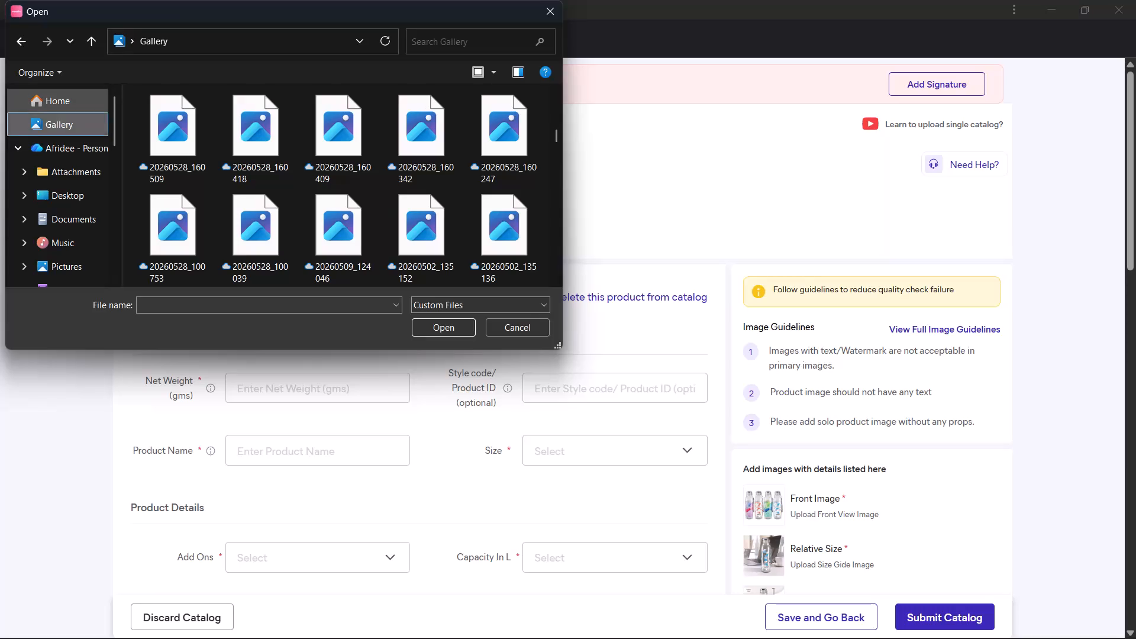
{"action": "scroll", "coordinate": [66, 211], "scroll_direction": "down", "scroll_amount": 1}
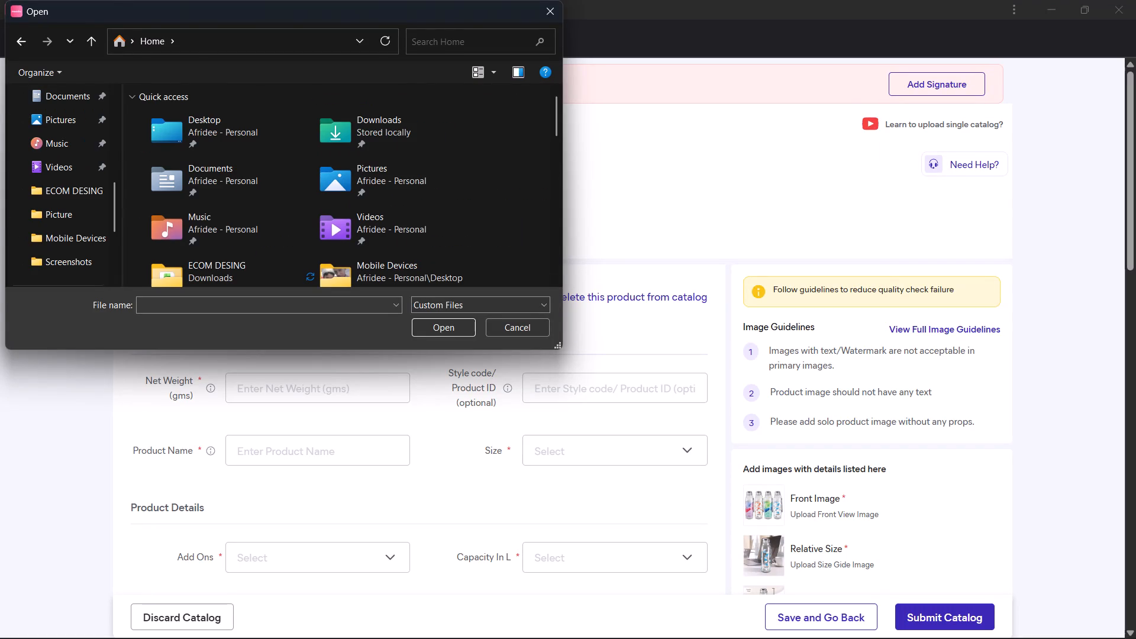
{"action": "scroll", "coordinate": [66, 211], "scroll_direction": "down", "scroll_amount": 1}
{"action": "left_click", "coordinate": [81, 160]}
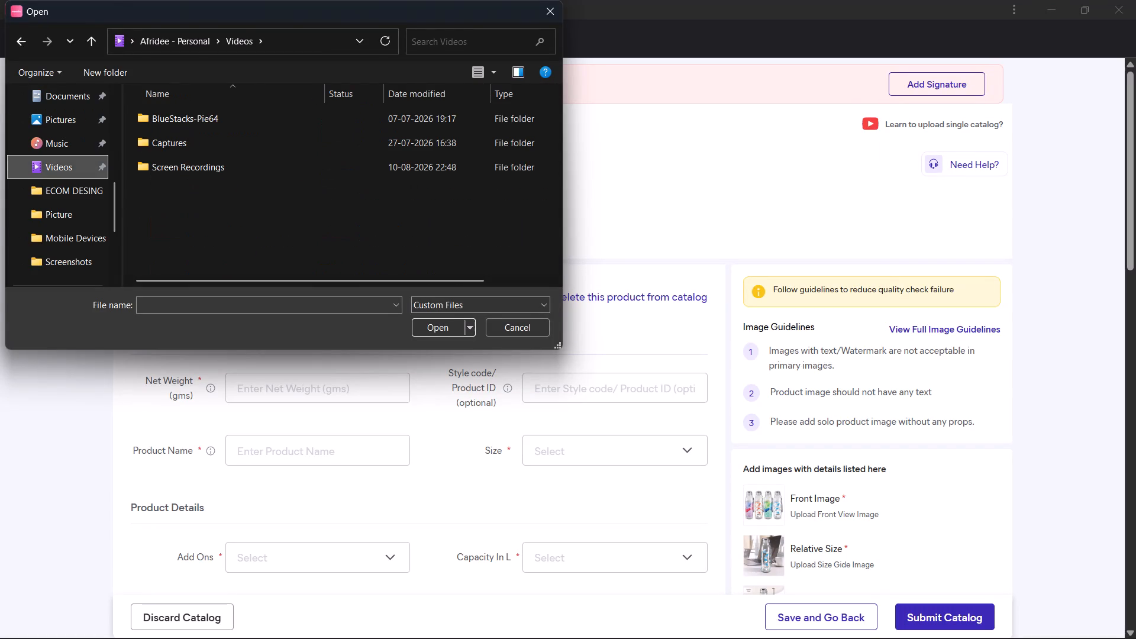
{"action": "left_click", "coordinate": [83, 155]}
{"action": "scroll", "coordinate": [83, 155], "scroll_direction": "up", "scroll_amount": 1}
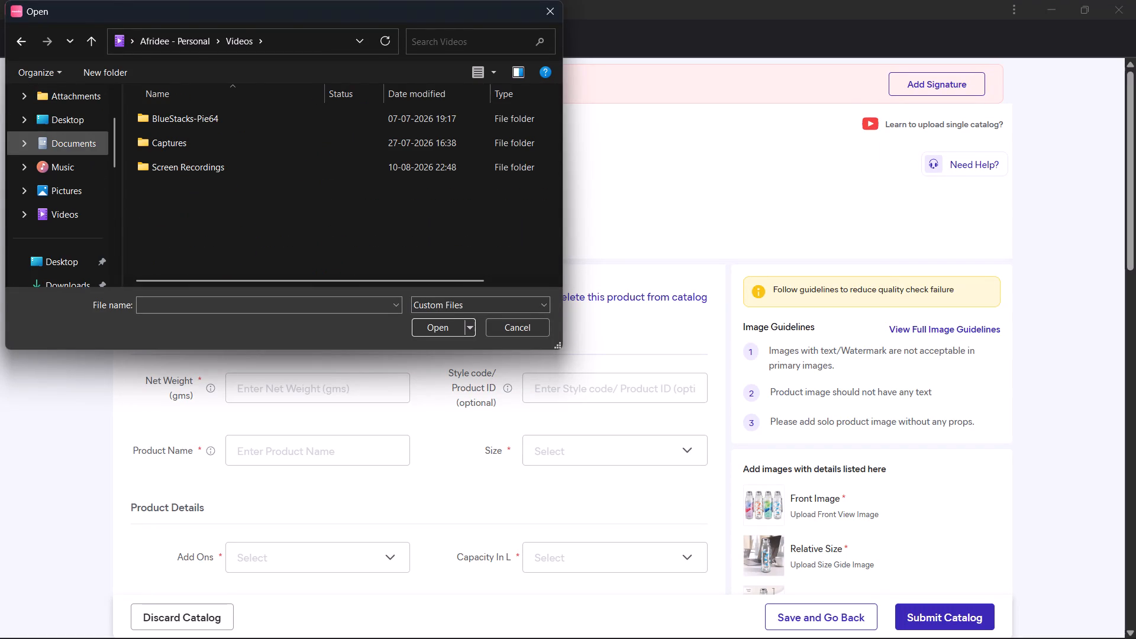
{"action": "left_click", "coordinate": [74, 198]}
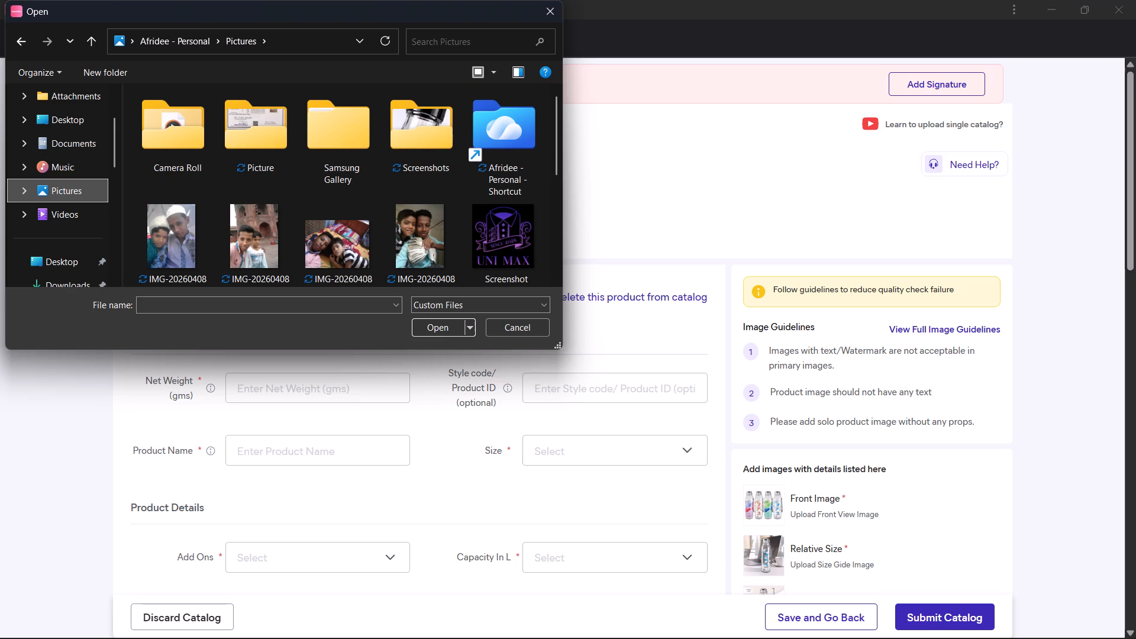
{"action": "left_click", "coordinate": [73, 216]}
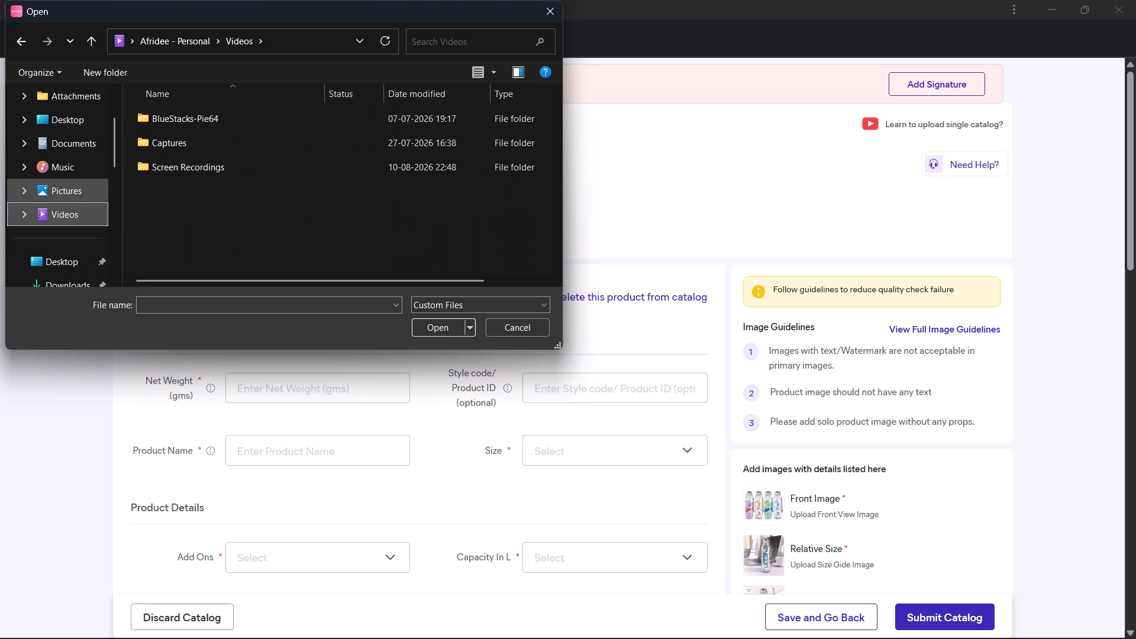
{"action": "left_click", "coordinate": [79, 185]}
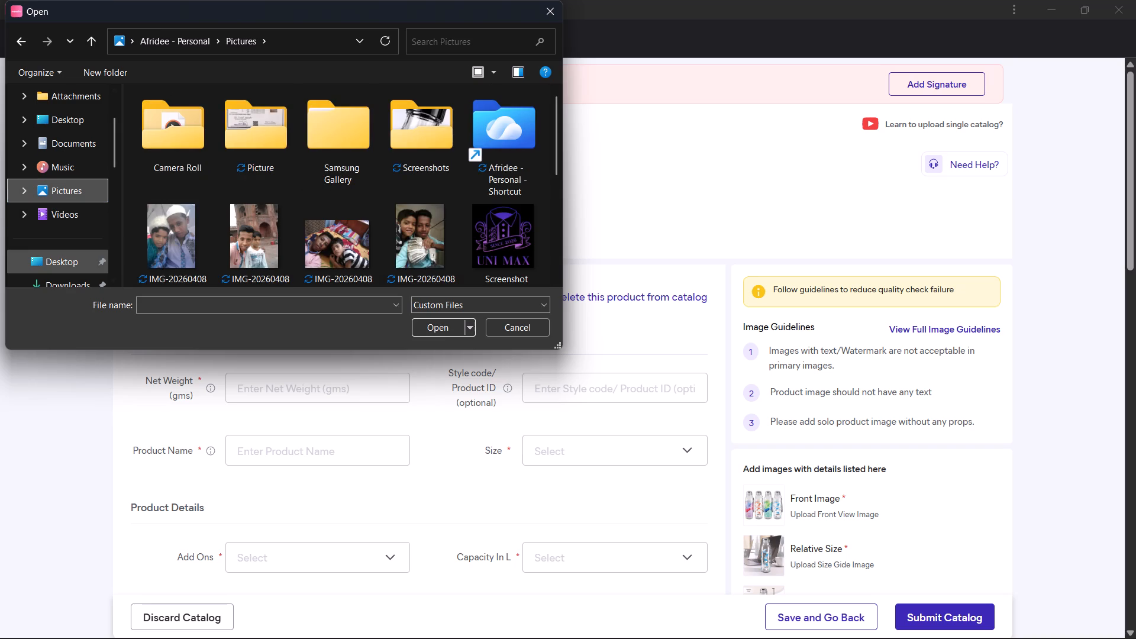
{"action": "left_click", "coordinate": [37, 262]}
{"action": "left_click", "coordinate": [37, 262]}
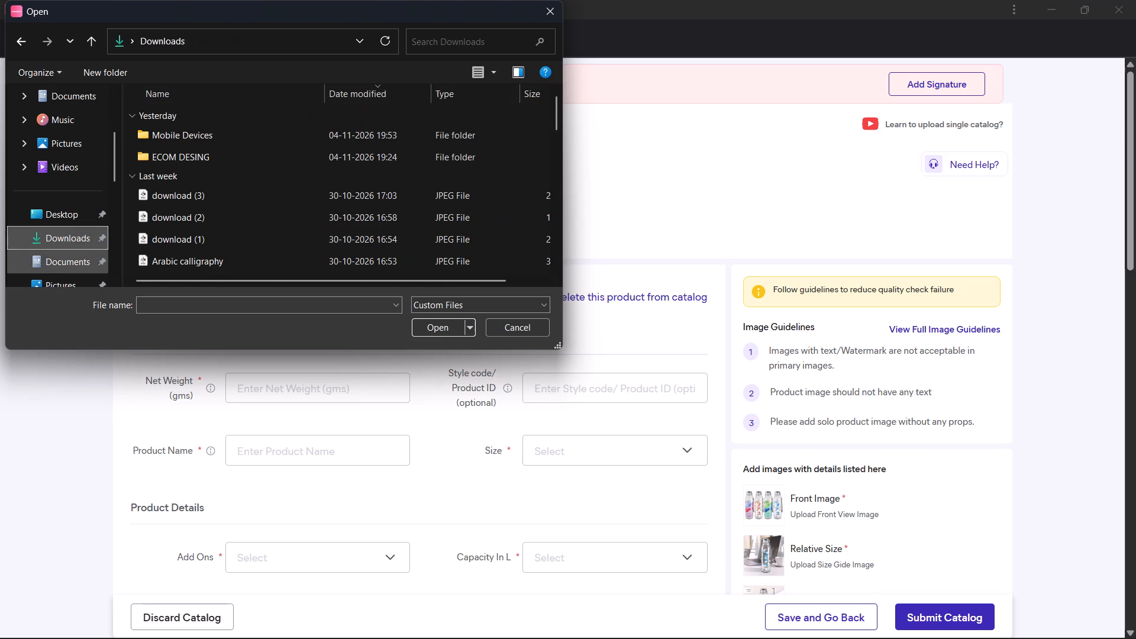
{"action": "left_click", "coordinate": [37, 262]}
{"action": "left_click", "coordinate": [37, 262]}
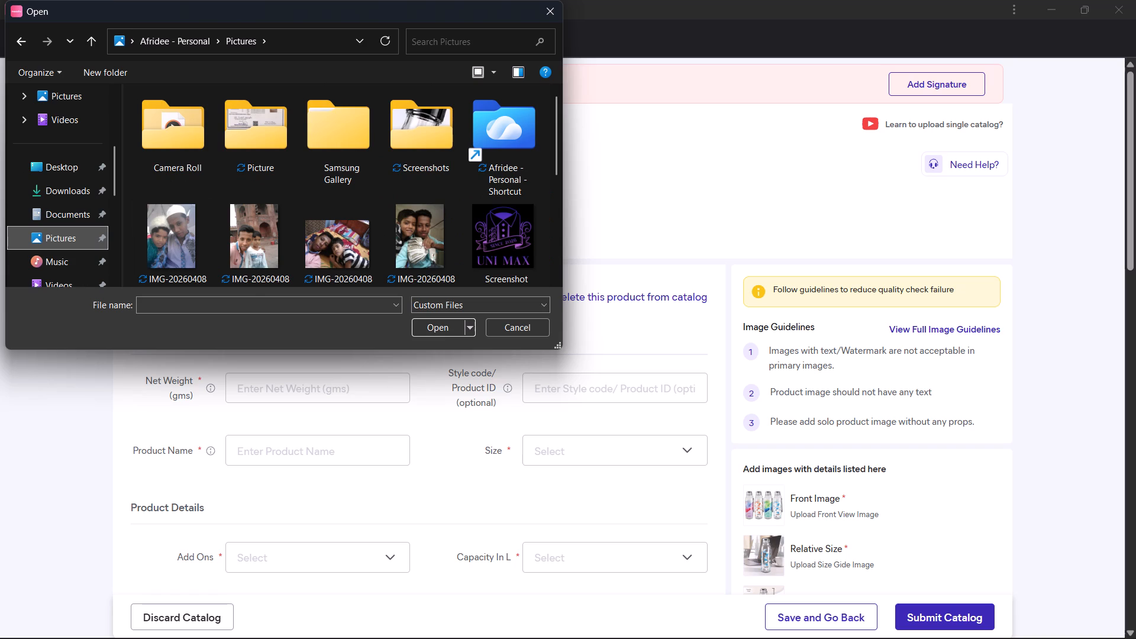
Look through the ECOM DESING folder for a bottle image to use as the product.
{"action": "scroll", "coordinate": [227, 199], "scroll_direction": "down", "scroll_amount": 1}
{"action": "left_click", "coordinate": [94, 251]}
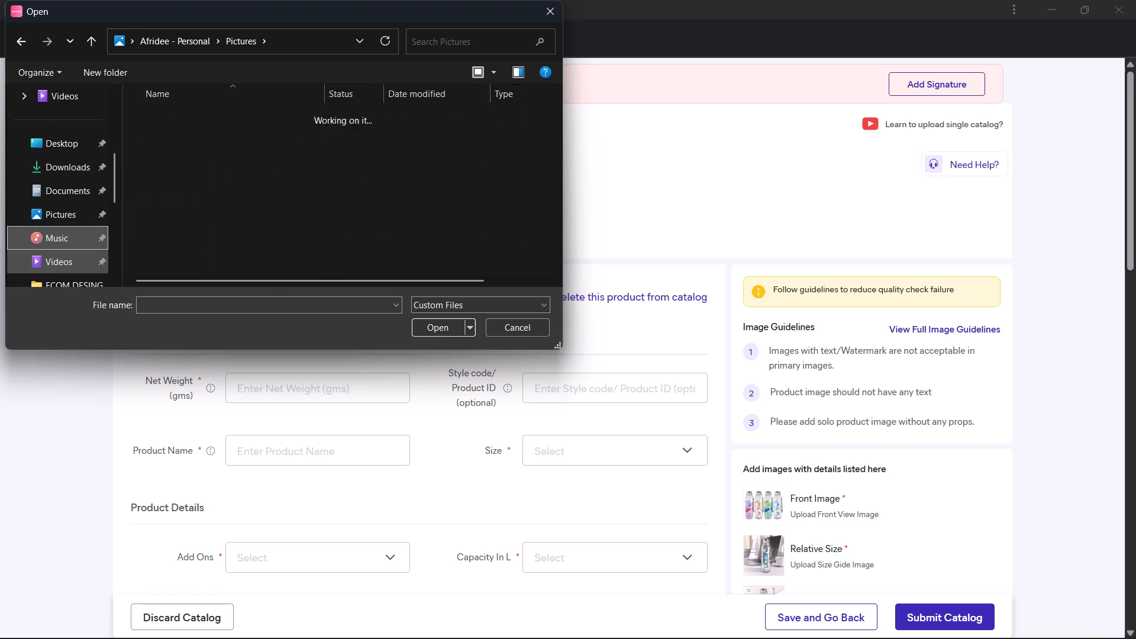
{"action": "left_click", "coordinate": [94, 251]}
{"action": "left_click", "coordinate": [94, 251]}
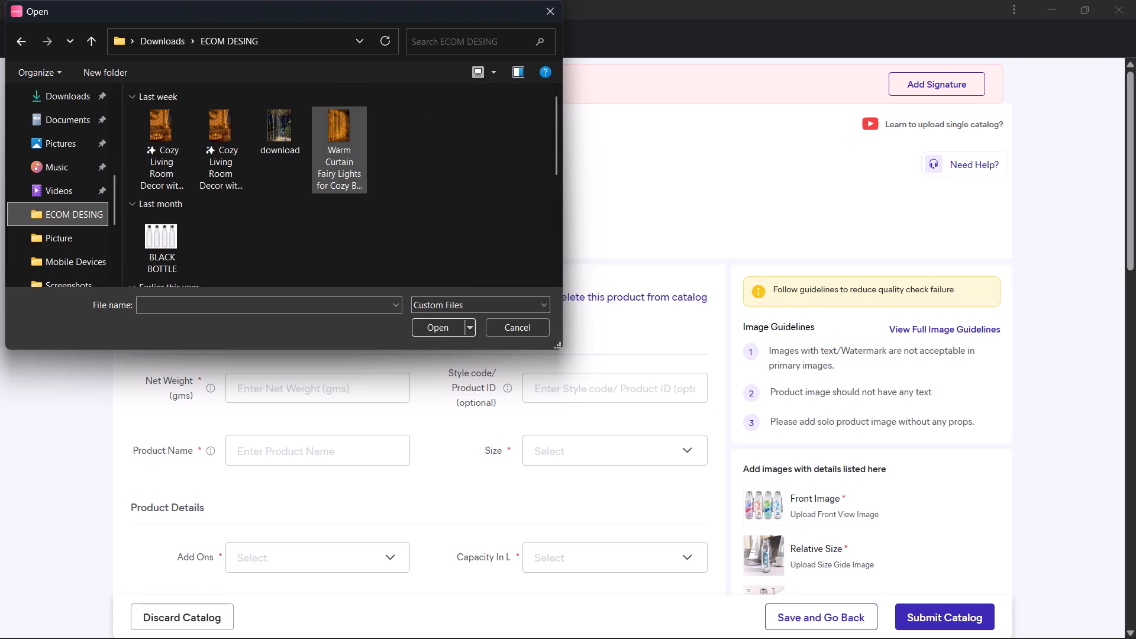
{"action": "scroll", "coordinate": [312, 165], "scroll_direction": "down", "scroll_amount": 4}
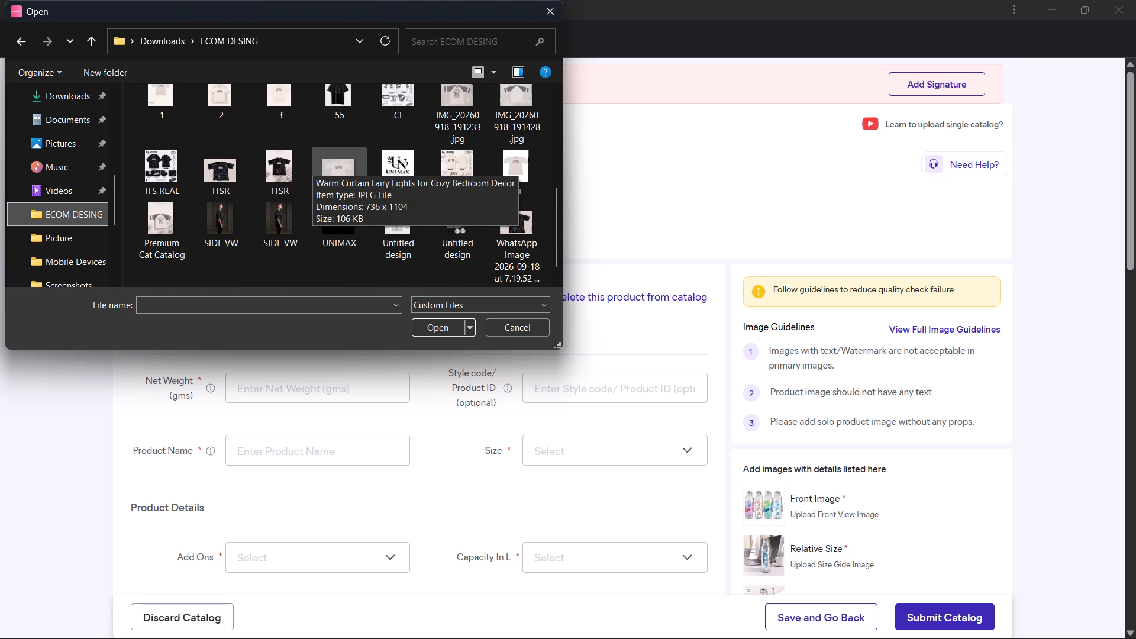
{"action": "scroll", "coordinate": [312, 165], "scroll_direction": "down", "scroll_amount": 2}
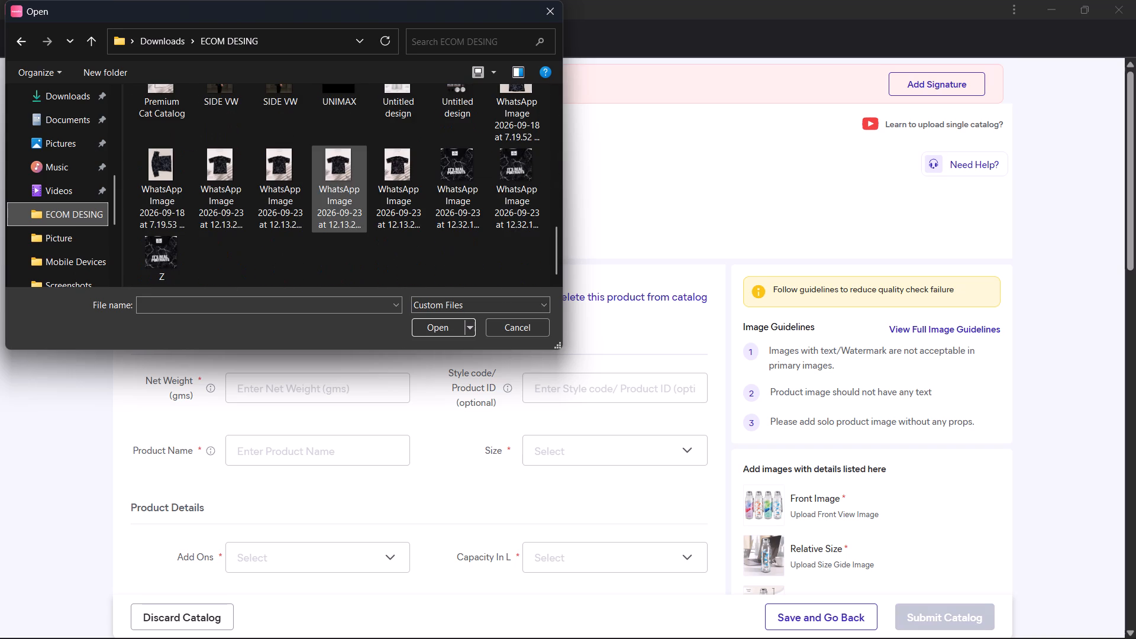
{"action": "scroll", "coordinate": [312, 165], "scroll_direction": "down", "scroll_amount": 1}
Look through the Screenshots folder in Pictures for the captured bottle images.
{"action": "left_click_drag", "start_coordinate": [91, 225], "coordinate": [83, 239]}
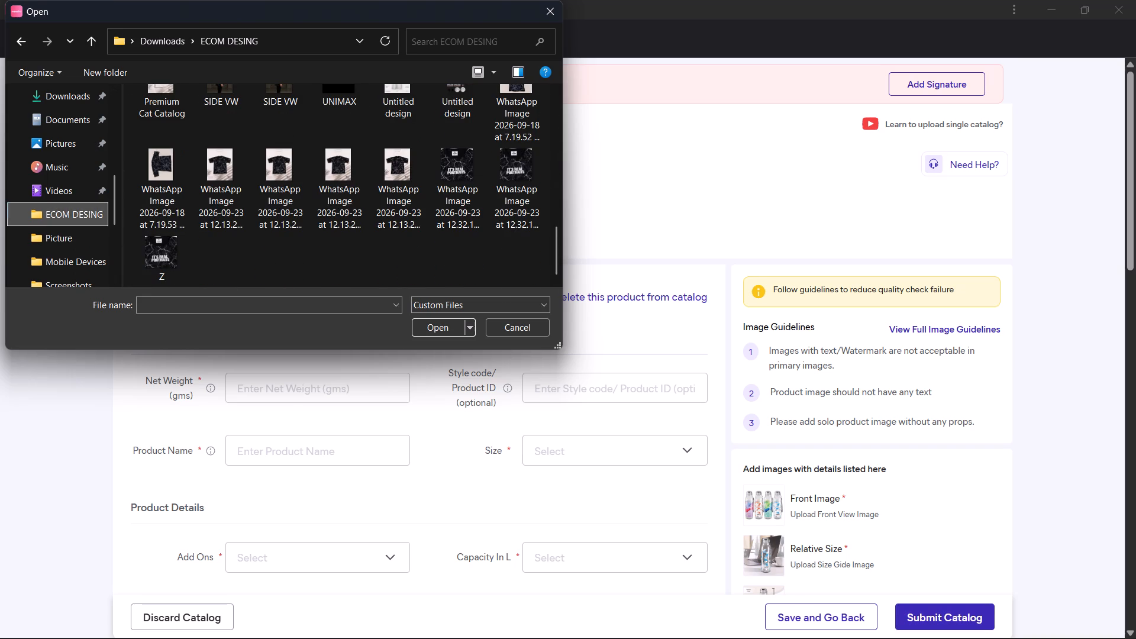
{"action": "right_click", "coordinate": [83, 239]}
{"action": "left_click", "coordinate": [54, 239]}
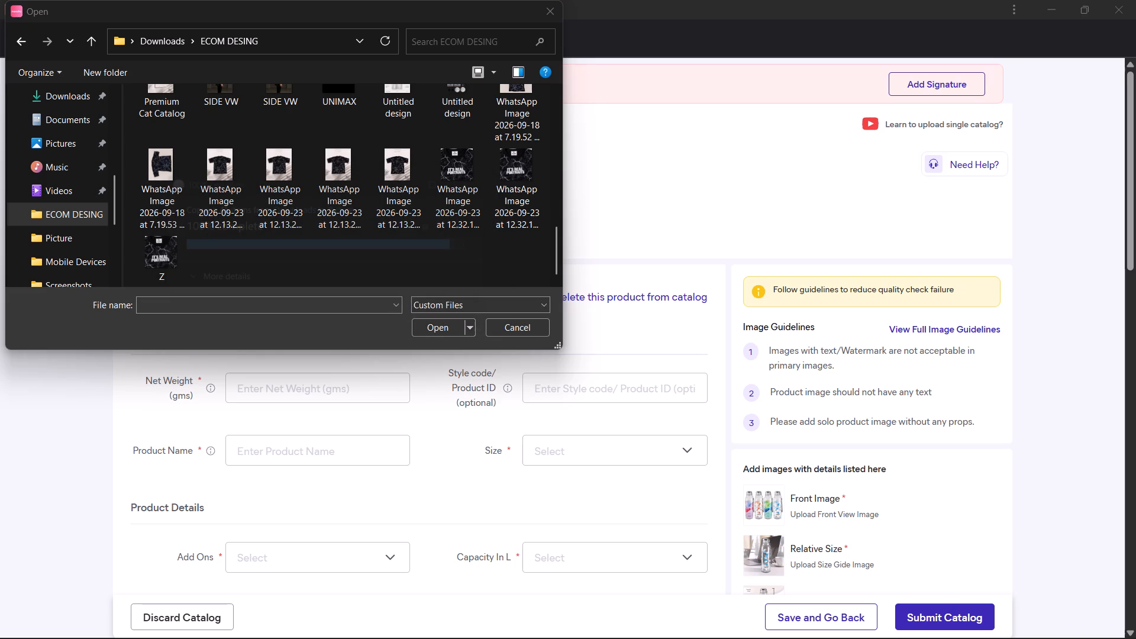
{"action": "left_click", "coordinate": [63, 240]}
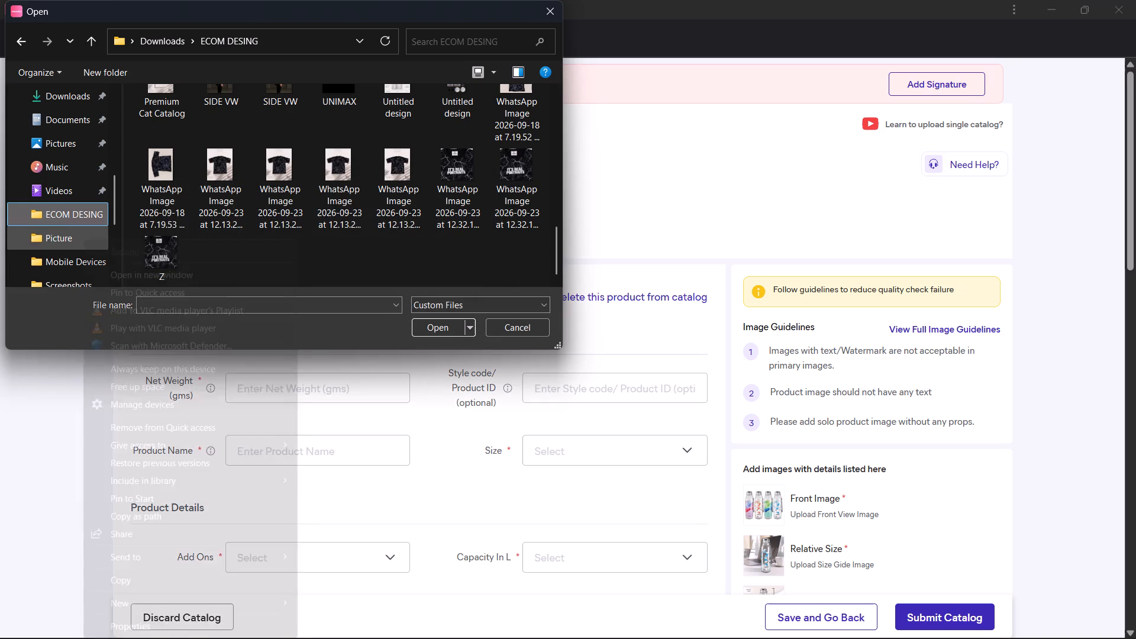
{"action": "left_click", "coordinate": [56, 266]}
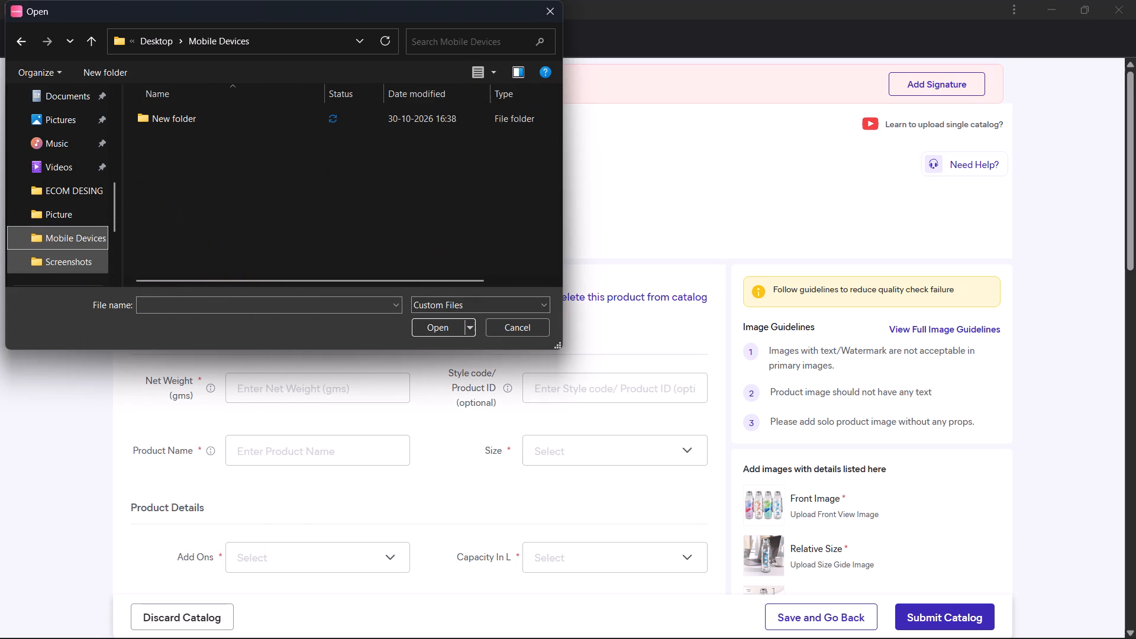
{"action": "left_click", "coordinate": [56, 266]}
{"action": "left_click", "coordinate": [56, 266]}
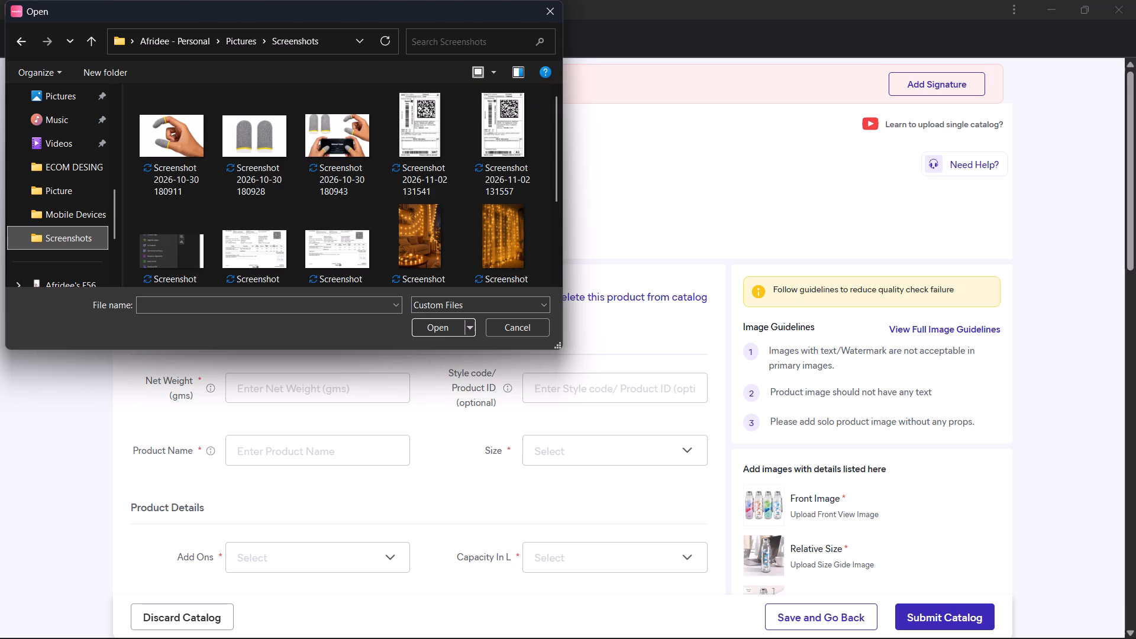
{"action": "scroll", "coordinate": [260, 229], "scroll_direction": "down", "scroll_amount": 2}
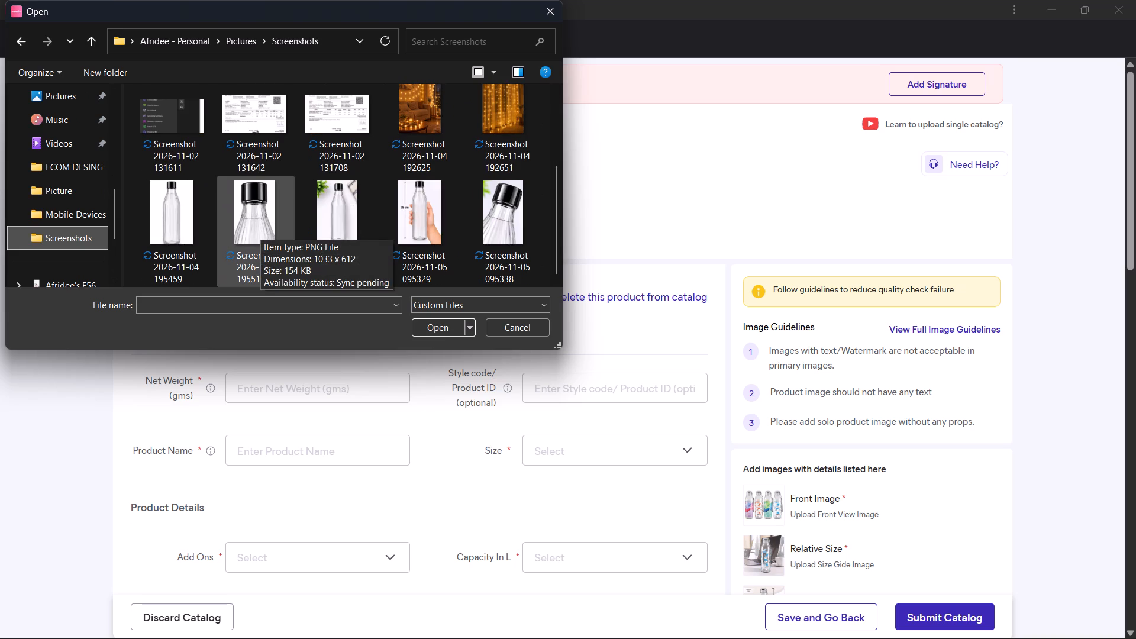
{"action": "scroll", "coordinate": [260, 229], "scroll_direction": "down", "scroll_amount": 1}
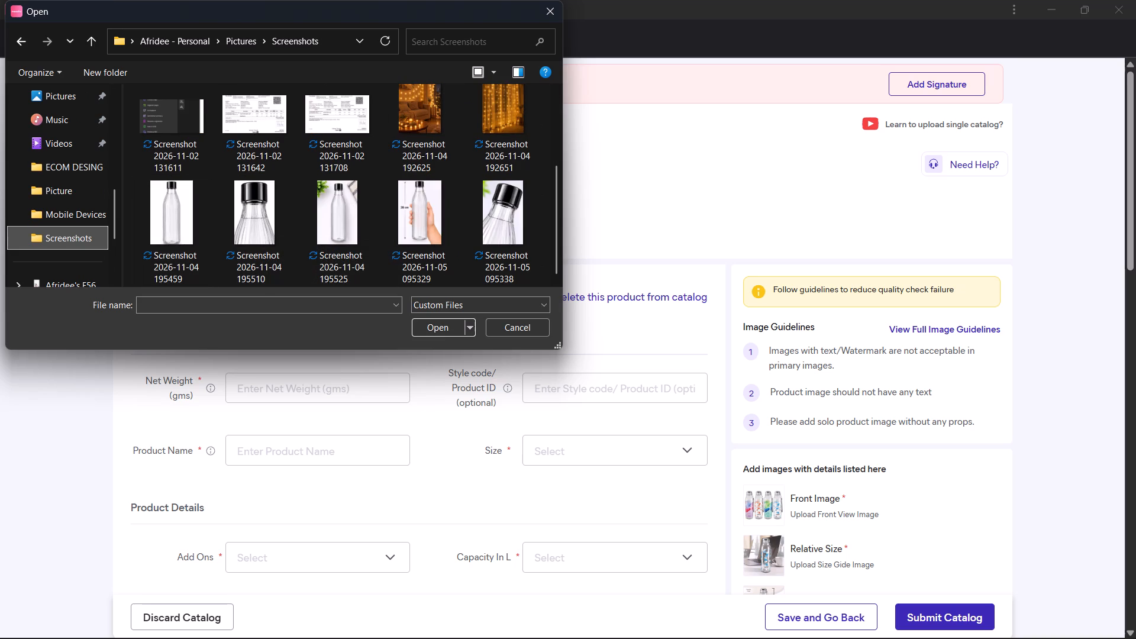
{"action": "scroll", "coordinate": [63, 234], "scroll_direction": "down", "scroll_amount": 1}
Look through the Images collection on the connected F56 phone for a suitable bottle image.
{"action": "left_click", "coordinate": [64, 170]}
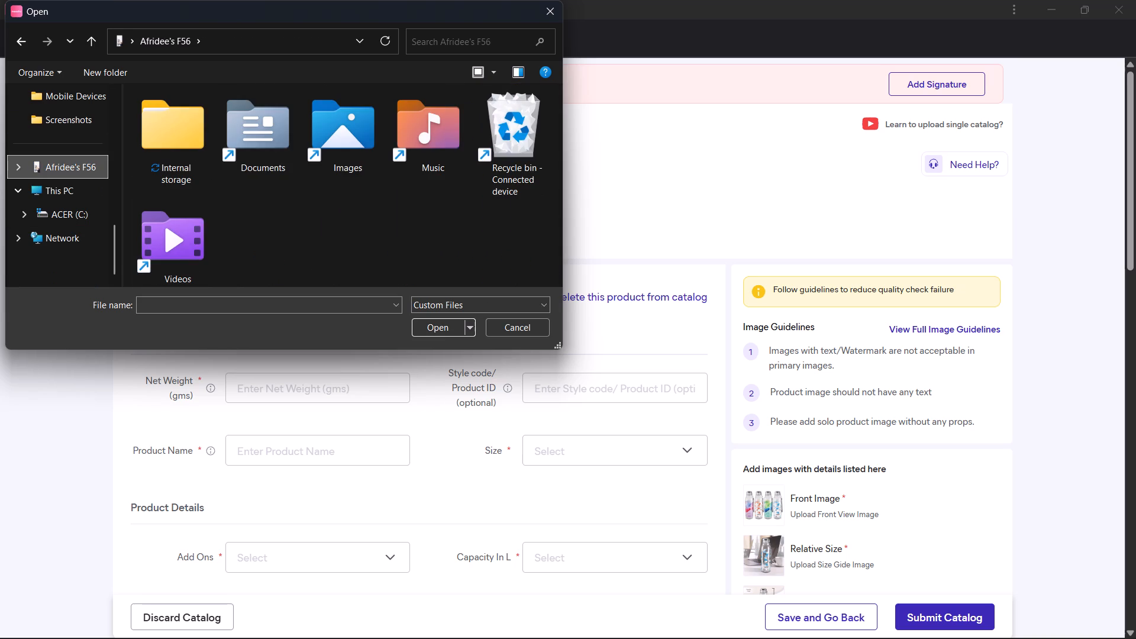
{"action": "triple_click", "coordinate": [358, 157]}
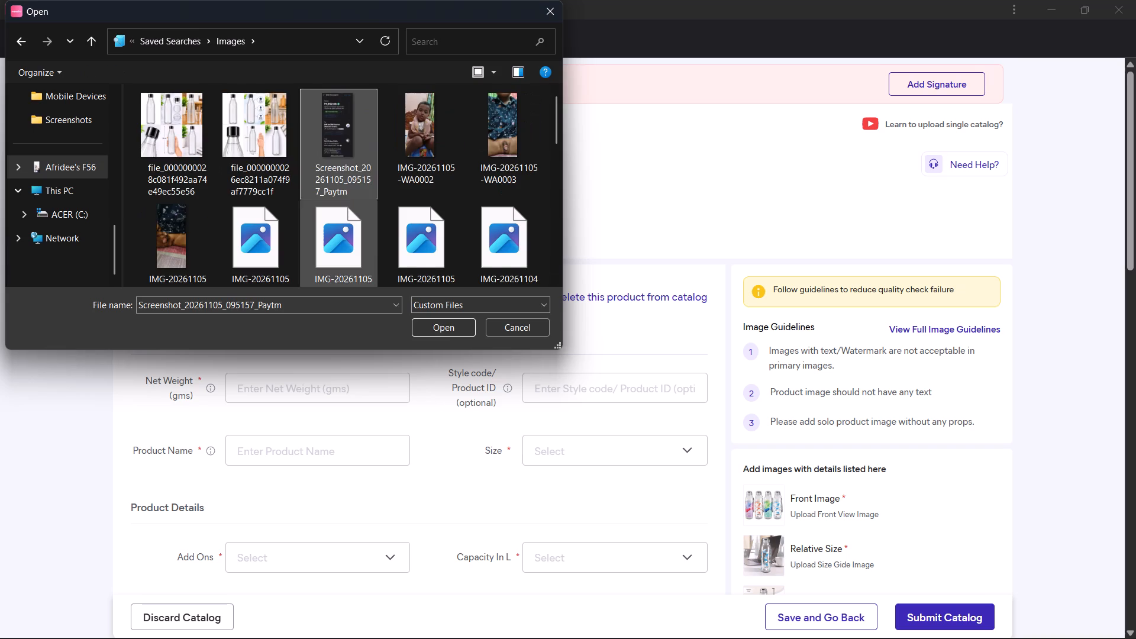
{"action": "scroll", "coordinate": [344, 212], "scroll_direction": "down", "scroll_amount": 2}
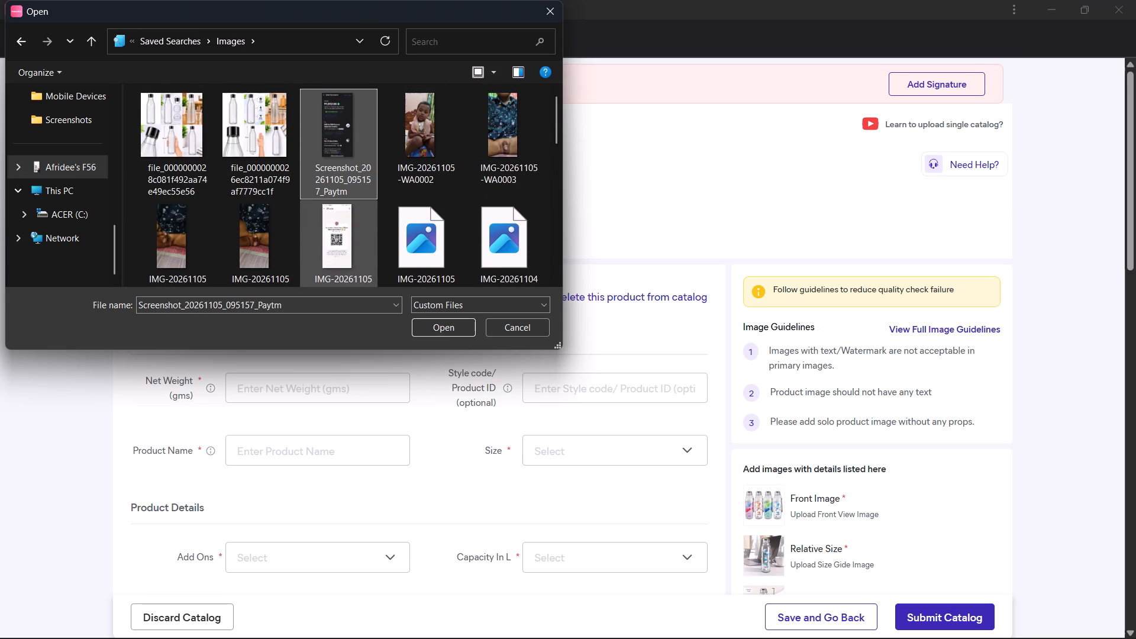
{"action": "scroll", "coordinate": [344, 212], "scroll_direction": "down", "scroll_amount": 1}
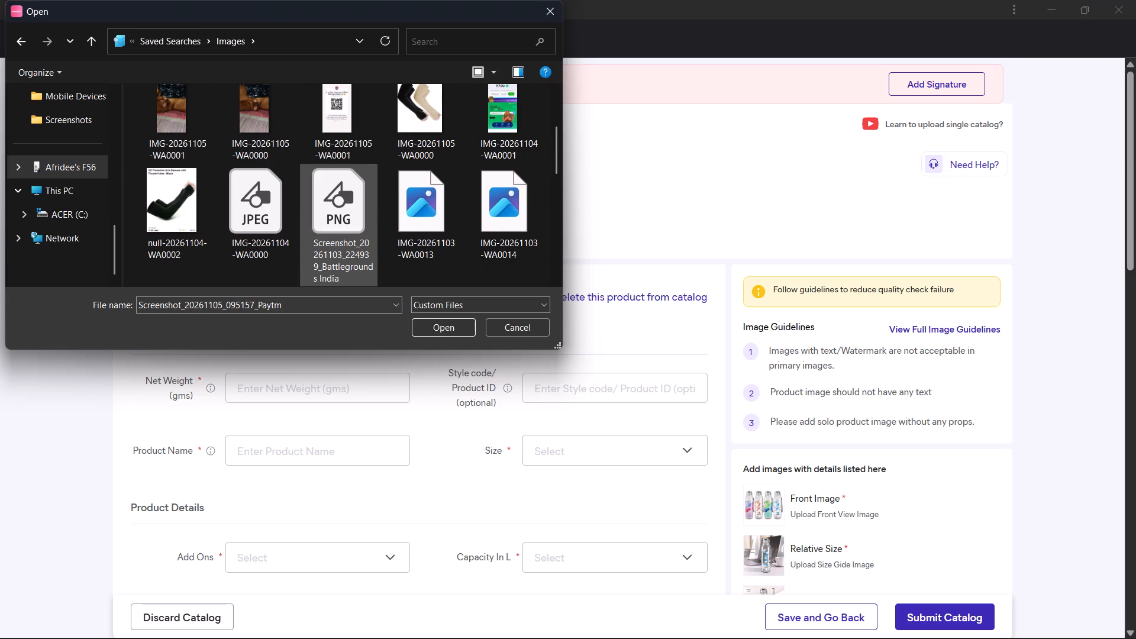
{"action": "scroll", "coordinate": [344, 212], "scroll_direction": "down", "scroll_amount": 2}
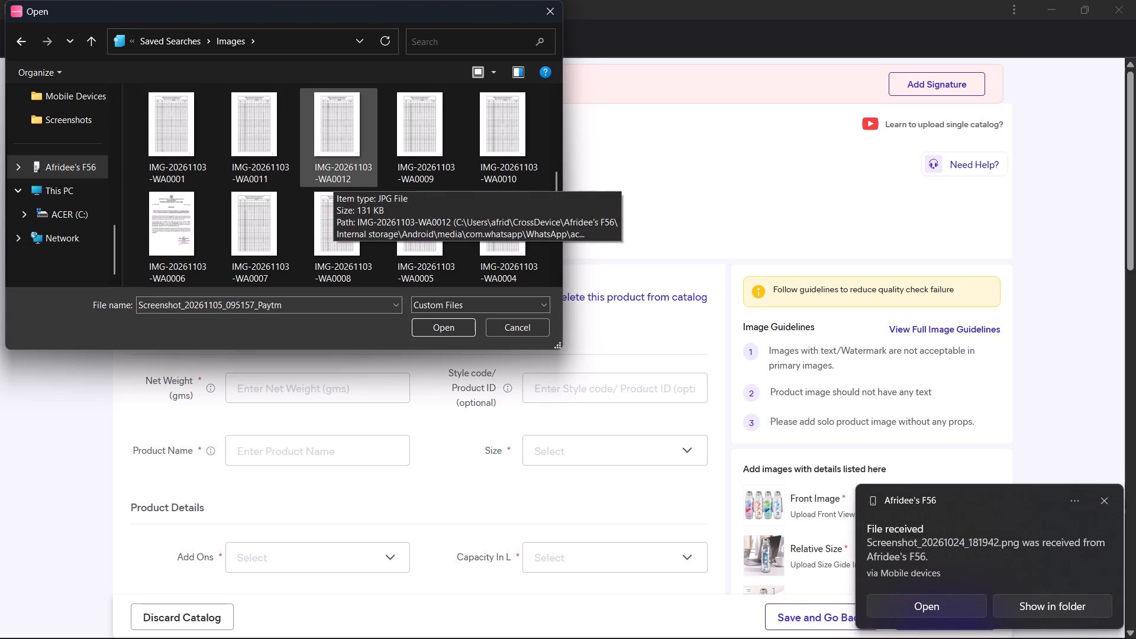
Open the Screenshot_20261024_181942.png file received from the phone.
{"action": "left_click", "coordinate": [926, 608]}
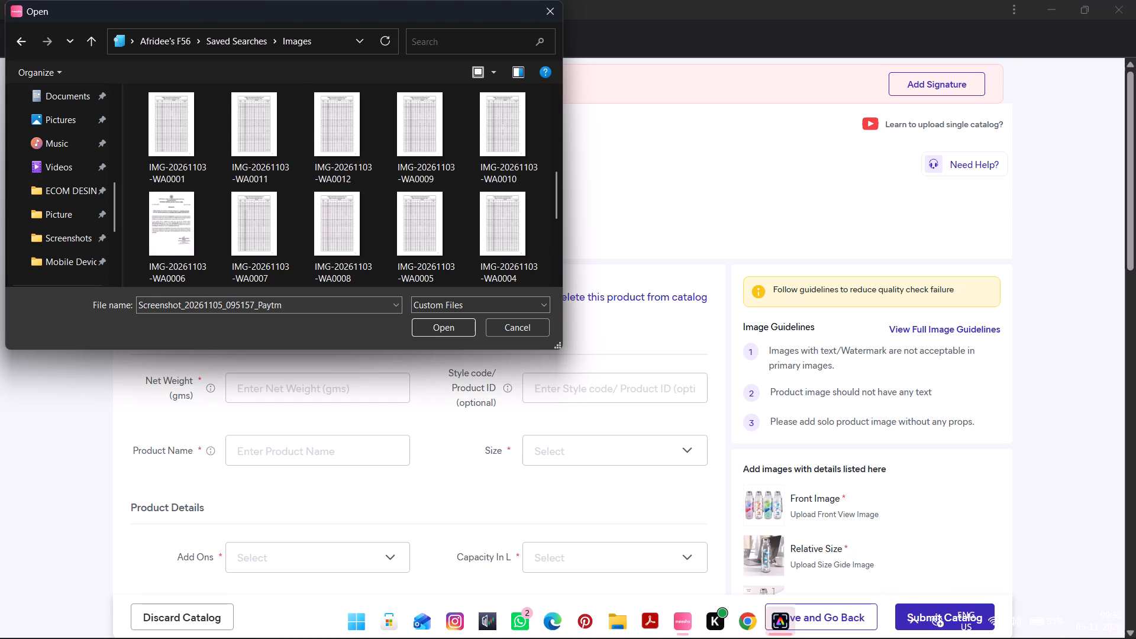
Look through the Gallery, Home, Desktop, Pictures and Videos locations for the screenshot received from the phone.
{"action": "scroll", "coordinate": [928, 556], "scroll_direction": "up", "scroll_amount": 3}
{"action": "scroll", "coordinate": [928, 556], "scroll_direction": "down", "scroll_amount": 1}
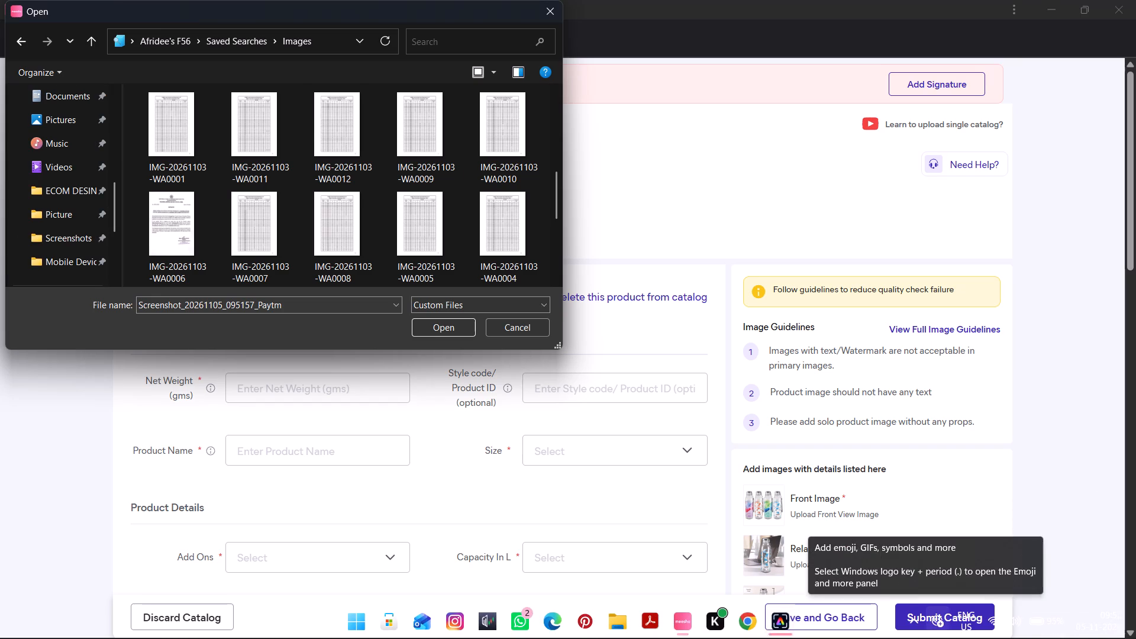
{"action": "scroll", "coordinate": [928, 556], "scroll_direction": "down", "scroll_amount": 1}
{"action": "scroll", "coordinate": [67, 162], "scroll_direction": "up", "scroll_amount": 4}
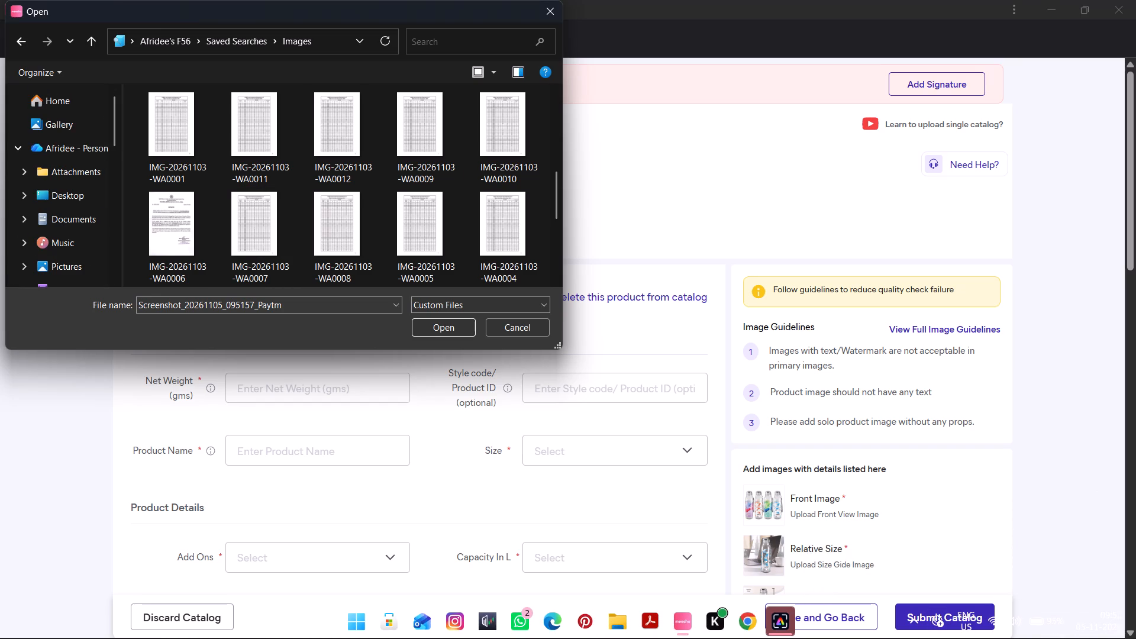
{"action": "left_click", "coordinate": [68, 132]}
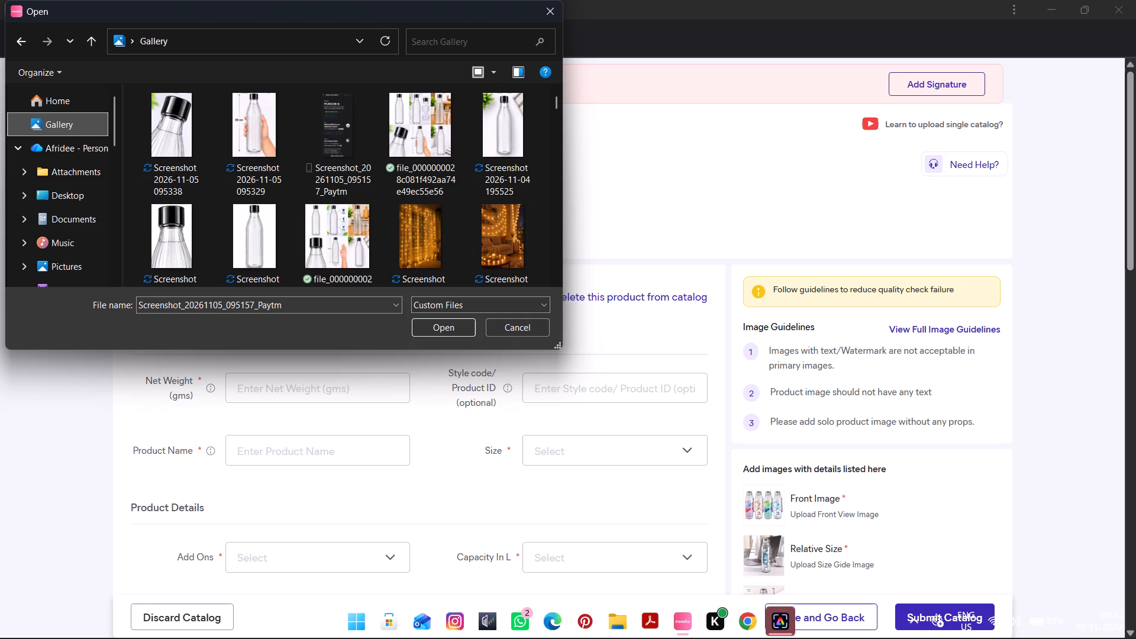
{"action": "triple_click", "coordinate": [88, 108]}
{"action": "double_click", "coordinate": [88, 108]}
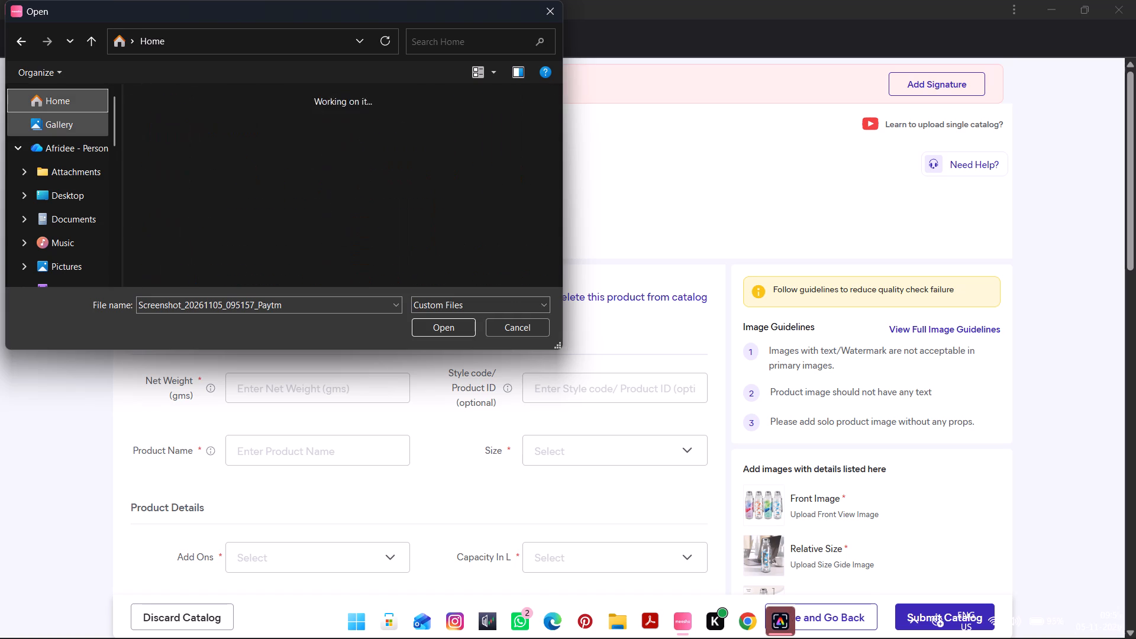
{"action": "left_click", "coordinate": [77, 128]}
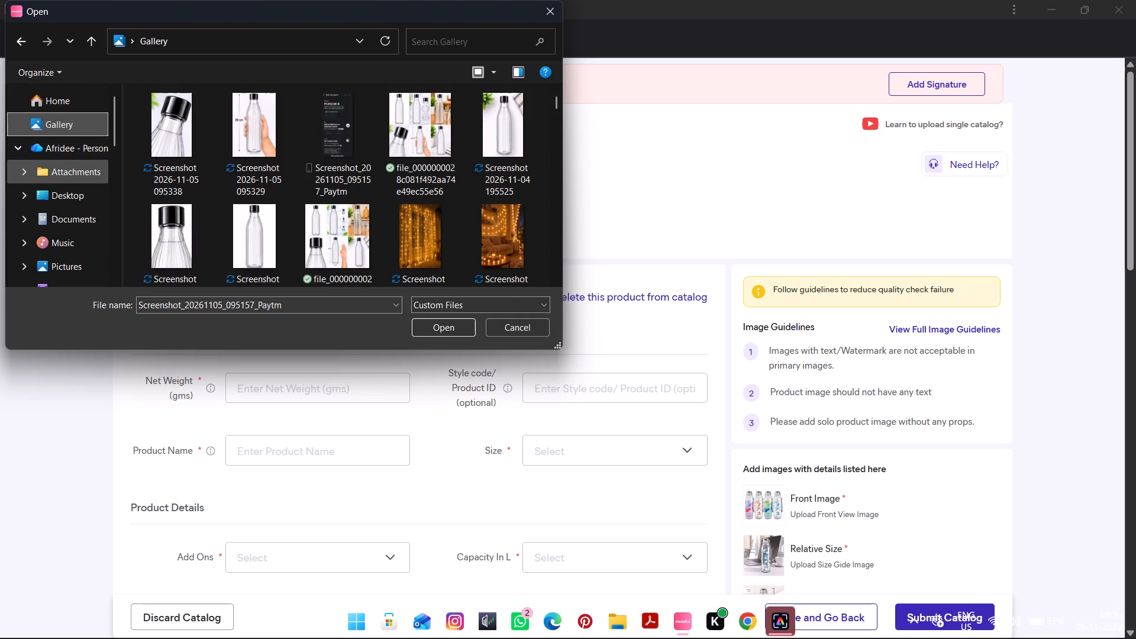
{"action": "left_click", "coordinate": [64, 163]}
{"action": "left_click", "coordinate": [64, 192]}
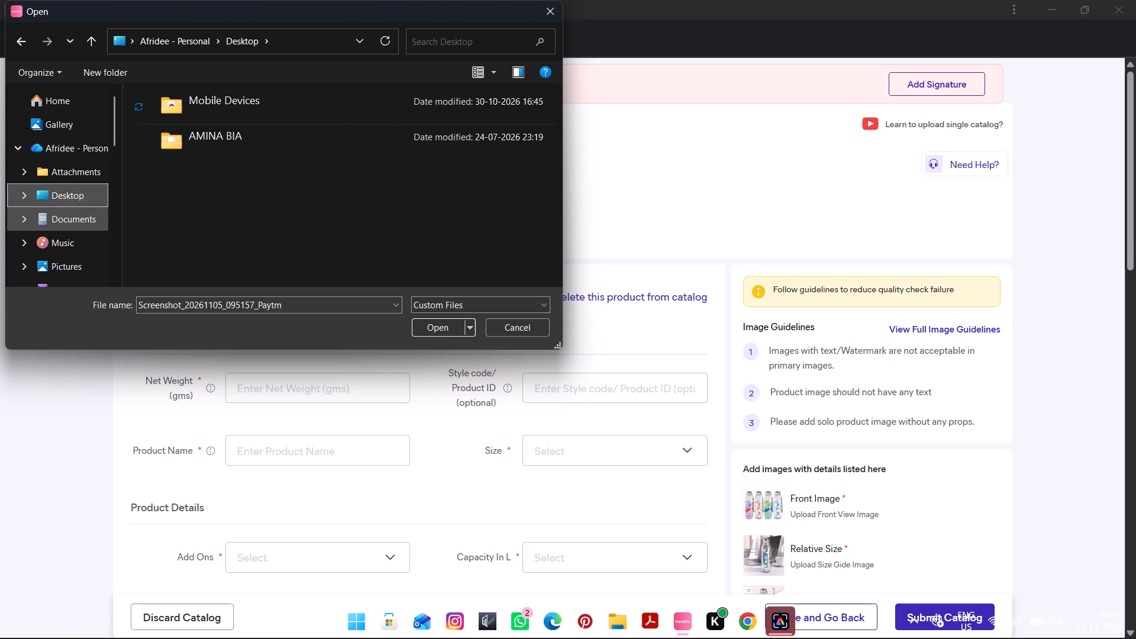
{"action": "left_click", "coordinate": [64, 225]}
{"action": "left_click", "coordinate": [60, 256]}
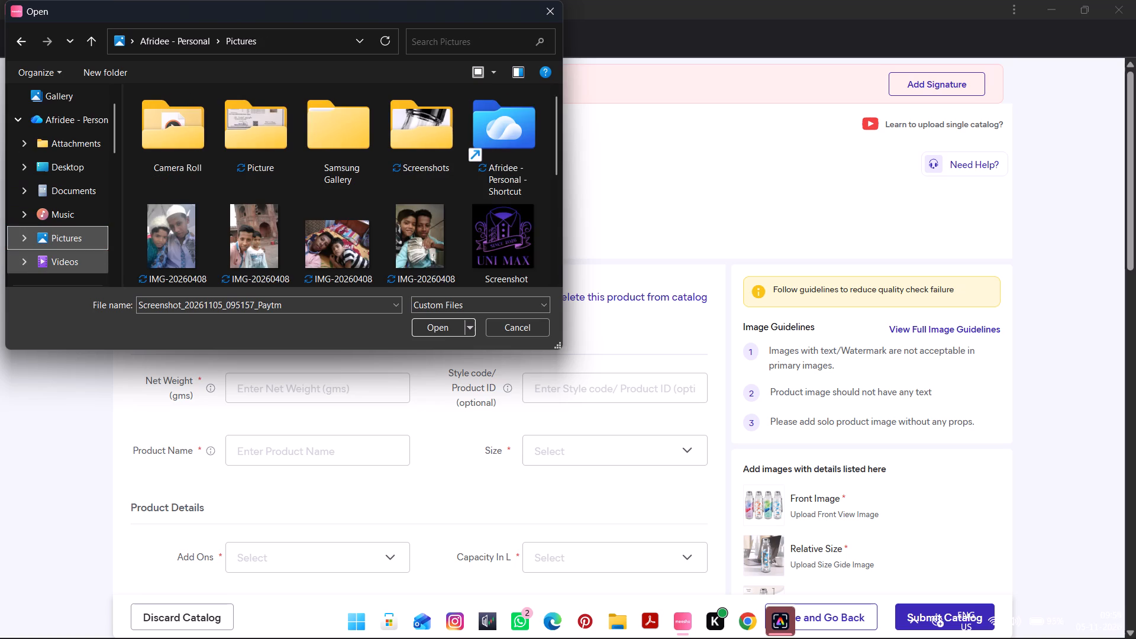
{"action": "left_click", "coordinate": [60, 256]}
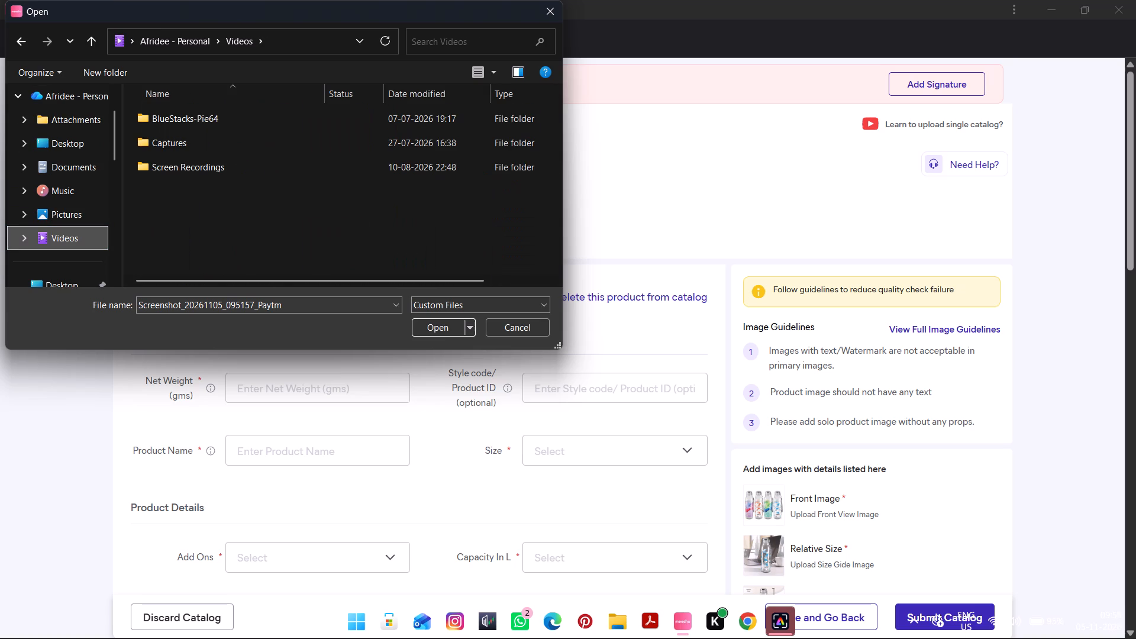
{"action": "scroll", "coordinate": [60, 270], "scroll_direction": "down", "scroll_amount": 2}
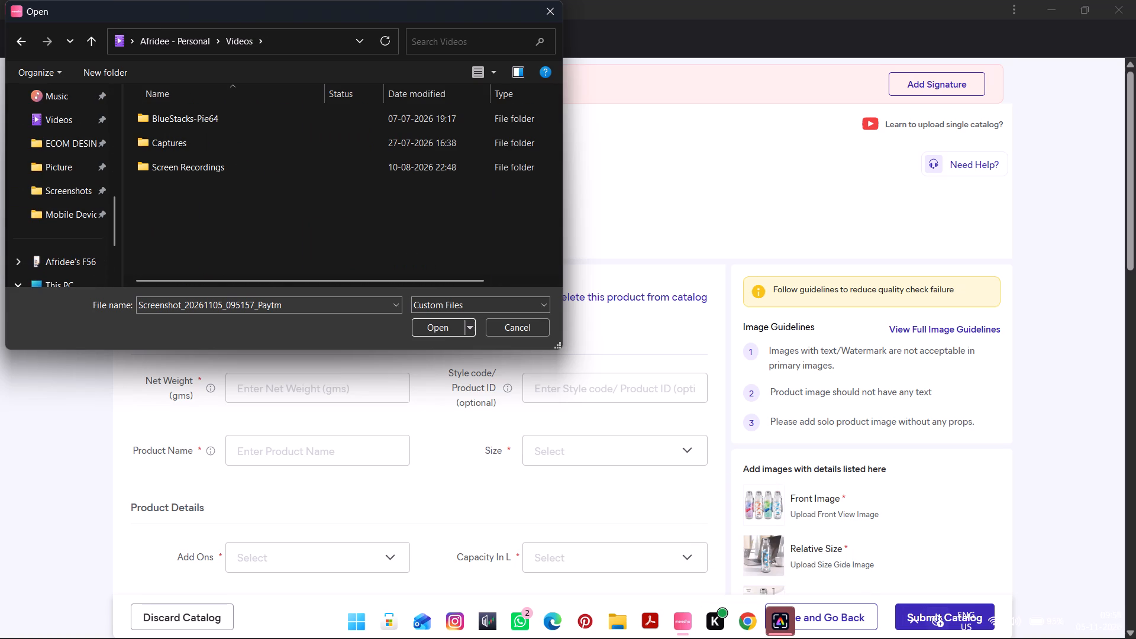
Add the third product using Screenshot_20261024_181942 from the Mobile Devices folder in Downloads as its image.
{"action": "left_click", "coordinate": [63, 221]}
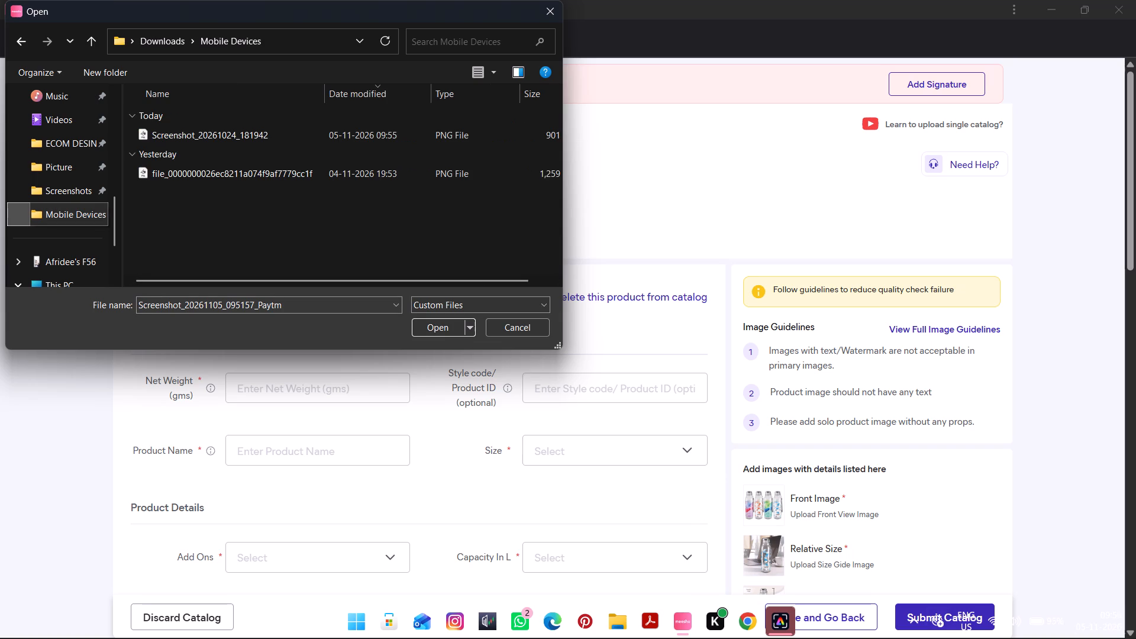
{"action": "double_click", "coordinate": [337, 143]}
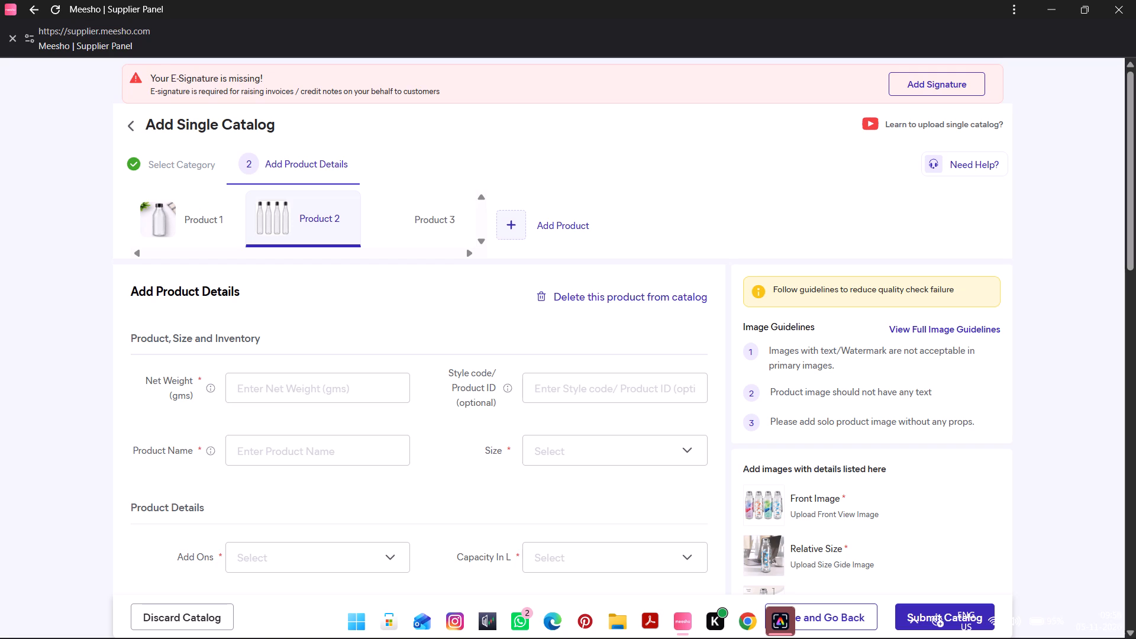
Switch to Product 3 and back to Product 2 to check the catalog's product entries.
{"action": "left_click", "coordinate": [440, 235]}
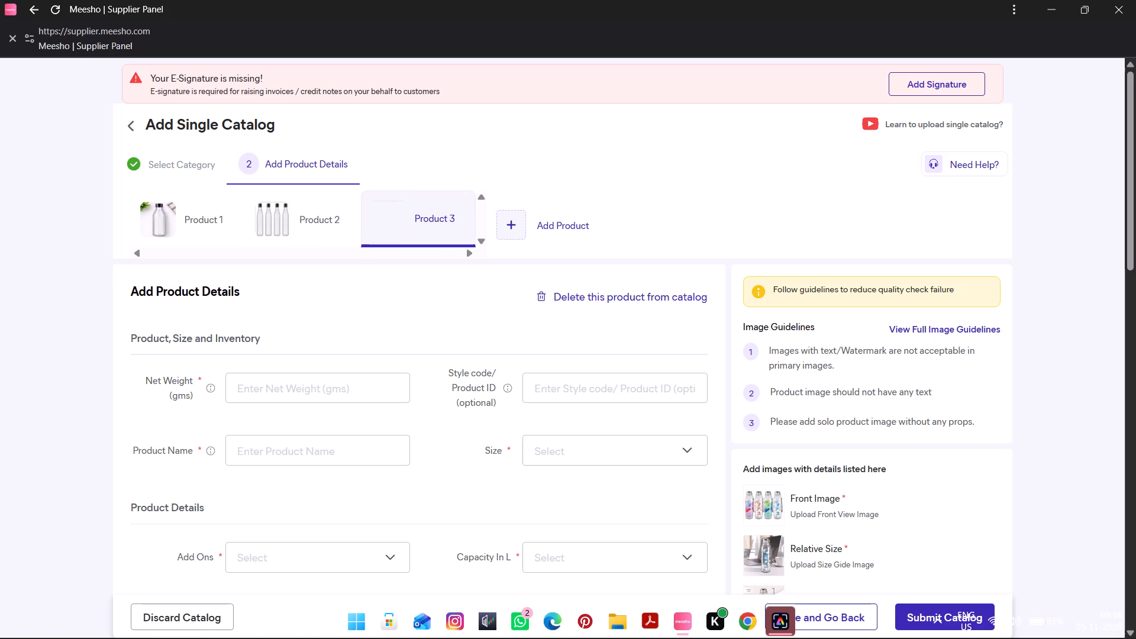
{"action": "left_click", "coordinate": [312, 192]}
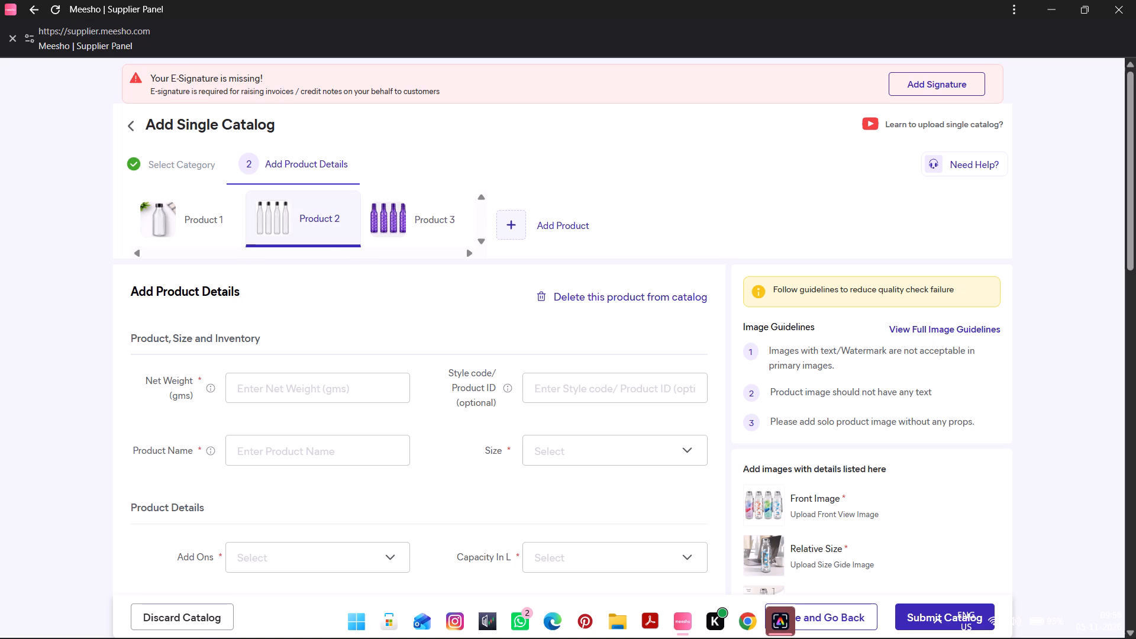
{"action": "left_click", "coordinate": [355, 216]}
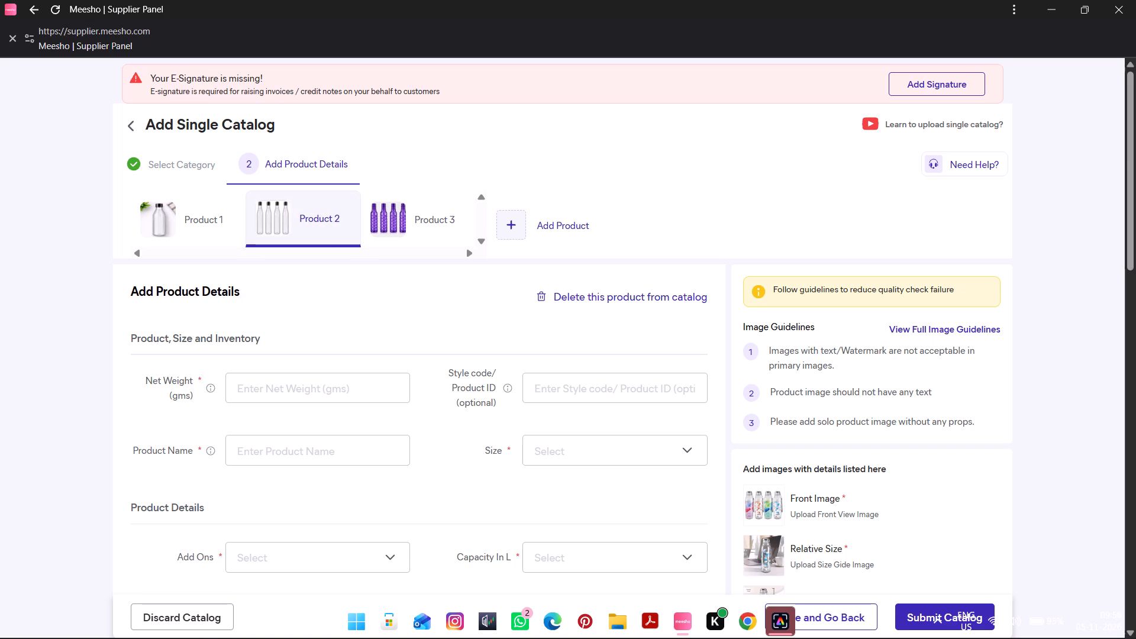
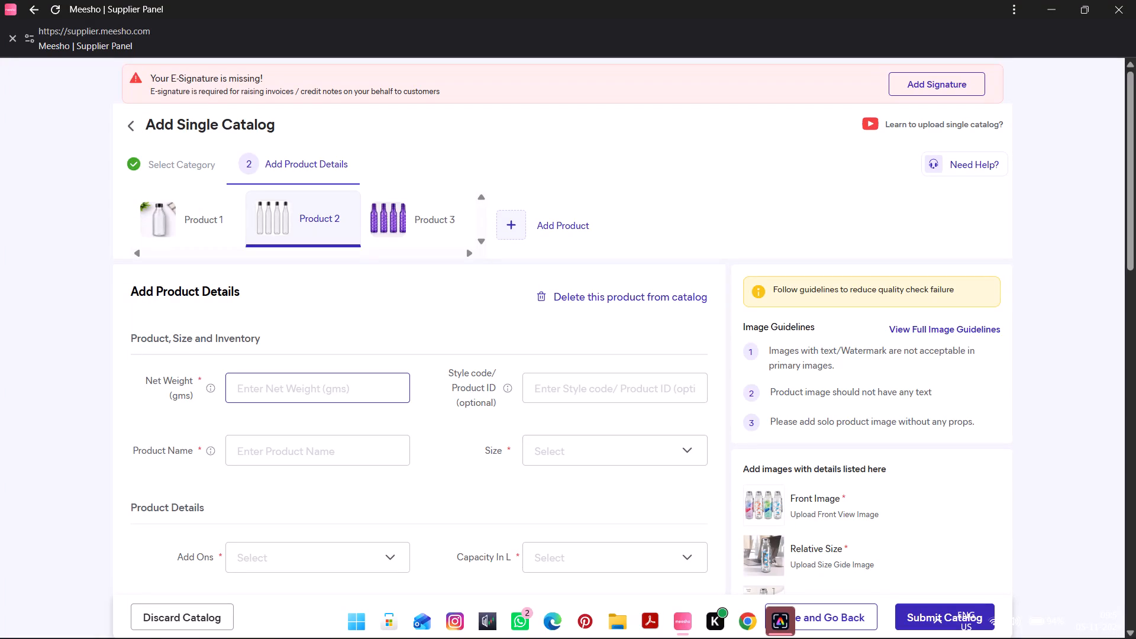
For Product 1, enter a net weight of 100 gms and the style code B0T3L1LTR.
{"action": "left_click", "coordinate": [180, 235]}
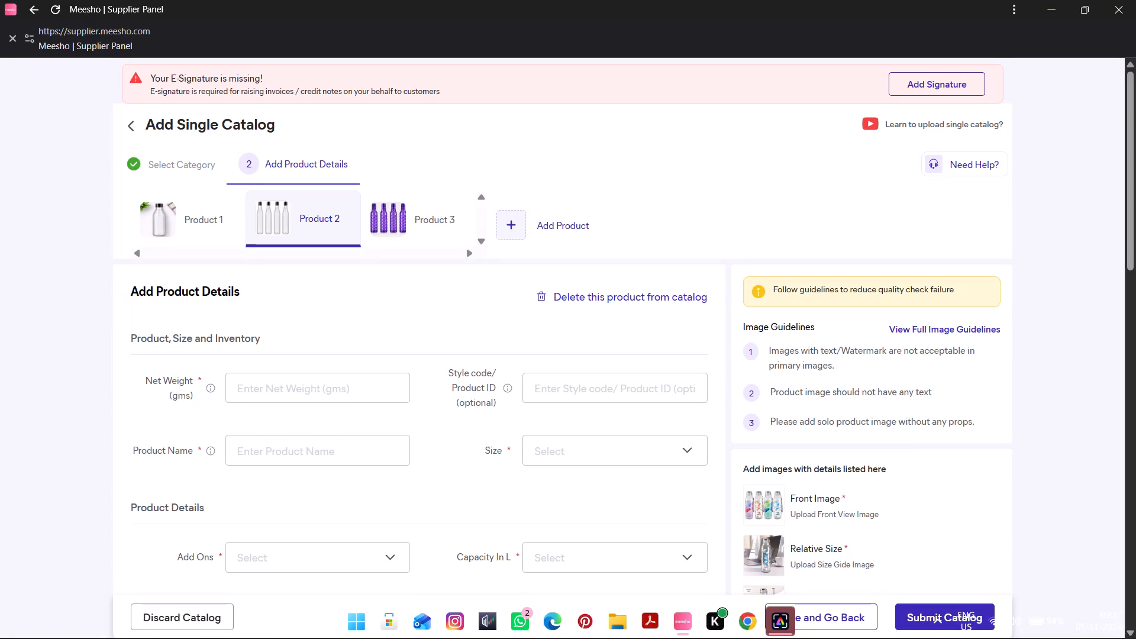
{"action": "left_click", "coordinate": [296, 434]}
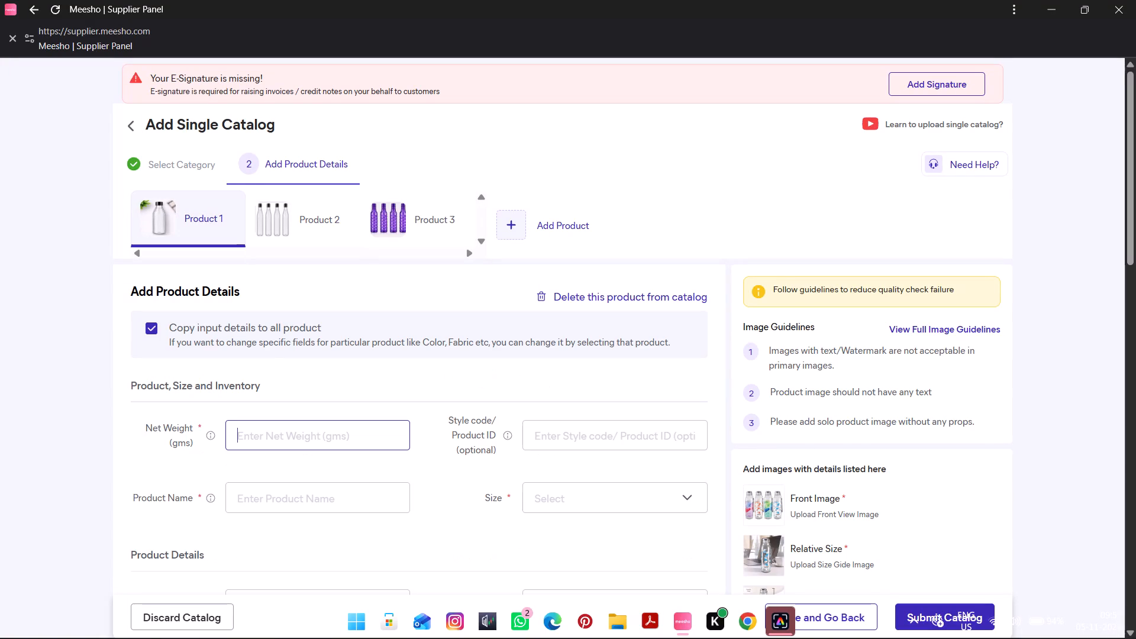
{"action": "type", "text": "100"}
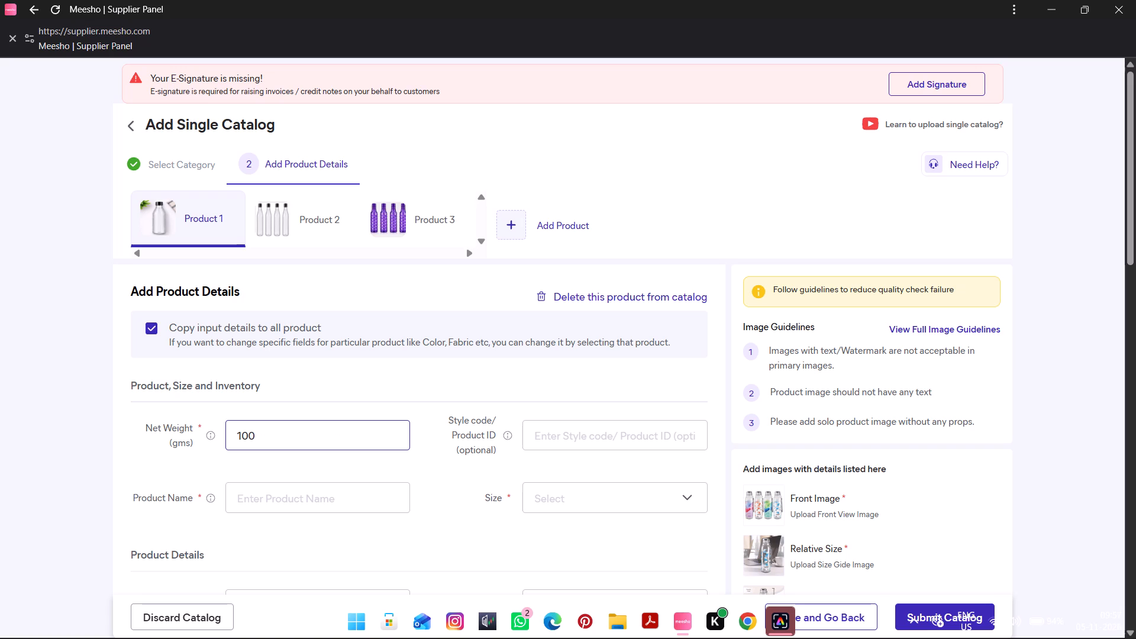
{"action": "left_click", "coordinate": [575, 446]}
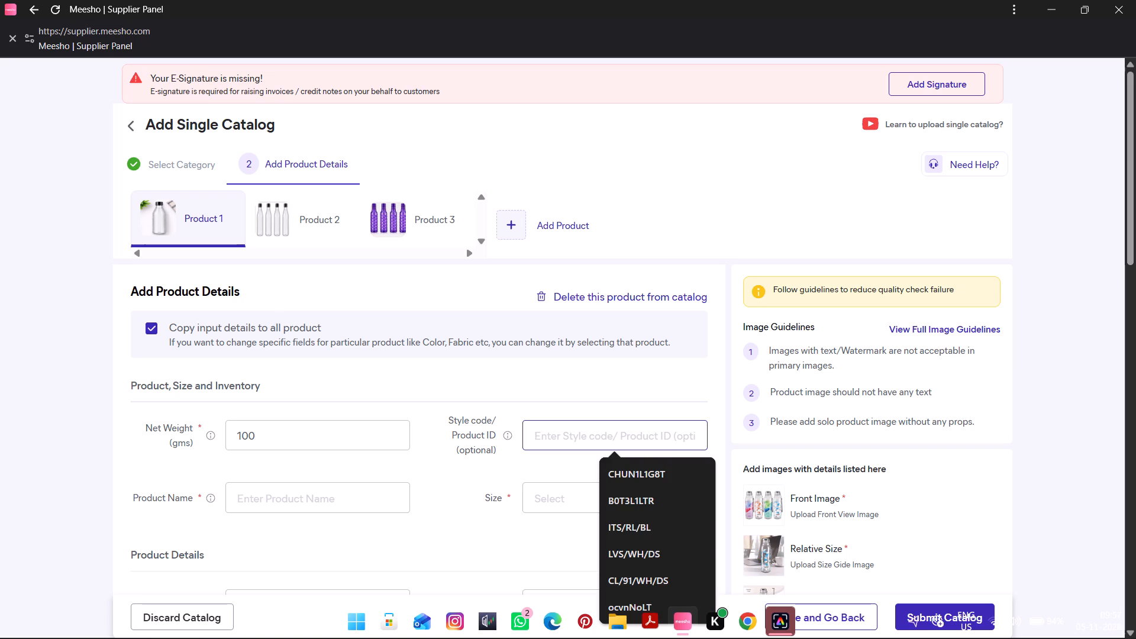
{"action": "left_click", "coordinate": [636, 494]}
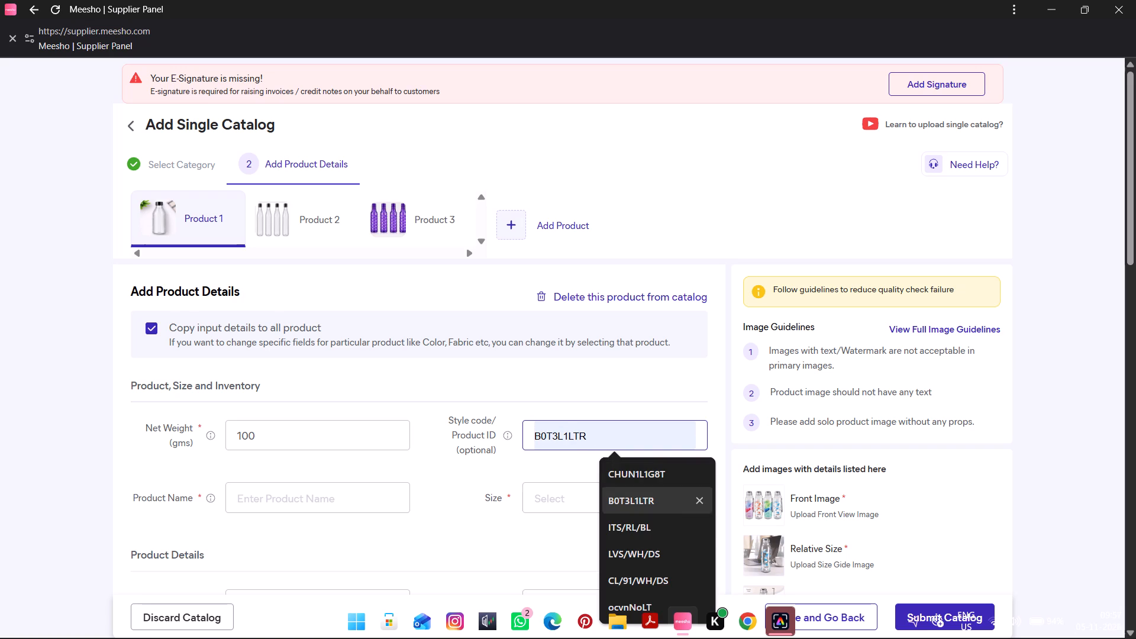
{"action": "scroll", "coordinate": [430, 450], "scroll_direction": "down", "scroll_amount": 1}
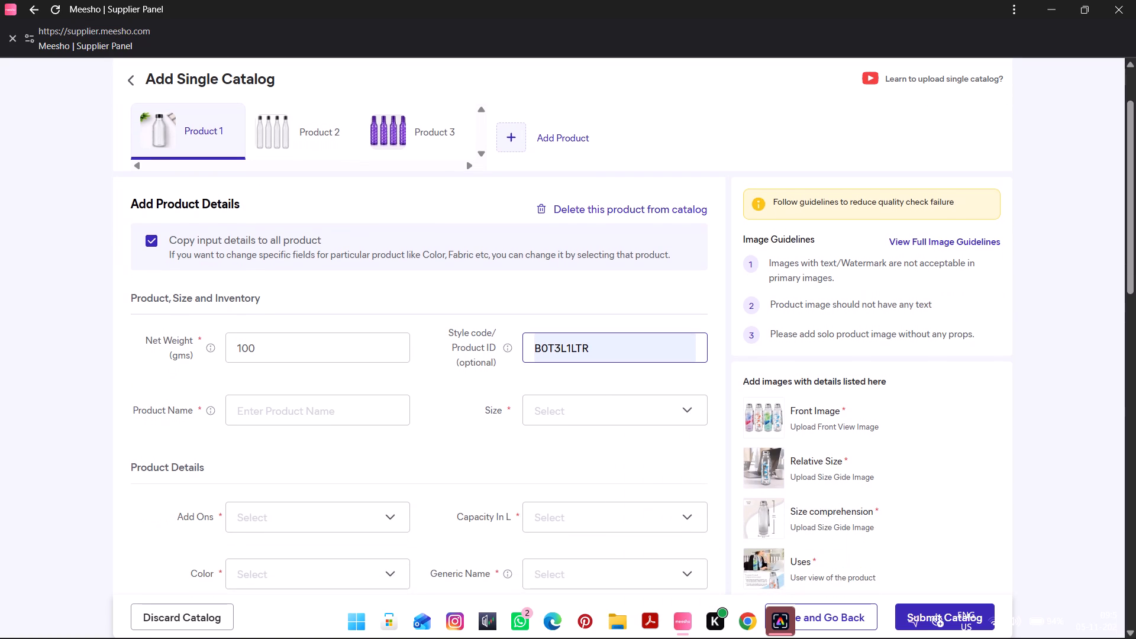
{"action": "scroll", "coordinate": [430, 450], "scroll_direction": "down", "scroll_amount": 1}
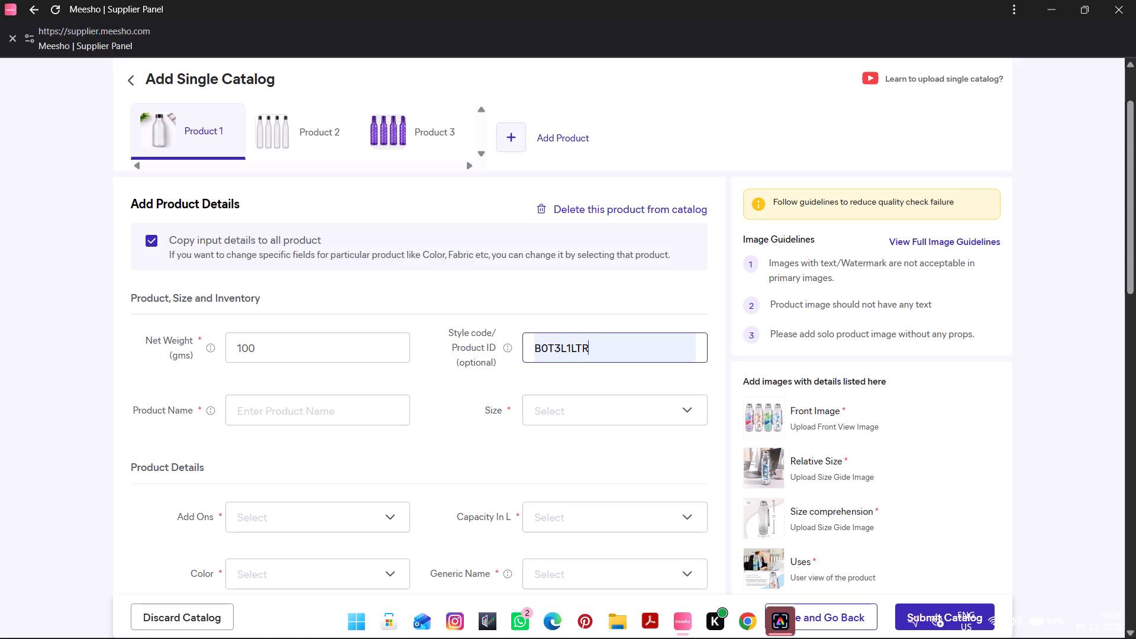
{"action": "left_click", "coordinate": [272, 410]}
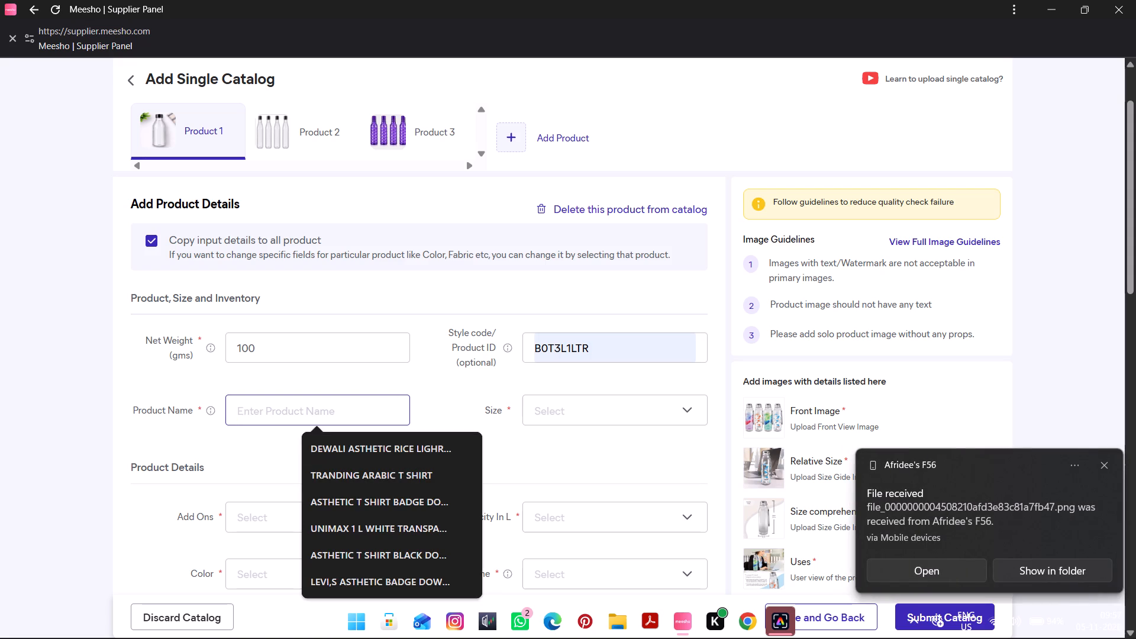
{"action": "left_click", "coordinate": [938, 561]}
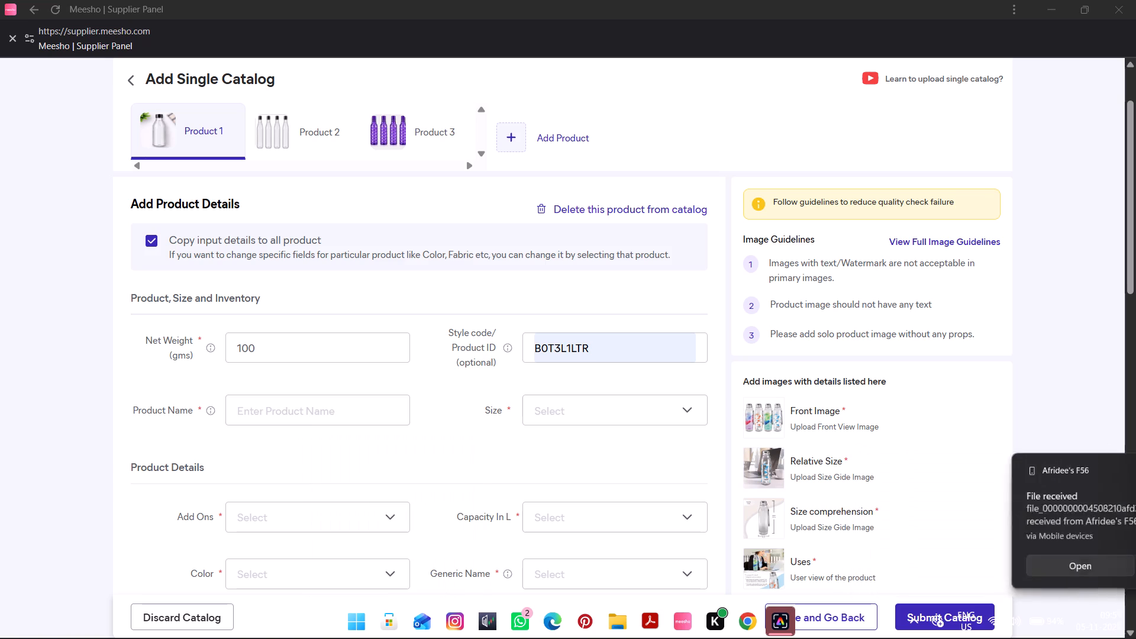
{"action": "left_click", "coordinate": [1041, 12]}
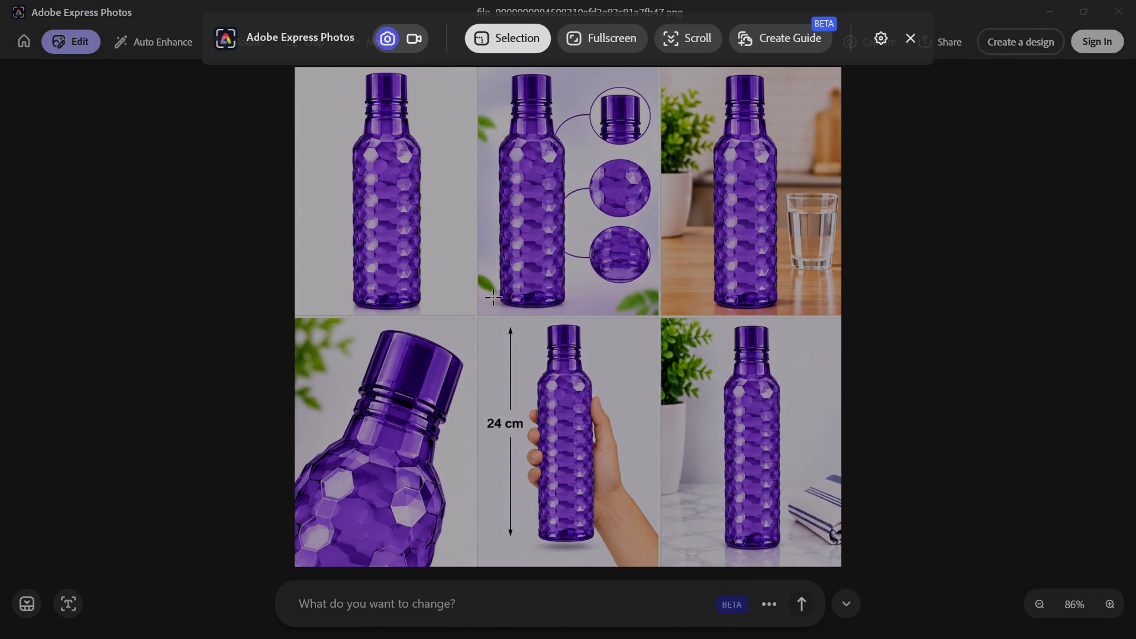
Capture a screenshot of the collage panel showing the hand-held purple bottle with the 24 cm height marking.
{"action": "left_click_drag", "start_coordinate": [479, 321], "coordinate": [557, 414]}
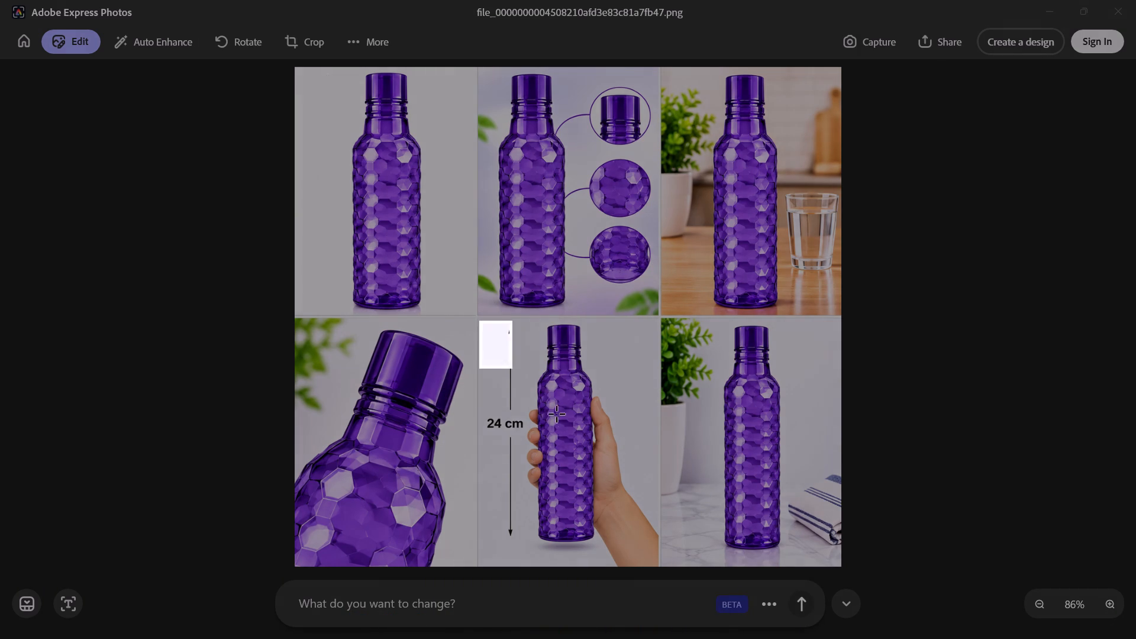
{"action": "left_click_drag", "start_coordinate": [557, 414], "coordinate": [663, 566]}
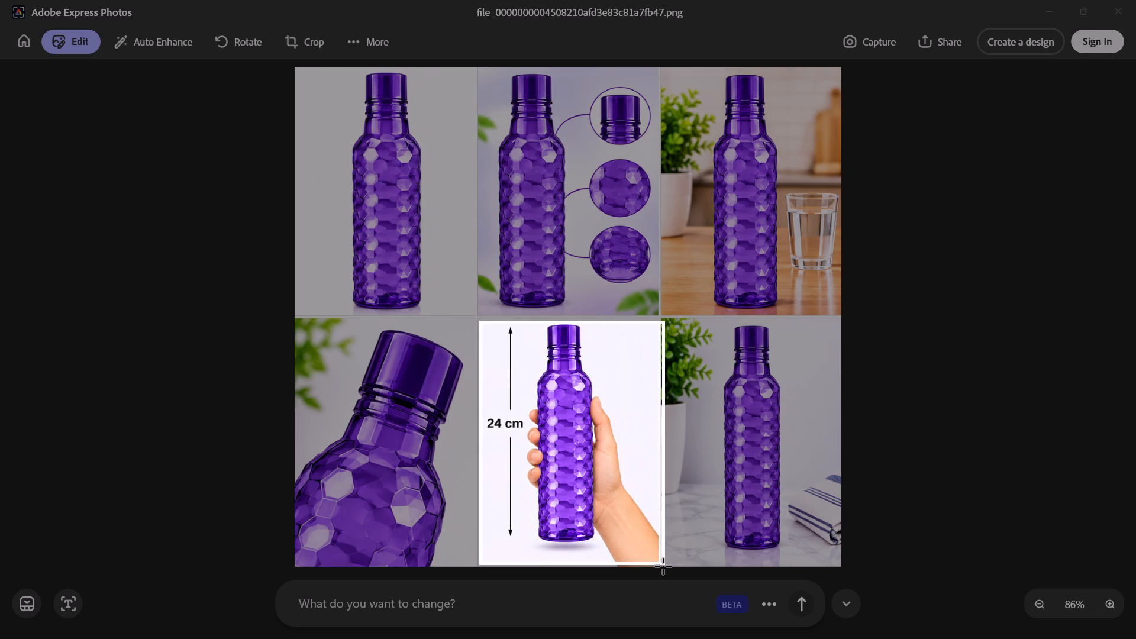
{"action": "left_click_drag", "start_coordinate": [663, 566], "coordinate": [660, 567]}
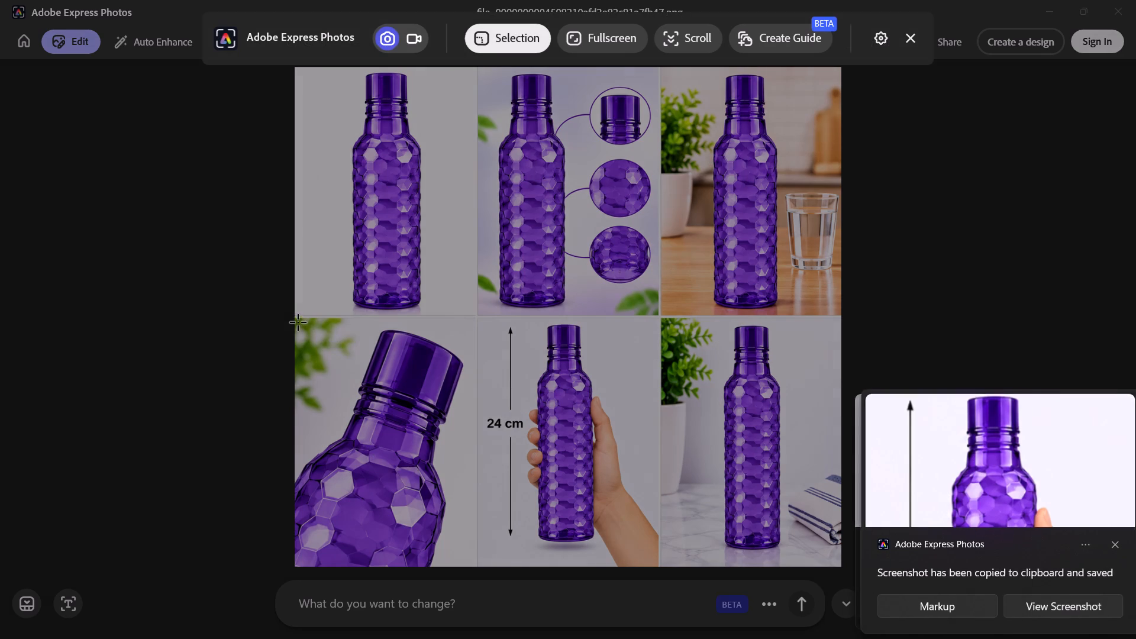
Capture a screenshot of the collage panel showing the tilted close-up of the purple bottle's cap and neck.
{"action": "left_click_drag", "start_coordinate": [296, 321], "coordinate": [425, 536]}
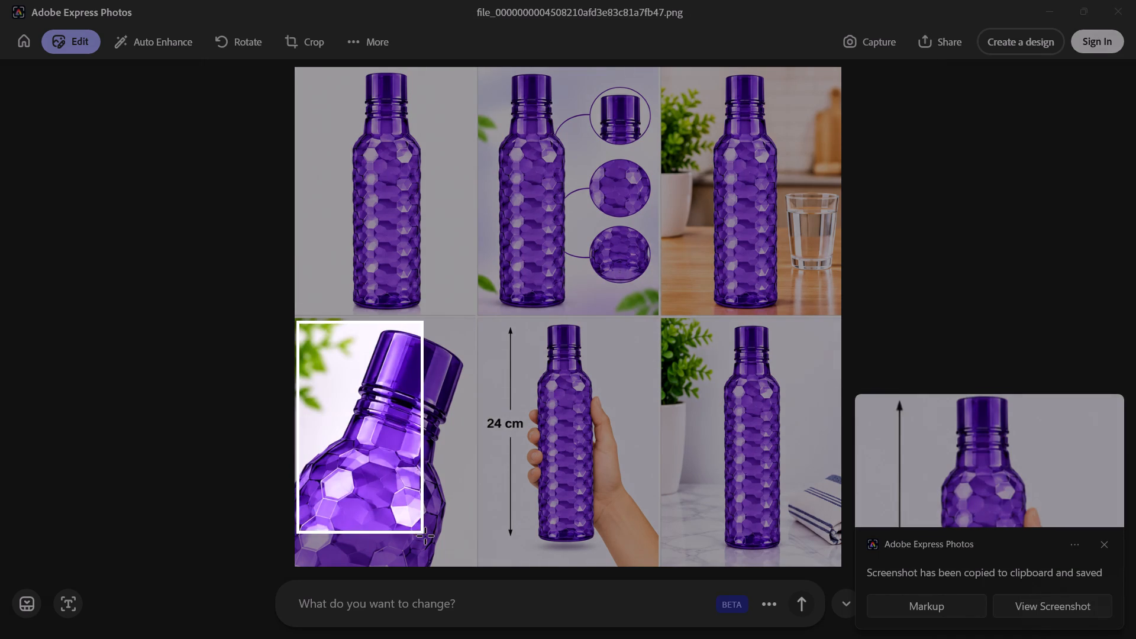
{"action": "left_click_drag", "start_coordinate": [425, 536], "coordinate": [475, 566]}
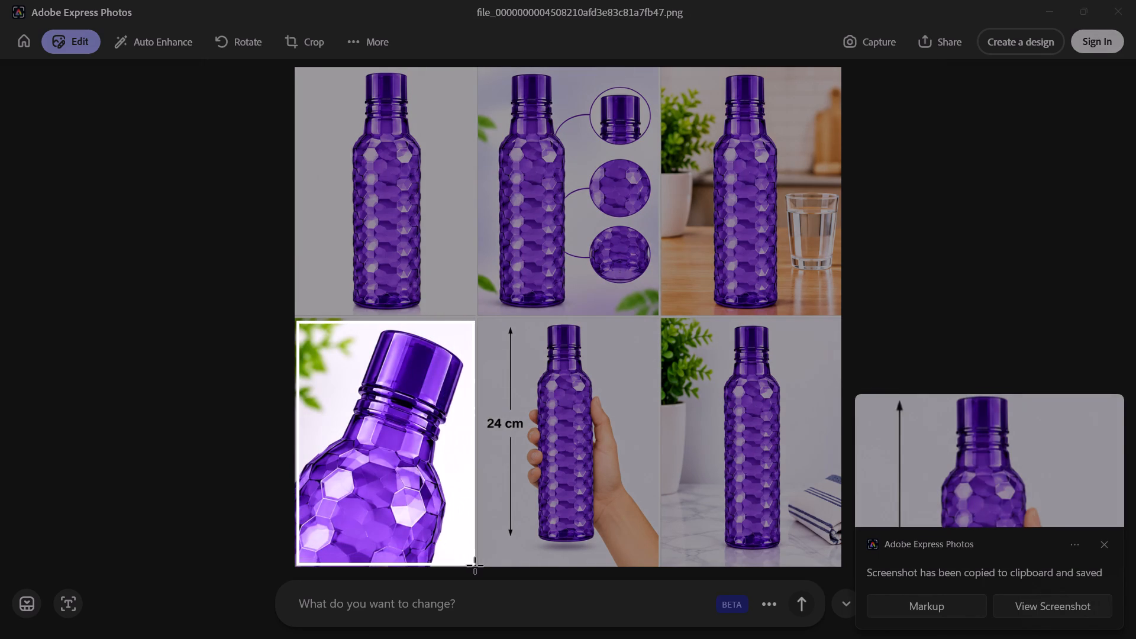
{"action": "left_click_drag", "start_coordinate": [475, 566], "coordinate": [476, 566]}
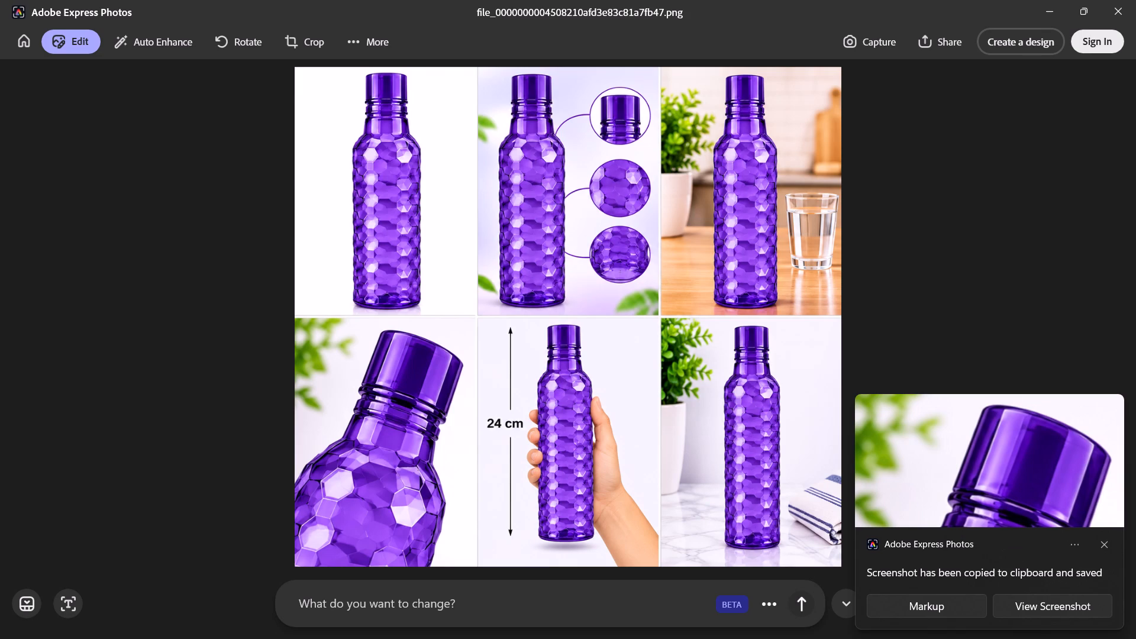
{"action": "left_click", "coordinate": [476, 566]}
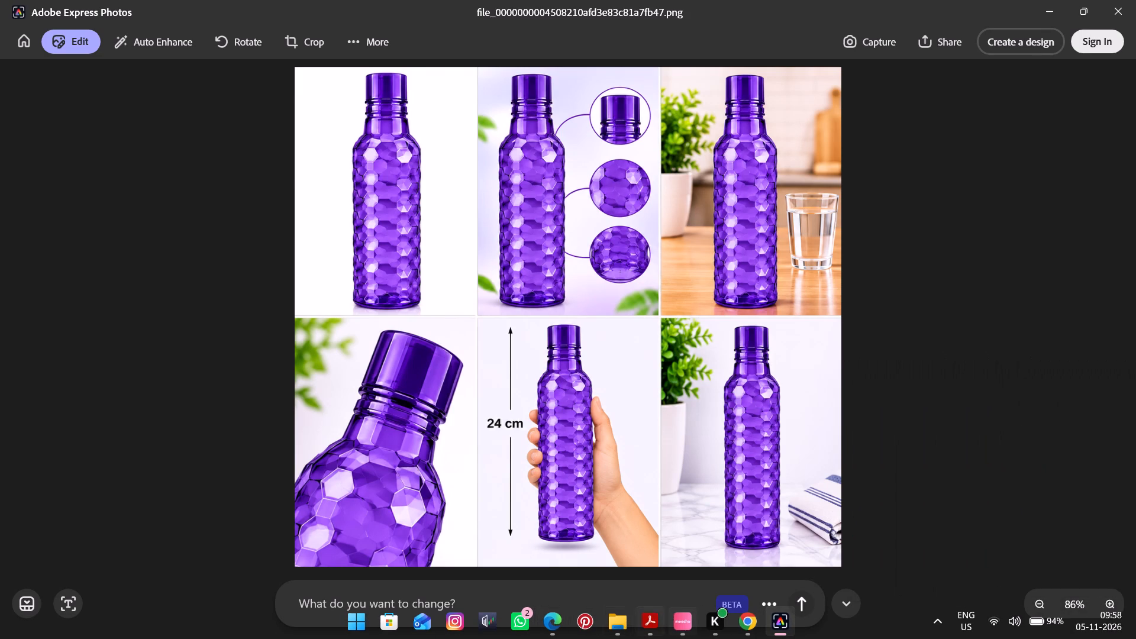
Return to the Meesho supplier panel and set Product 1's size to Free Size.
{"action": "left_click", "coordinate": [695, 637]}
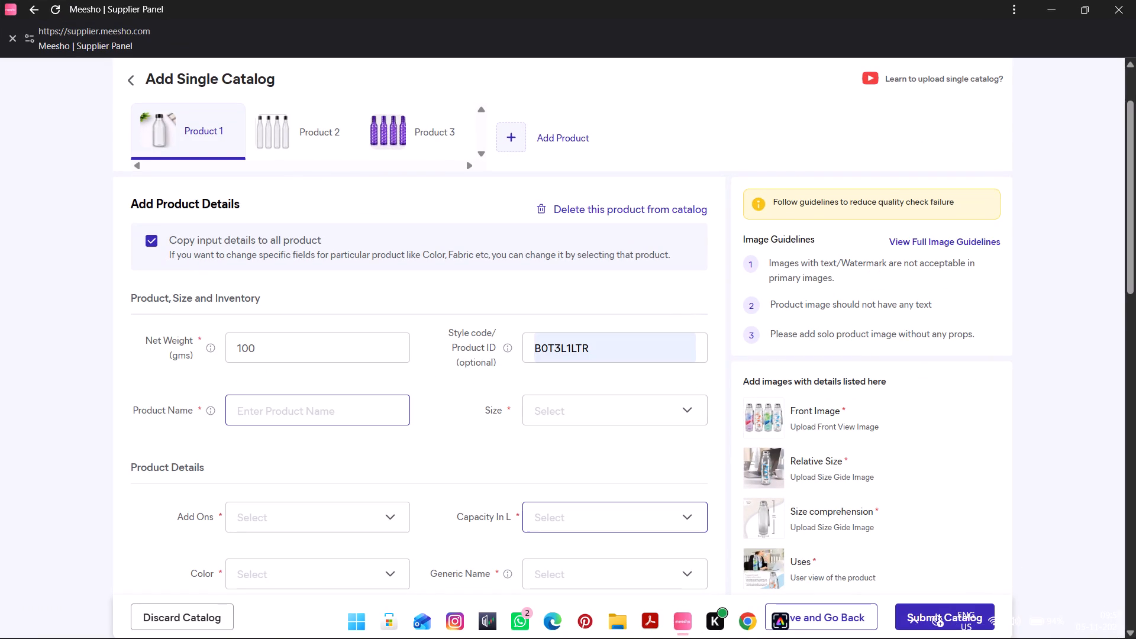
{"action": "left_click", "coordinate": [572, 402]}
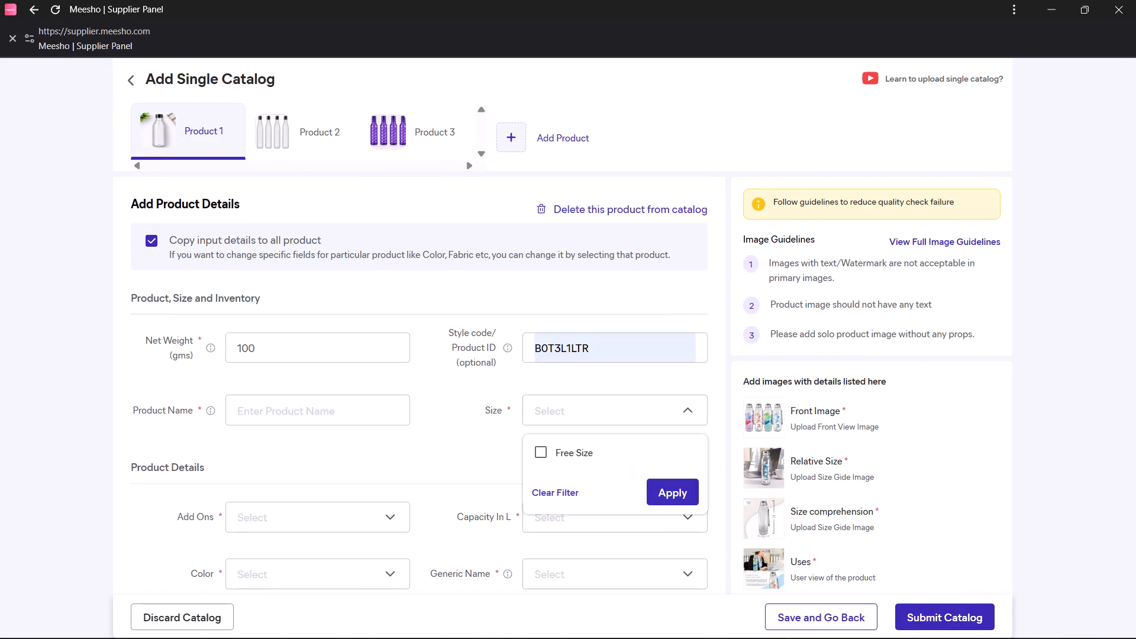
{"action": "left_click", "coordinate": [545, 449]}
{"action": "left_click", "coordinate": [448, 457]}
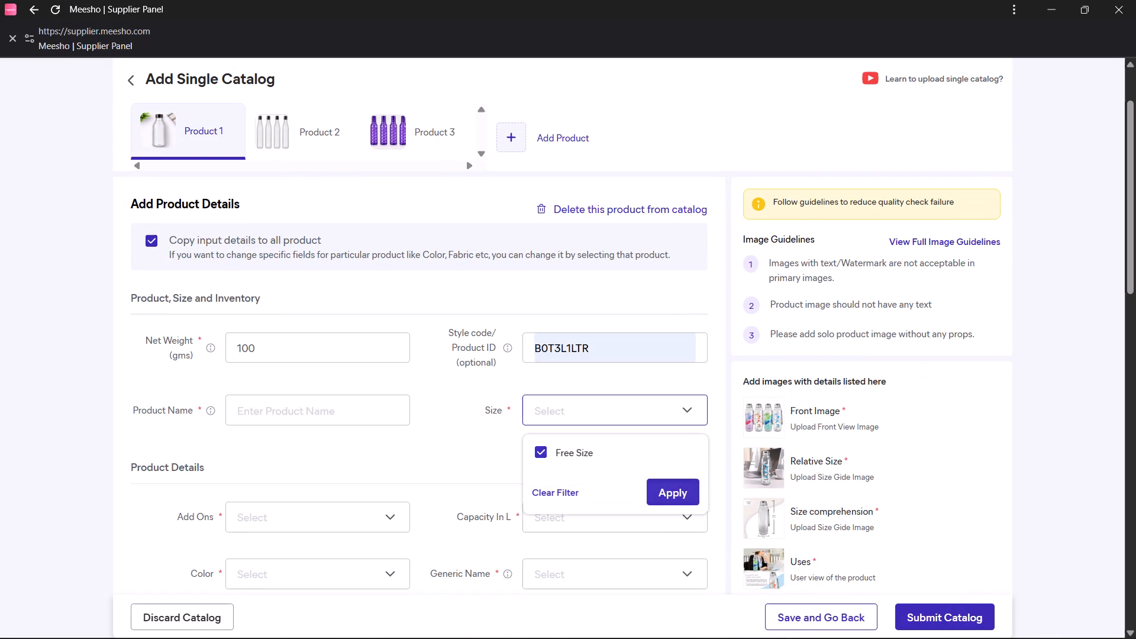
{"action": "left_click", "coordinate": [540, 420]}
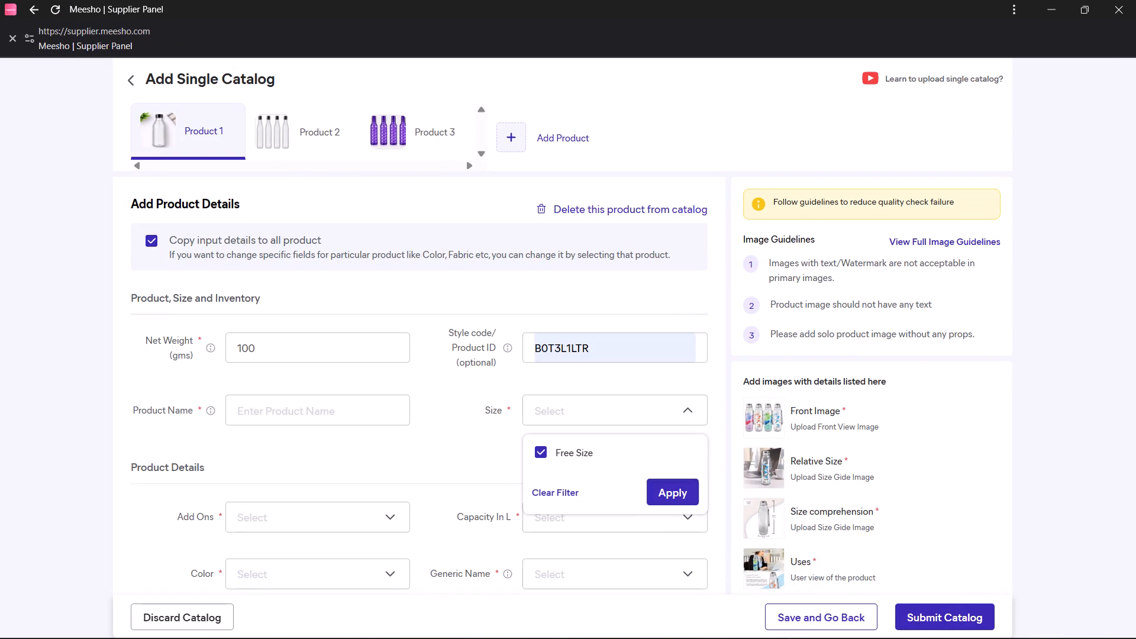
{"action": "left_click", "coordinate": [662, 505]}
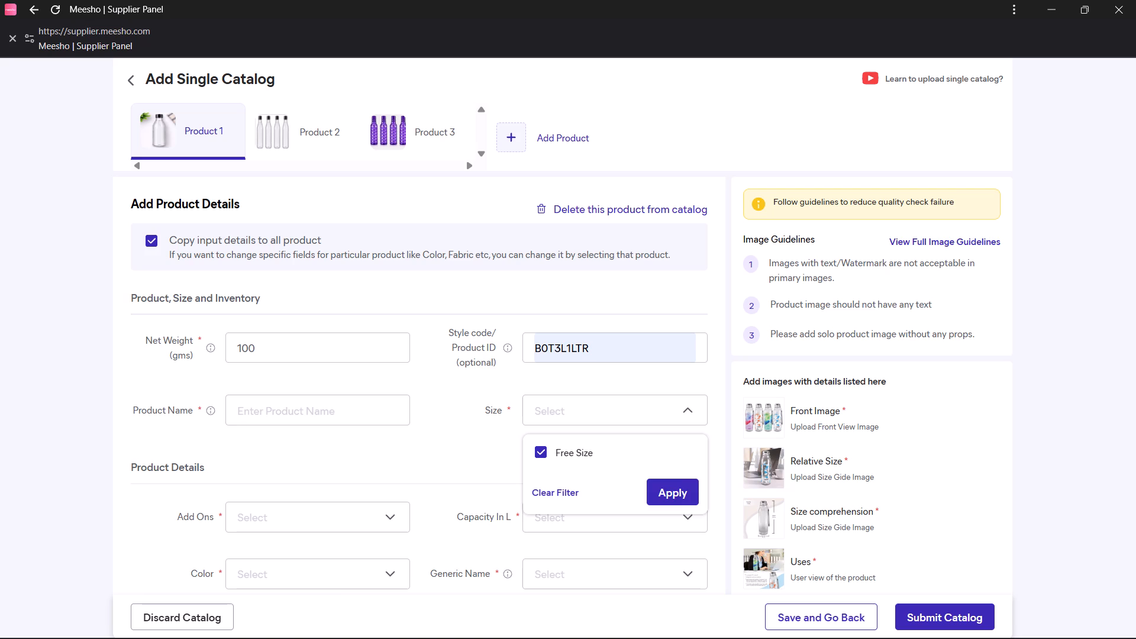
{"action": "left_click", "coordinate": [677, 495]}
Fill in Product 1's name with the saved entry UNIMAX 1 L WHITE TRANSPARENT BOTTEL.
{"action": "left_click", "coordinate": [321, 411]}
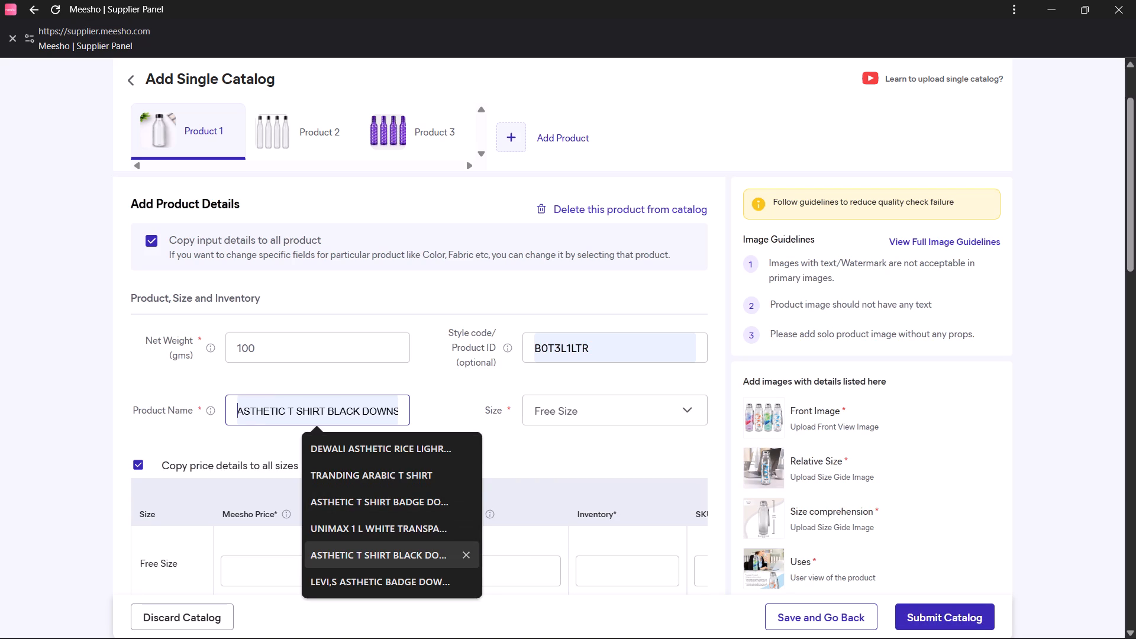
{"action": "left_click", "coordinate": [392, 531]}
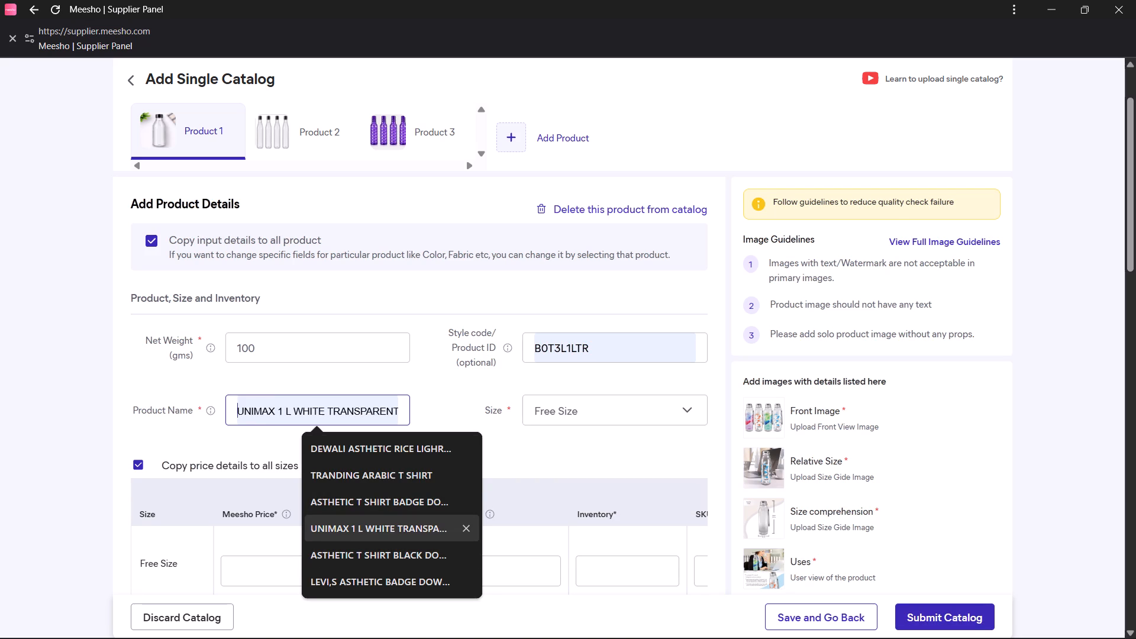
{"action": "scroll", "coordinate": [375, 409], "scroll_direction": "left", "scroll_amount": 1}
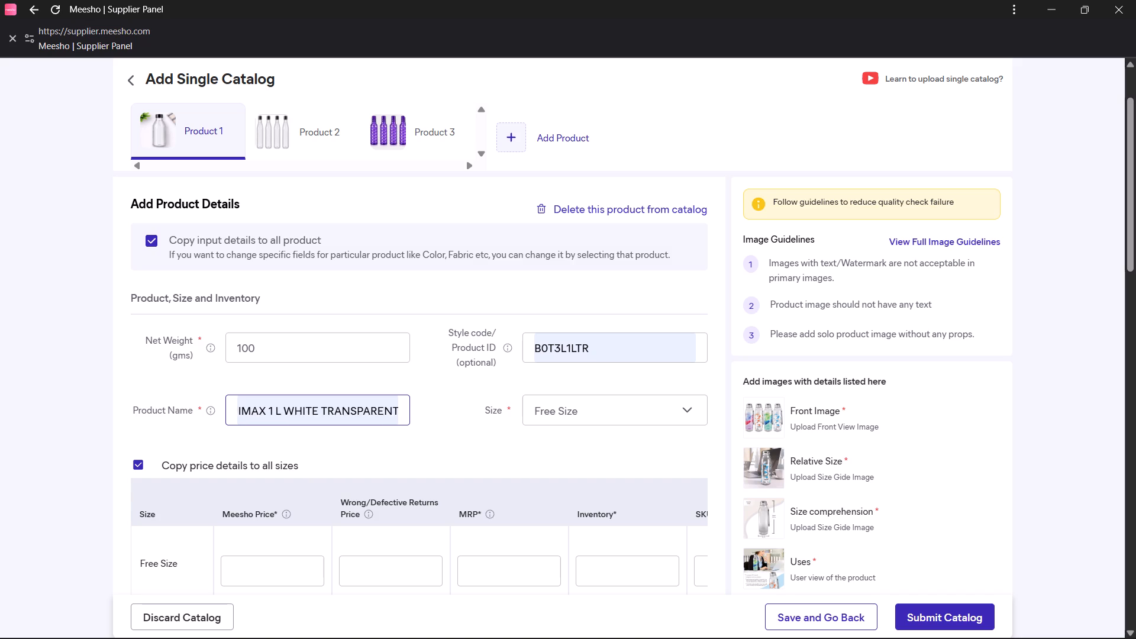
{"action": "scroll", "coordinate": [375, 409], "scroll_direction": "left", "scroll_amount": 1}
Replace the word TRANSPARENT with PURPEL in Product 1's name.
{"action": "left_click", "coordinate": [375, 409]}
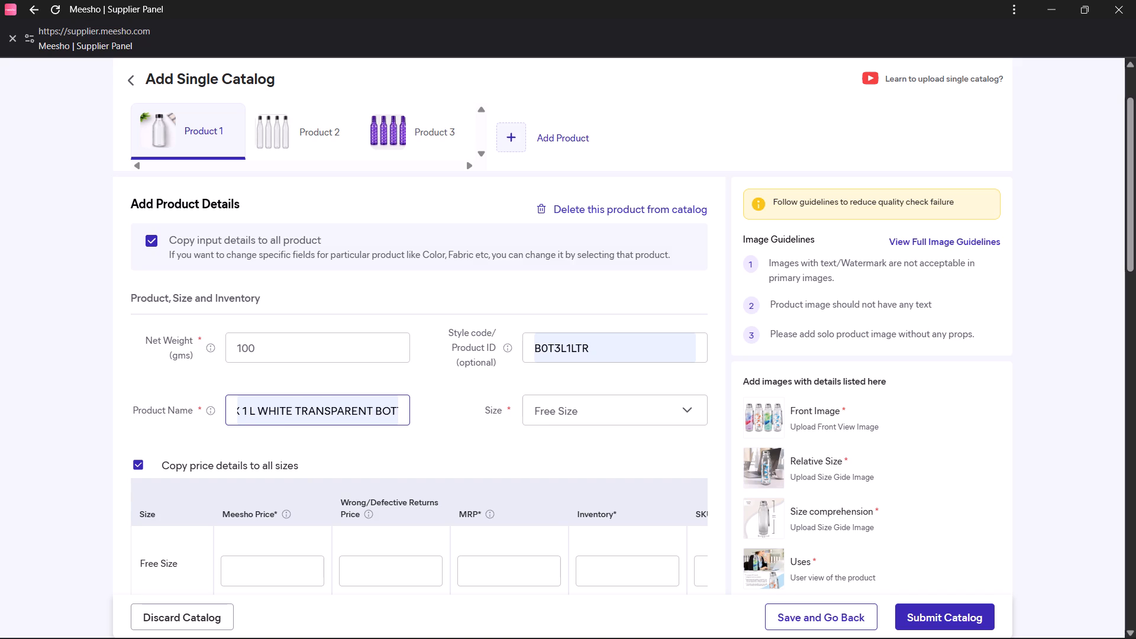
{"action": "key", "text": "Left"}
{"action": "key", "text": "BackSpace"}
{"action": "key", "text": "BackSpace"}
{"action": "key", "text": "BackSpace"}
{"action": "key", "text": "BackSpace"}
{"action": "key", "text": "BackSpace"}
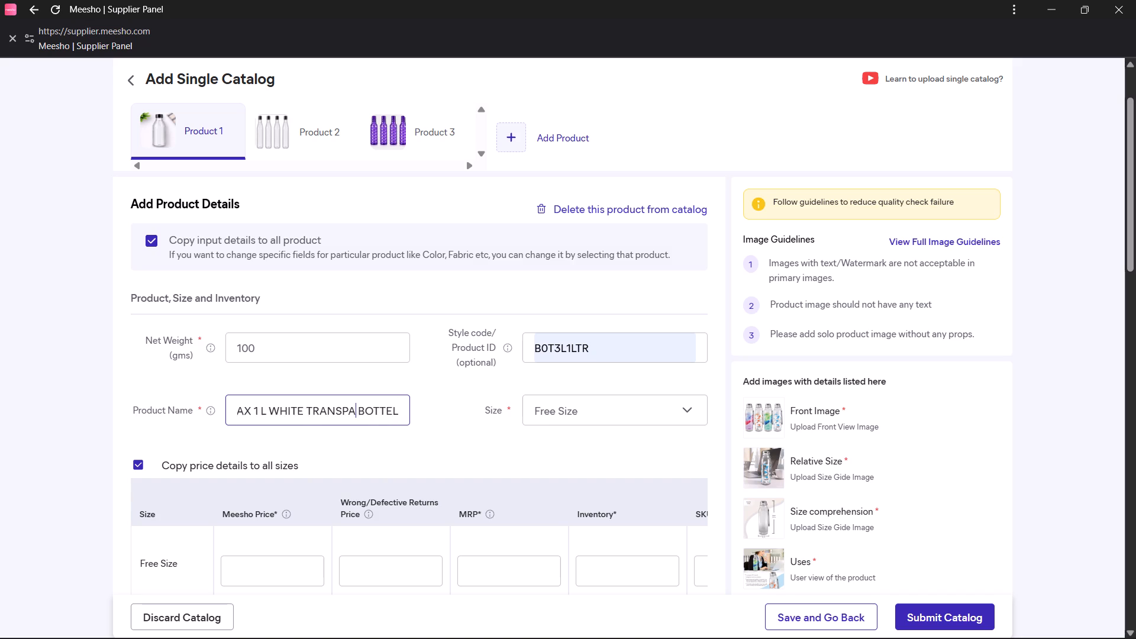
{"action": "key", "text": "BackSpace"}
{"action": "key", "text": "BackSpace"}
{"action": "key", "text": "BackSpace"}
{"action": "key", "text": "BackSpace"}
{"action": "key", "text": "BackSpace"}
{"action": "key", "text": "BackSpace"}
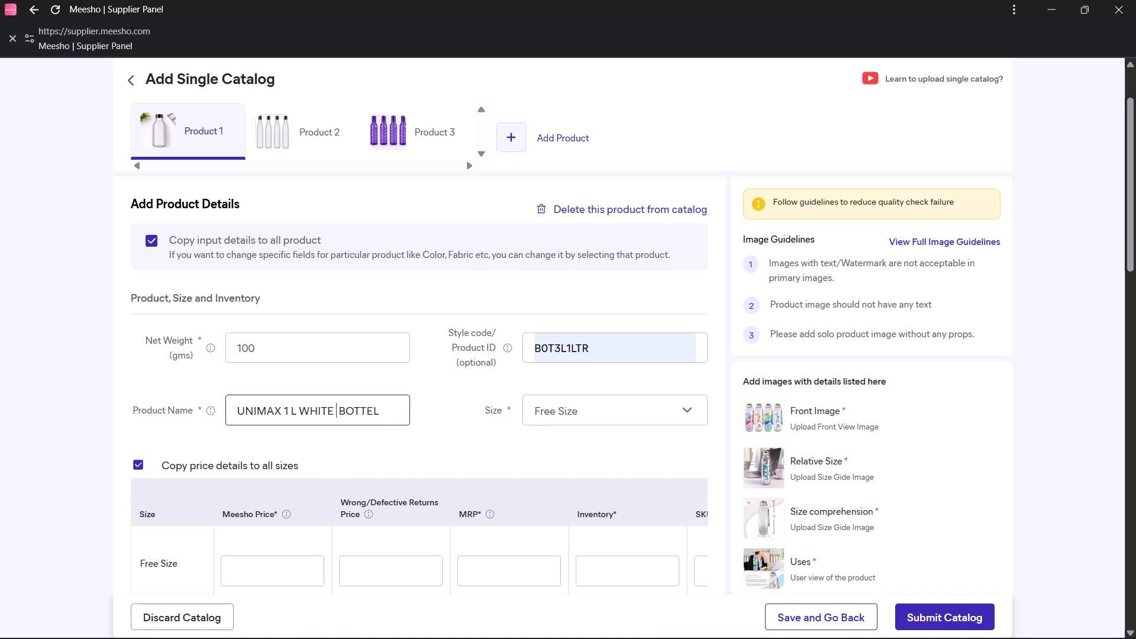
{"action": "type", "text": "PURPEL"}
Append PACK OF 2 to the end of Product 1's name, after BOTTEL.
{"action": "scroll", "coordinate": [375, 409], "scroll_direction": "down", "scroll_amount": 1}
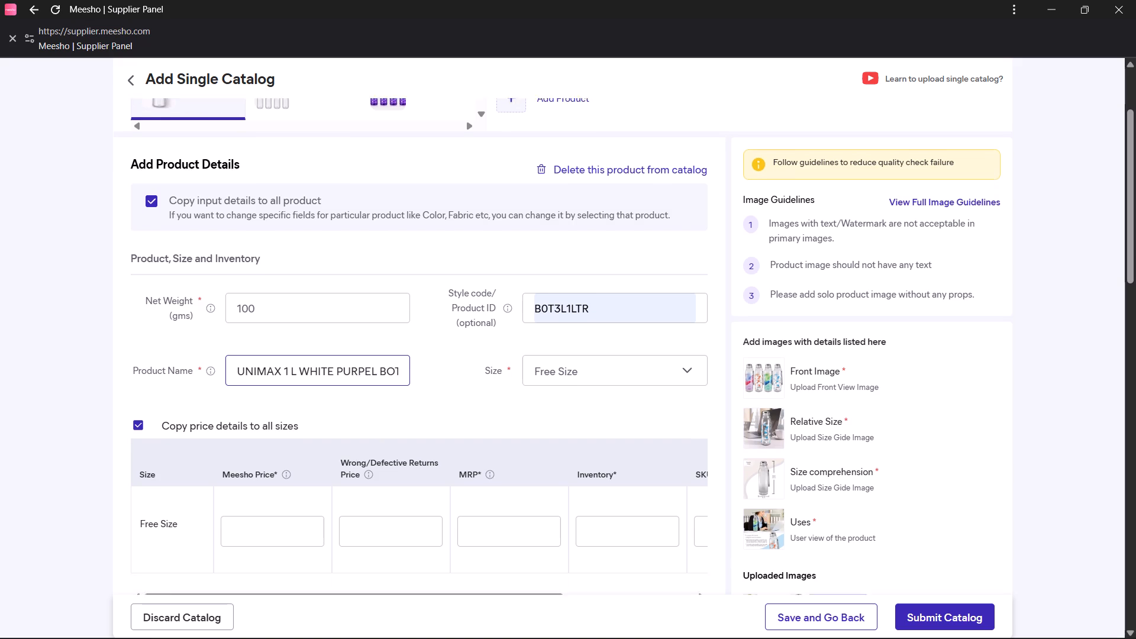
{"action": "scroll", "coordinate": [375, 409], "scroll_direction": "down", "scroll_amount": 2}
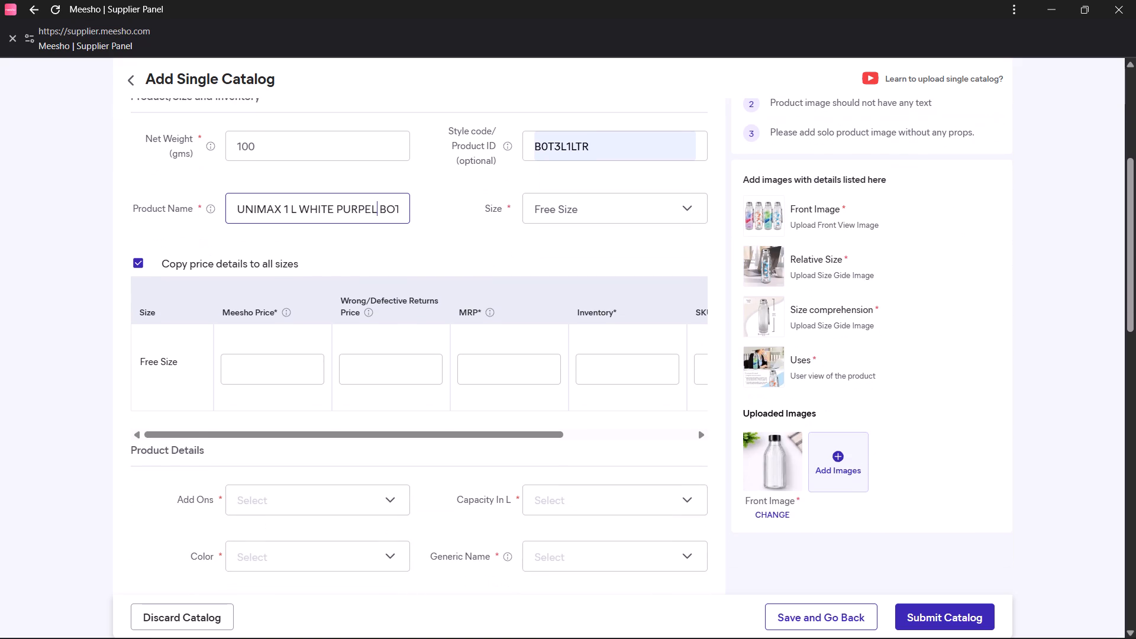
{"action": "scroll", "coordinate": [375, 409], "scroll_direction": "up", "scroll_amount": 1}
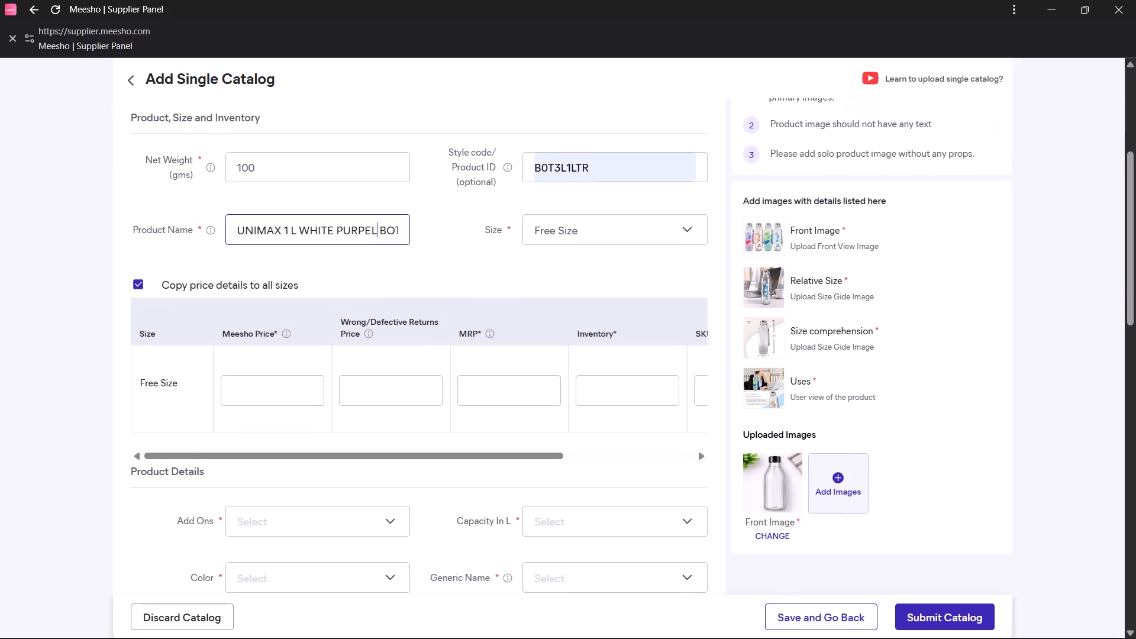
{"action": "scroll", "coordinate": [375, 409], "scroll_direction": "up", "scroll_amount": 1}
{"action": "key", "text": "Right"}
{"action": "key", "text": "Right"}
{"action": "key", "text": "Right"}
{"action": "key", "text": "Right"}
{"action": "key", "text": "Right"}
{"action": "key", "text": "Right"}
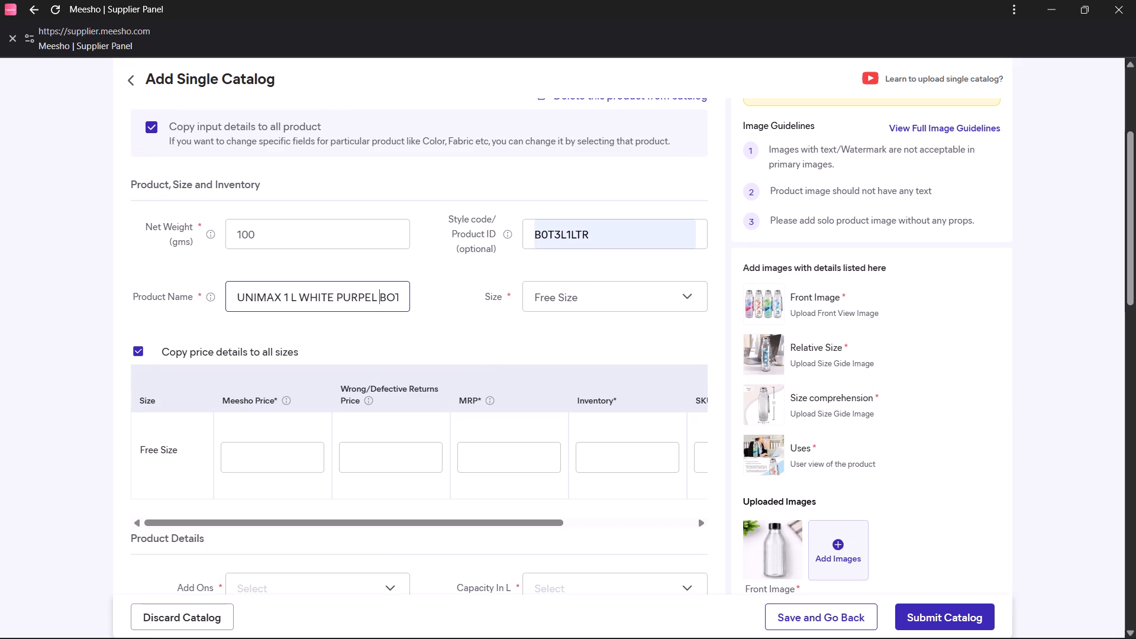
{"action": "key", "text": "Right"}
{"action": "key", "text": "Right"}
{"action": "key", "text": "Right"}
{"action": "key", "text": "Right"}
{"action": "key", "text": "Right"}
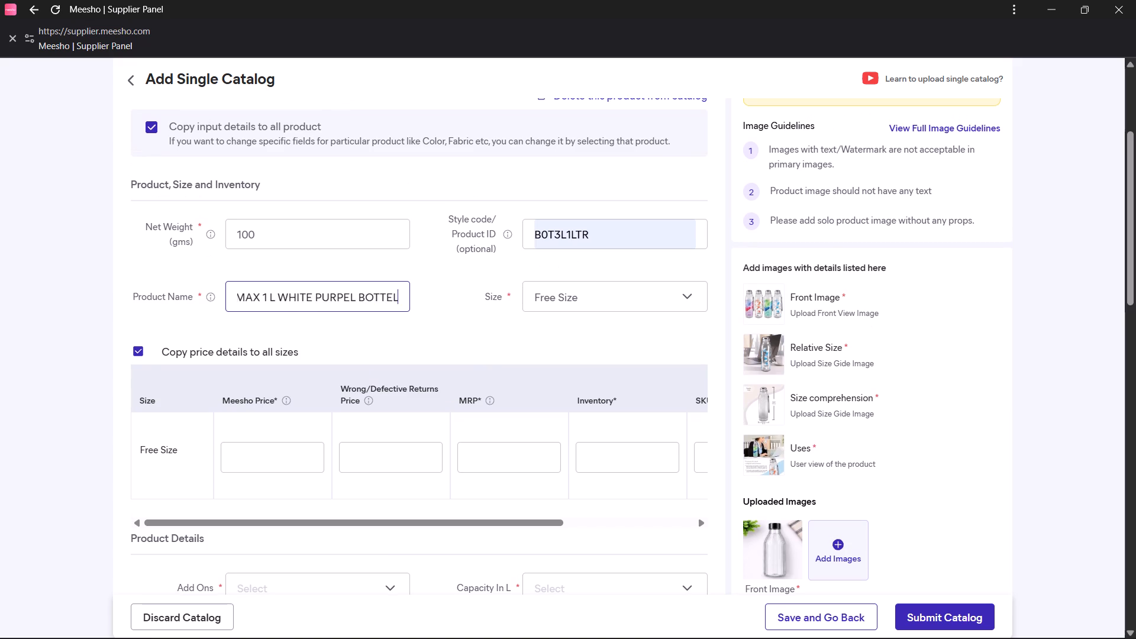
{"action": "key", "text": "space"}
{"action": "type", "text": "PACK"}
{"action": "key", "text": "space"}
{"action": "type", "text": "OF"}
{"action": "key", "text": "space"}
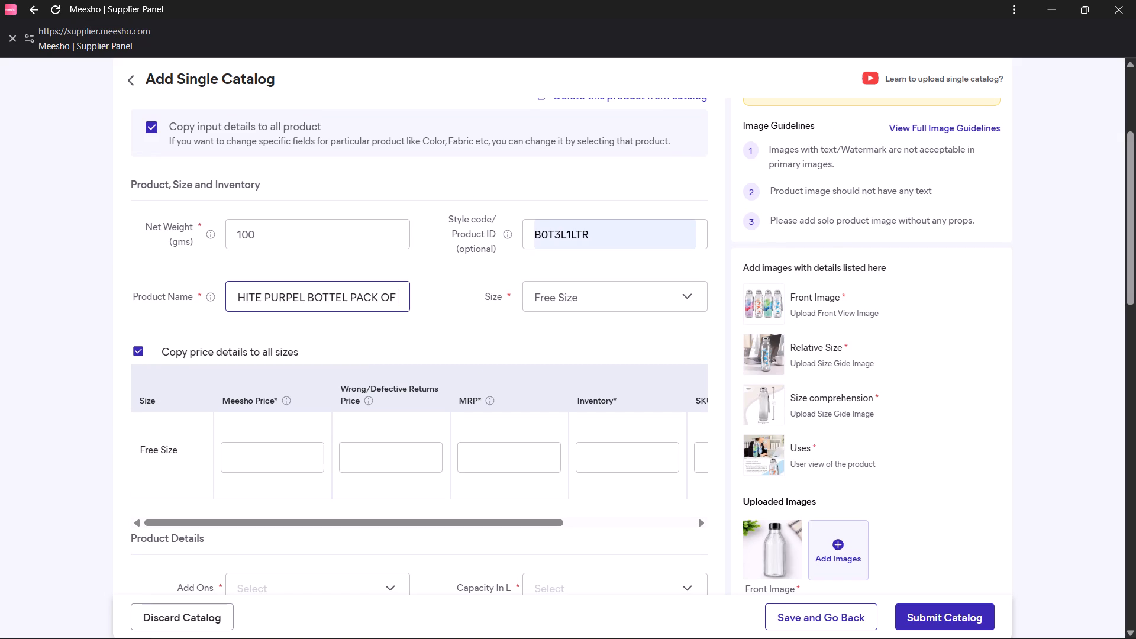
{"action": "key", "text": "2"}
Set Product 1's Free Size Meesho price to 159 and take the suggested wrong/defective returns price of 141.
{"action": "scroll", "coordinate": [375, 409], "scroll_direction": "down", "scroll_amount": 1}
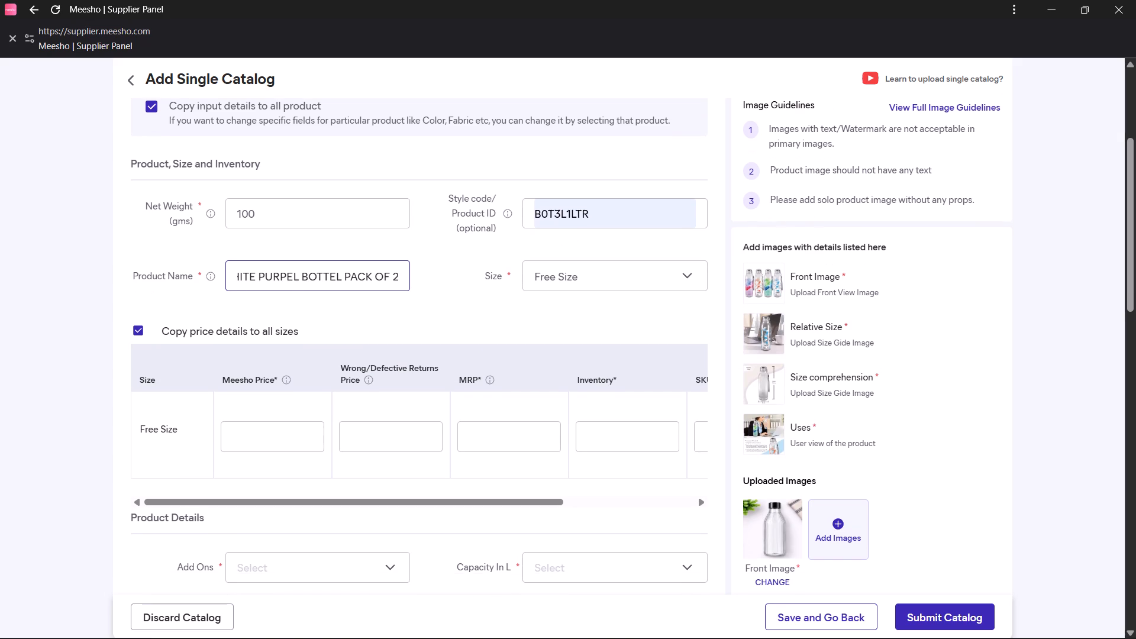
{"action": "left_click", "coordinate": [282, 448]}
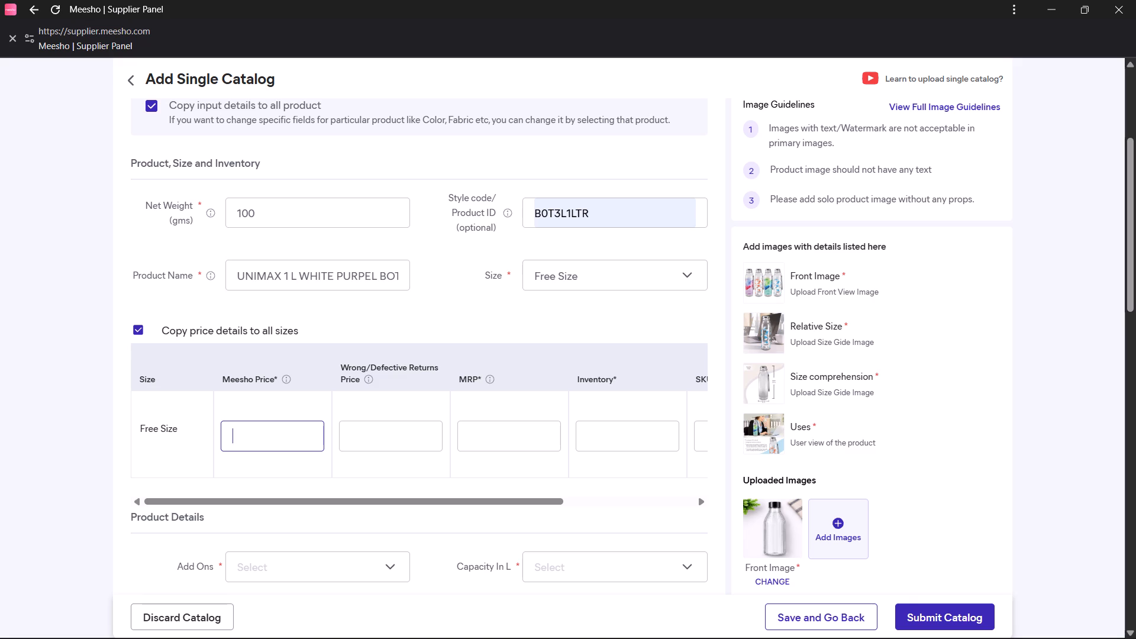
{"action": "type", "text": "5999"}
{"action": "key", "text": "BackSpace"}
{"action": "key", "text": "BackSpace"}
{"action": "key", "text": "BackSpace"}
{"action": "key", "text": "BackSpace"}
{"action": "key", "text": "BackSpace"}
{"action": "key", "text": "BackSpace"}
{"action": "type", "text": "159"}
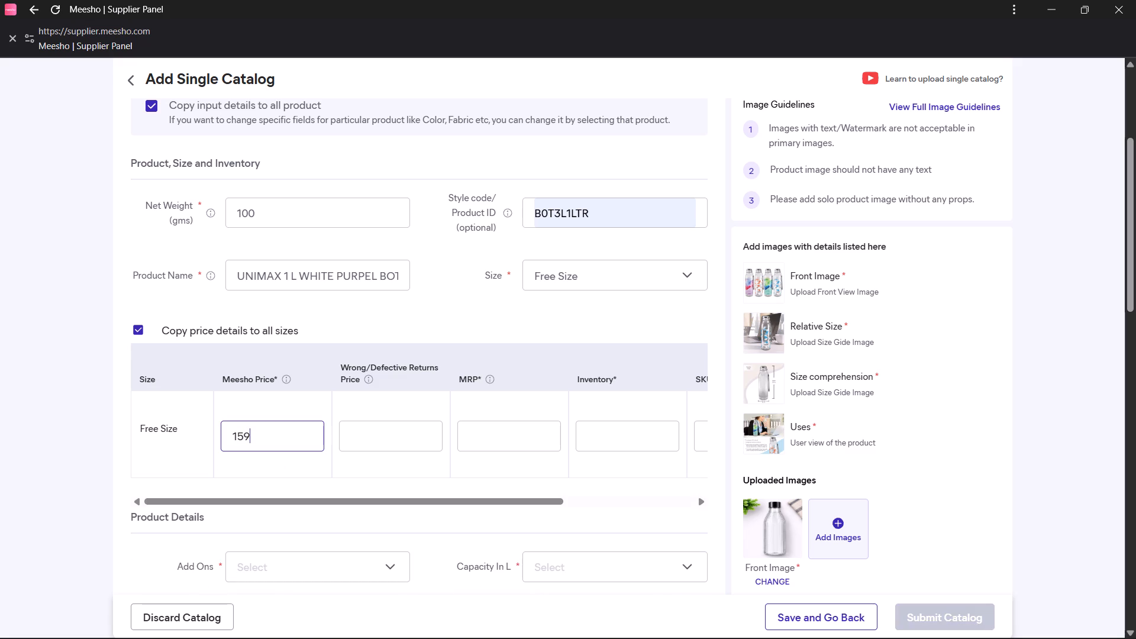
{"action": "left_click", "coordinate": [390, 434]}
Set the Free Size MRP to 599 and the inventory to 1000.
{"action": "left_click", "coordinate": [512, 431]}
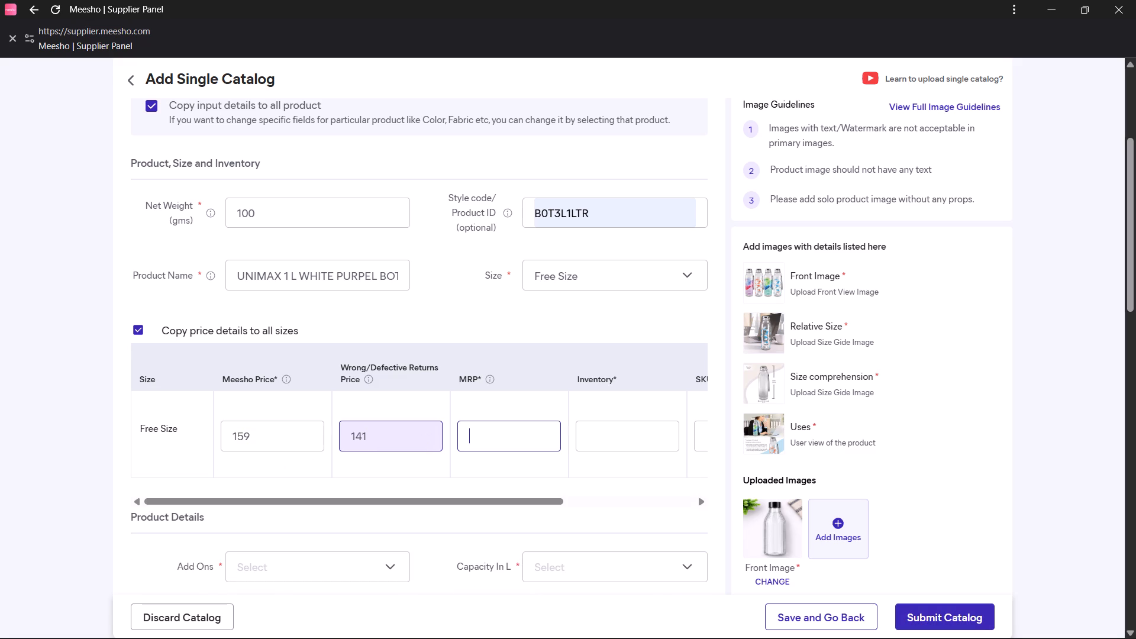
{"action": "type", "text": "599"}
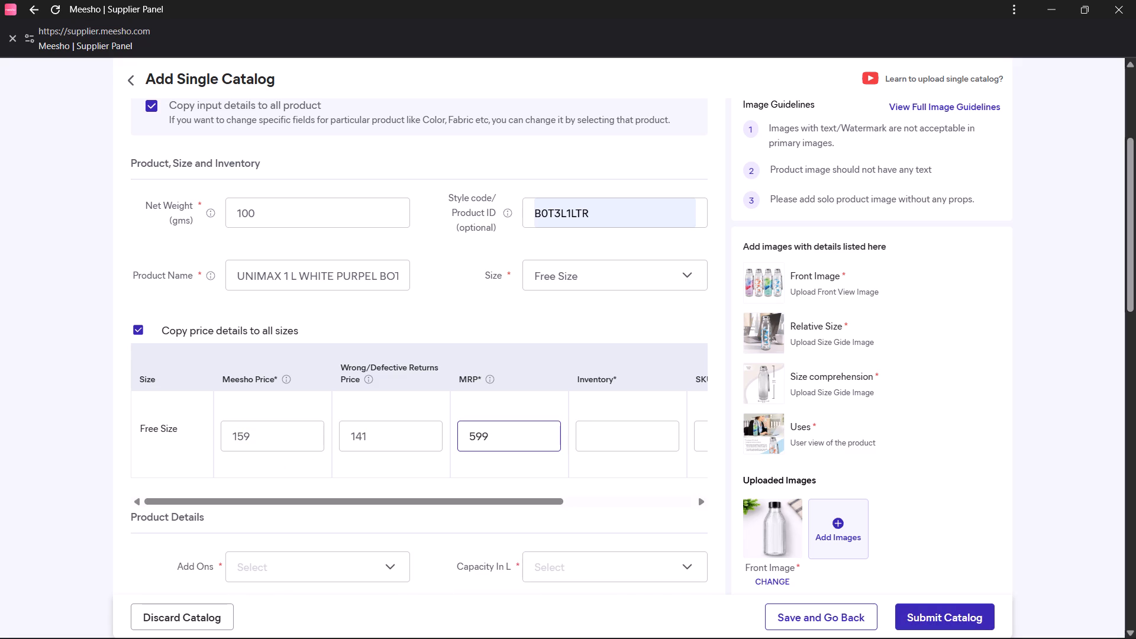
{"action": "left_click", "coordinate": [614, 421]}
{"action": "type", "text": "1000"}
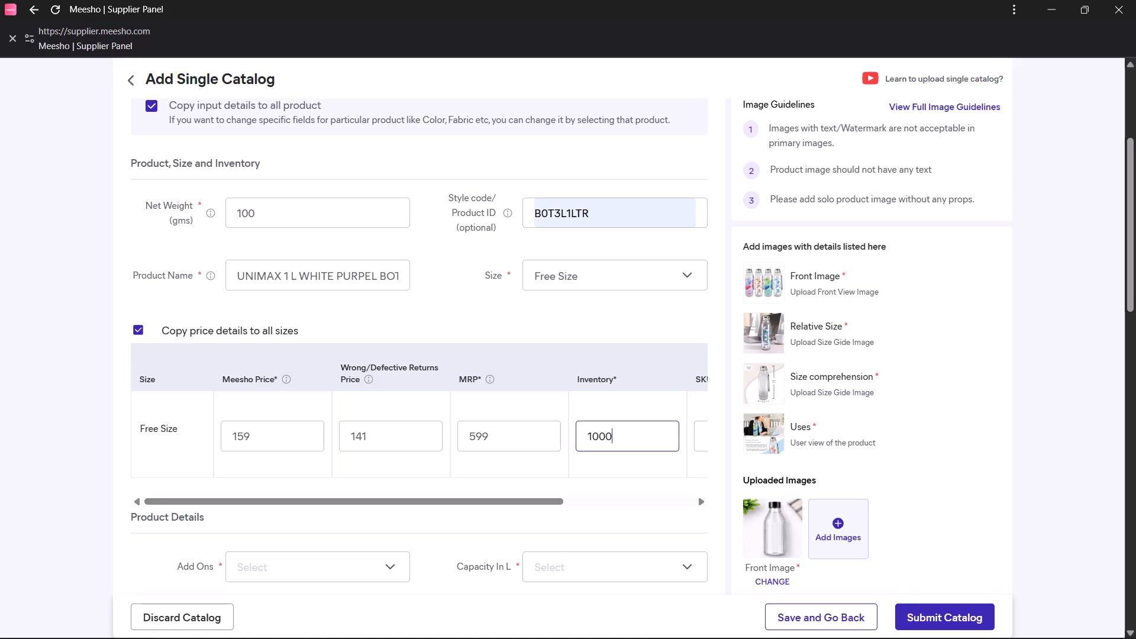
Fill in the Free Size SKU ID with the saved entry B0T3L1LTR.
{"action": "scroll", "coordinate": [688, 426], "scroll_direction": "left", "scroll_amount": 2}
{"action": "left_click", "coordinate": [651, 426]}
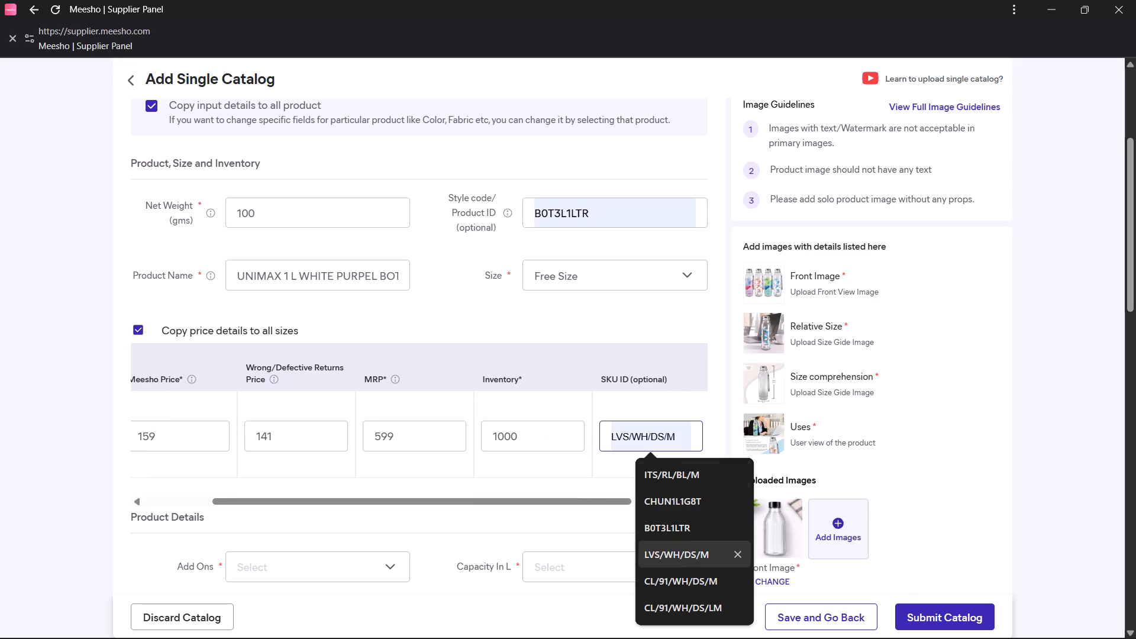
{"action": "left_click", "coordinate": [696, 526]}
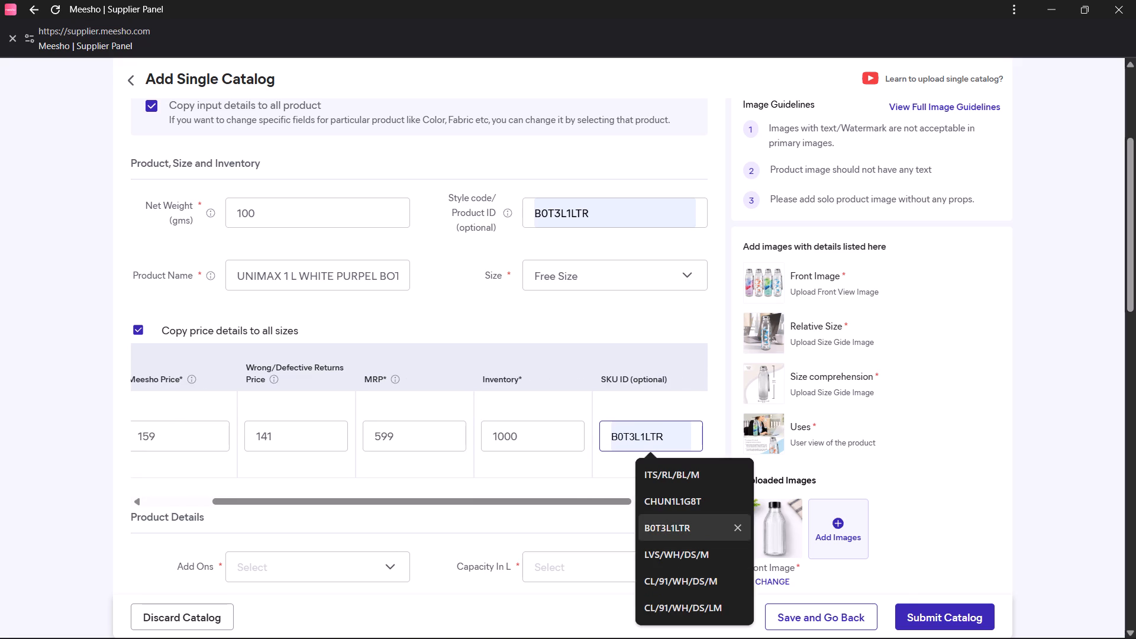
Change the Free Size Meesho price to 129 and take the suggested wrong/defective returns price of 111.
{"action": "scroll", "coordinate": [661, 505], "scroll_direction": "down", "scroll_amount": 2}
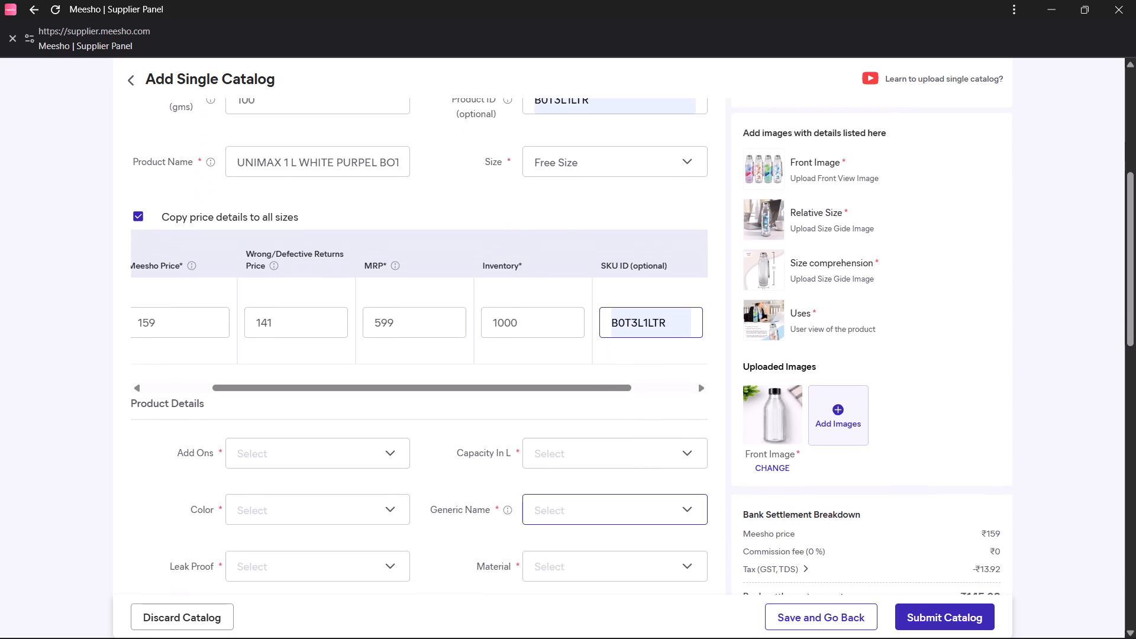
{"action": "scroll", "coordinate": [661, 505], "scroll_direction": "down", "scroll_amount": 1}
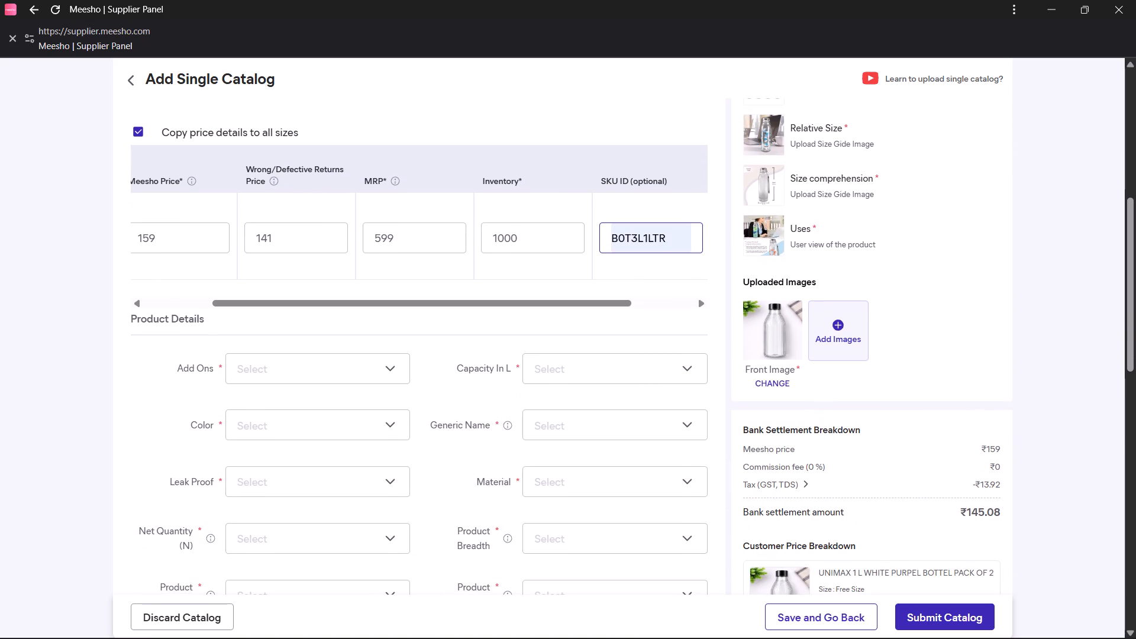
{"action": "scroll", "coordinate": [661, 505], "scroll_direction": "down", "scroll_amount": 4}
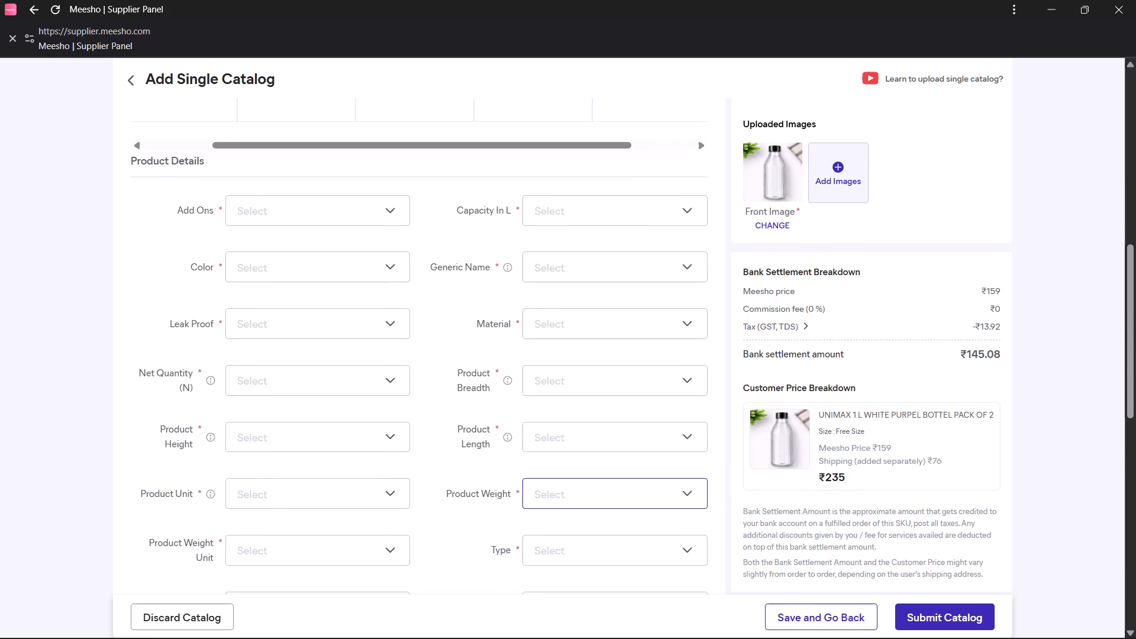
{"action": "scroll", "coordinate": [661, 505], "scroll_direction": "up", "scroll_amount": 2}
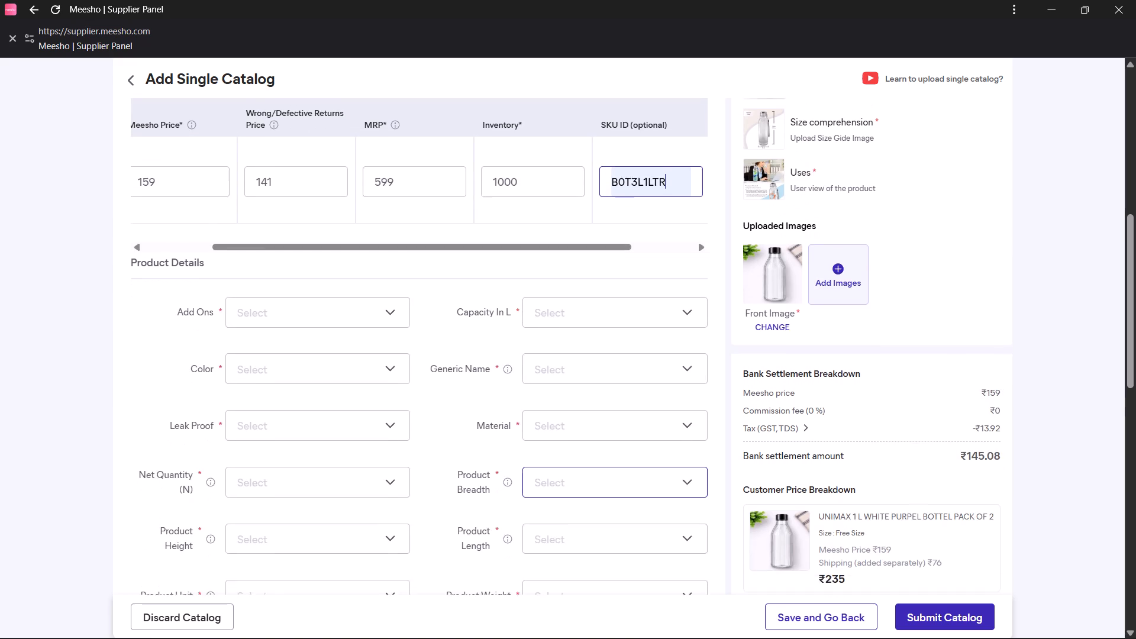
{"action": "scroll", "coordinate": [661, 505], "scroll_direction": "up", "scroll_amount": 1}
{"action": "left_click", "coordinate": [206, 244]}
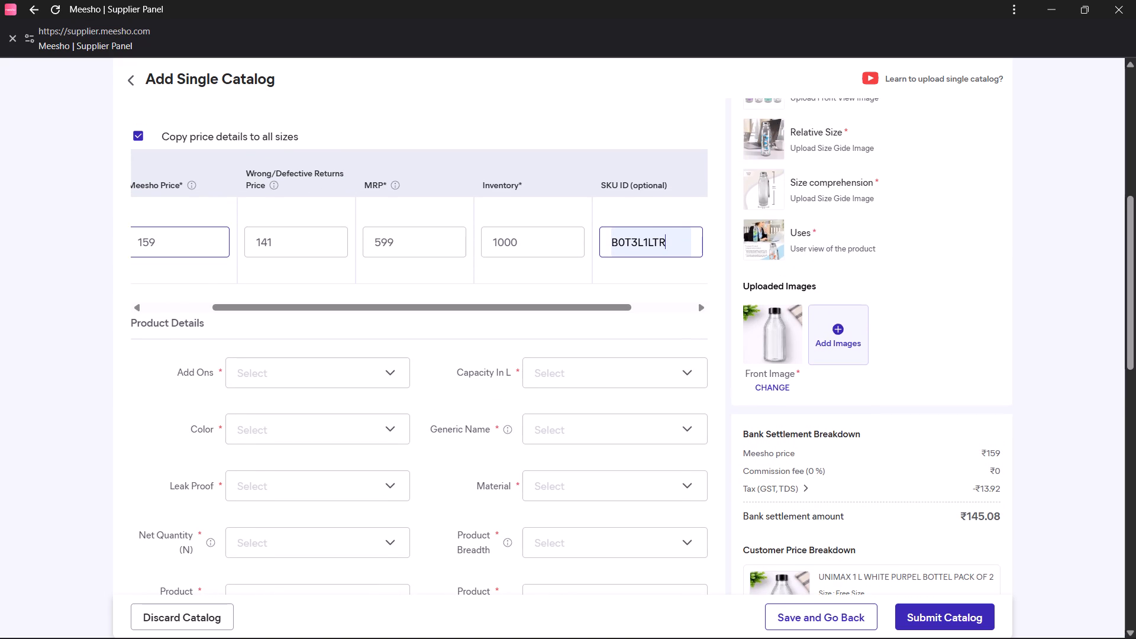
{"action": "key", "text": "BackSpace"}
{"action": "key", "text": "BackSpace"}
{"action": "key", "text": "BackSpace"}
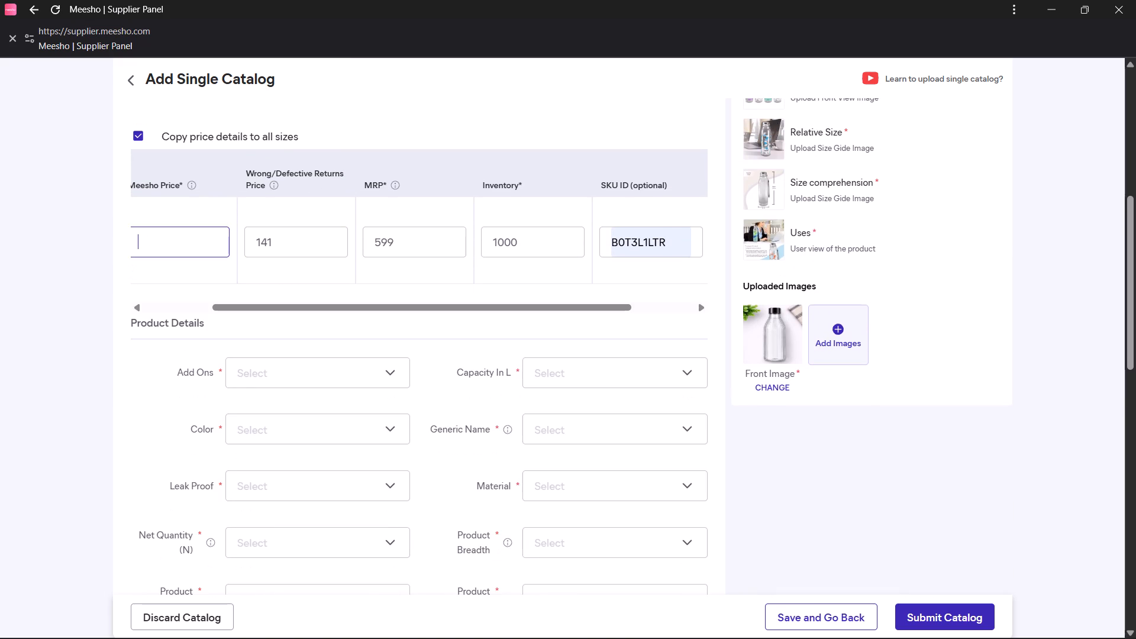
{"action": "type", "text": "129"}
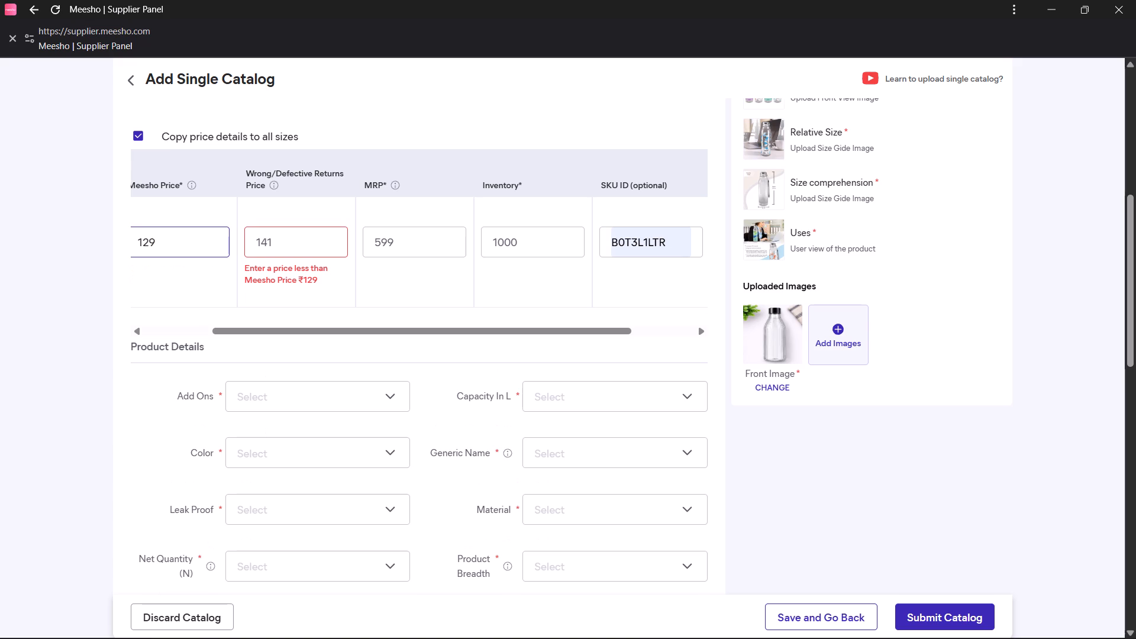
{"action": "left_click", "coordinate": [296, 237]}
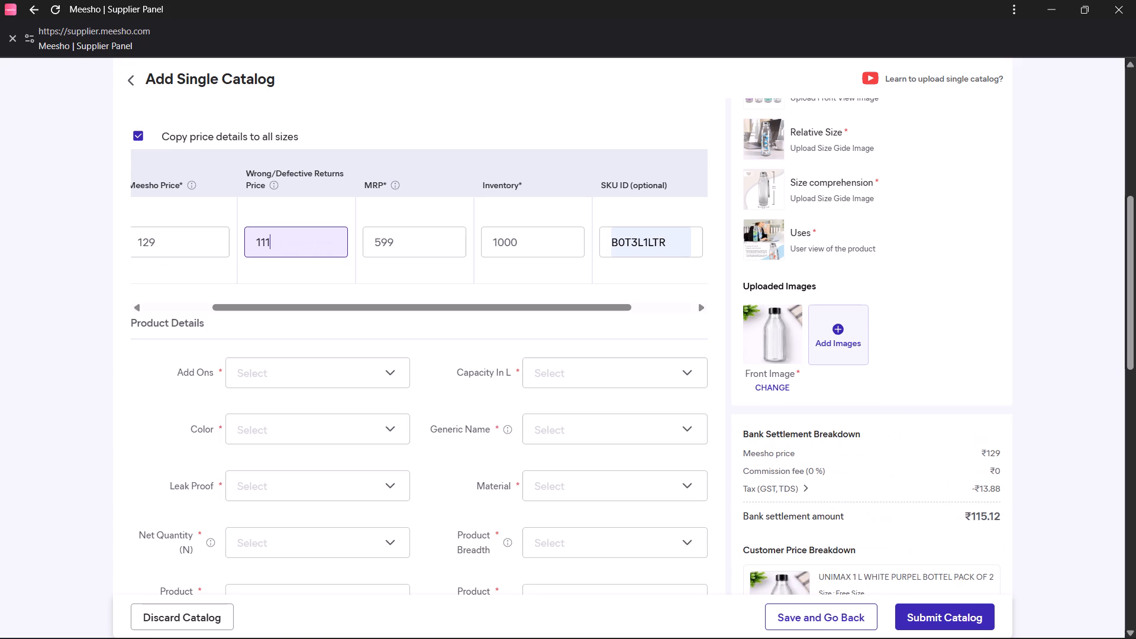
In Product 1's product details, set Add Ons to Bottle and Jugs and Capacity In L to 1.
{"action": "scroll", "coordinate": [356, 314], "scroll_direction": "right", "scroll_amount": 2}
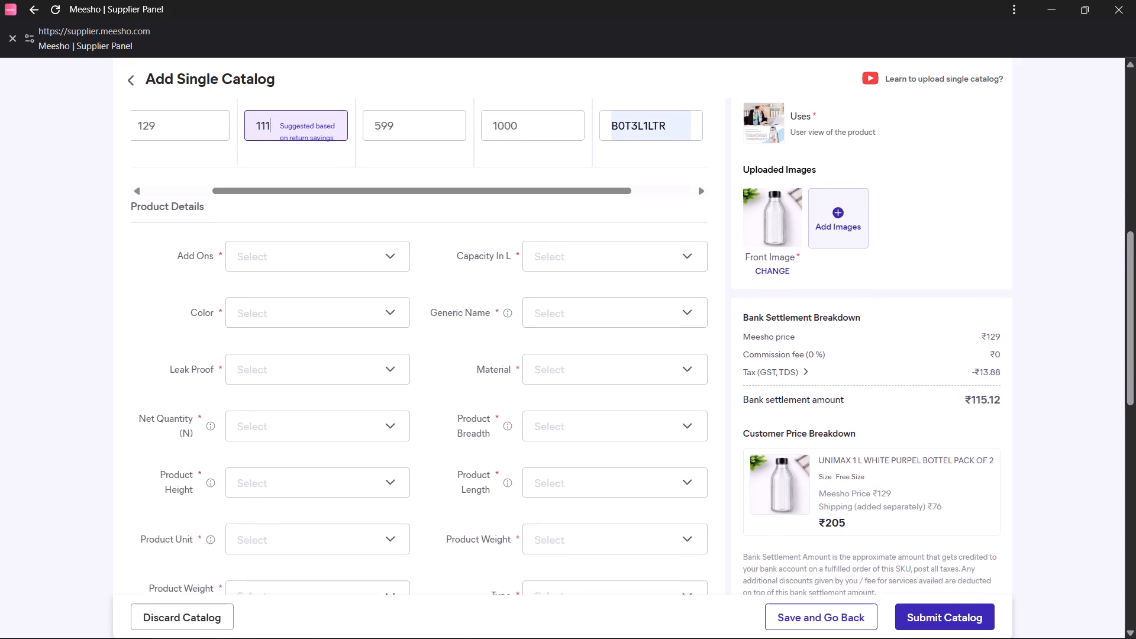
{"action": "scroll", "coordinate": [356, 314], "scroll_direction": "right", "scroll_amount": 2}
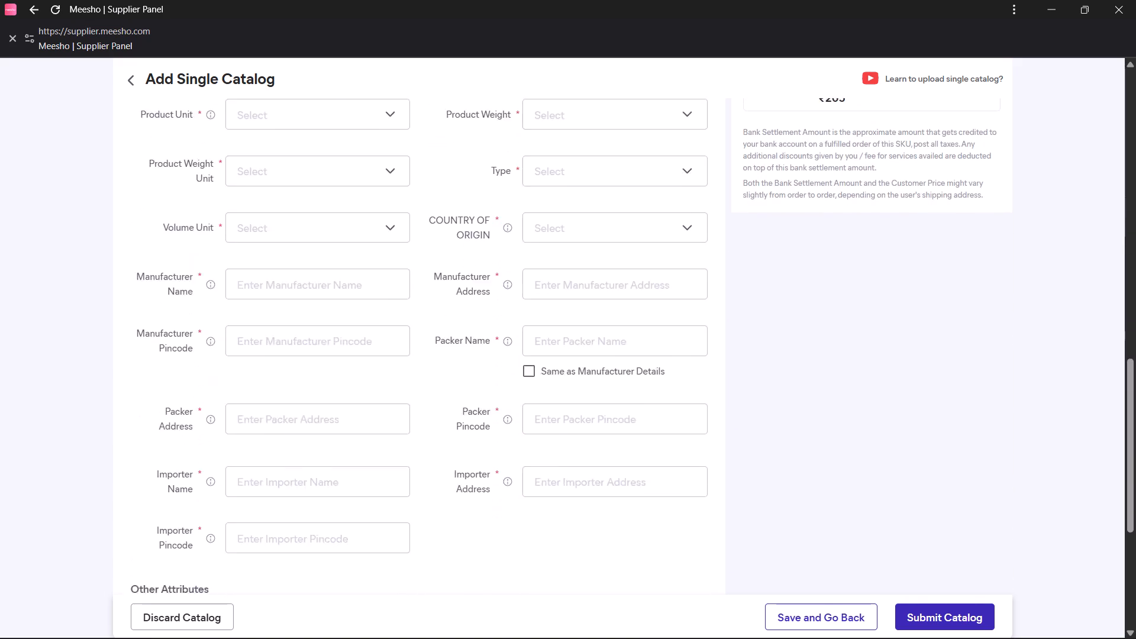
{"action": "scroll", "coordinate": [356, 314], "scroll_direction": "right", "scroll_amount": 1}
{"action": "scroll", "coordinate": [356, 314], "scroll_direction": "up", "scroll_amount": 2}
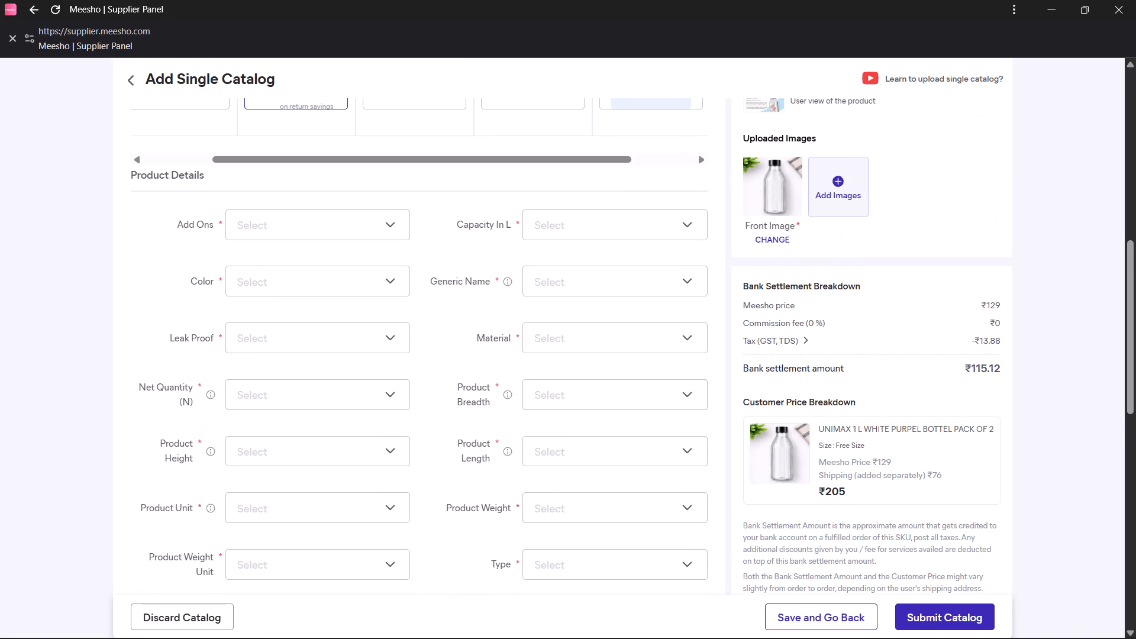
{"action": "scroll", "coordinate": [356, 314], "scroll_direction": "up", "scroll_amount": 1}
{"action": "left_click", "coordinate": [393, 292]}
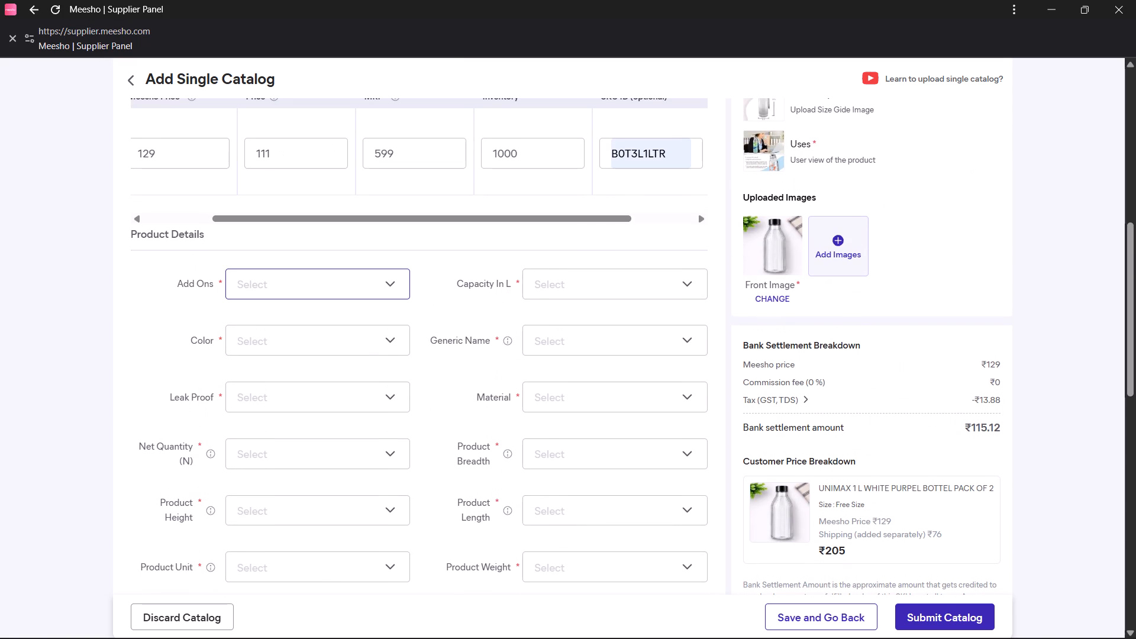
{"action": "left_click", "coordinate": [395, 287]}
{"action": "left_click_drag", "start_coordinate": [395, 287], "coordinate": [343, 352]}
{"action": "left_click", "coordinate": [343, 352]}
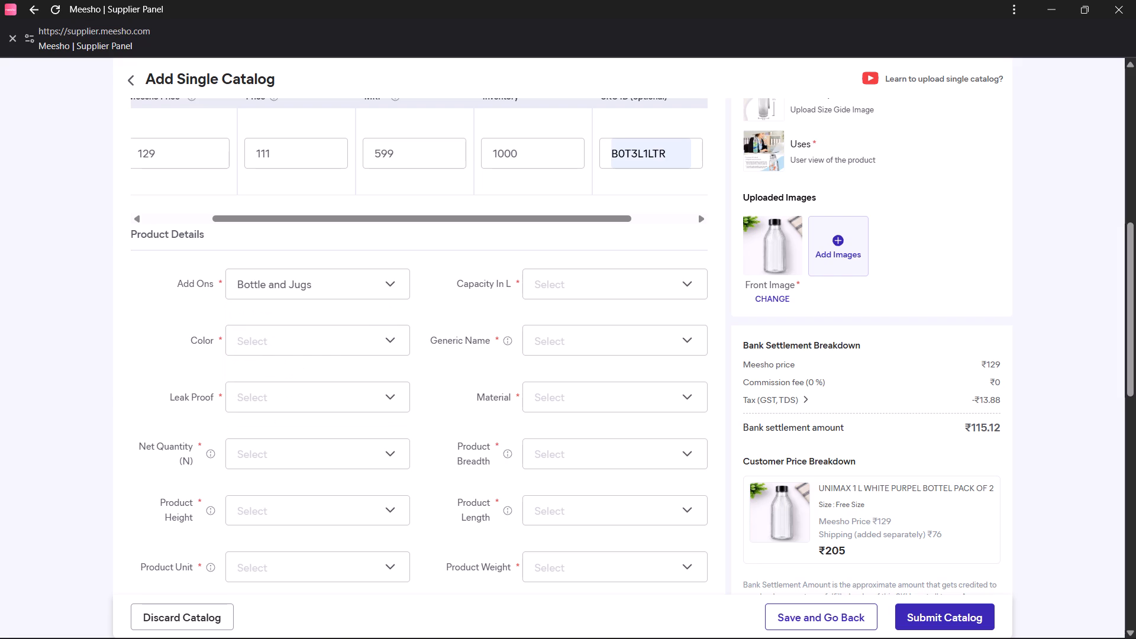
{"action": "left_click", "coordinate": [626, 277]}
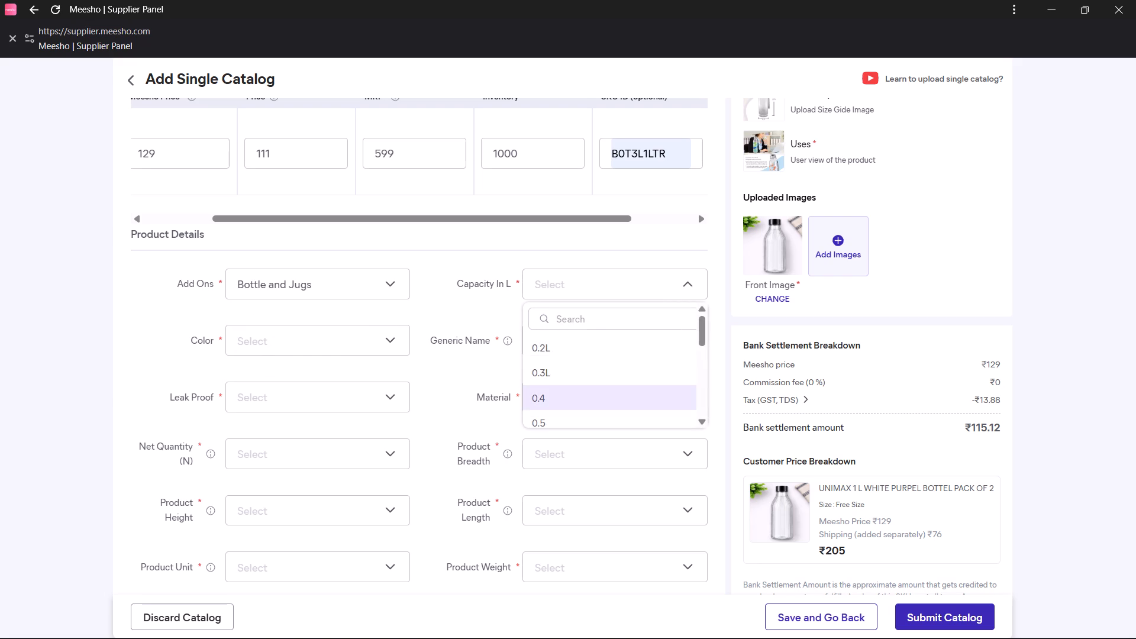
{"action": "scroll", "coordinate": [560, 386], "scroll_direction": "down", "scroll_amount": 1}
{"action": "left_click", "coordinate": [560, 377]}
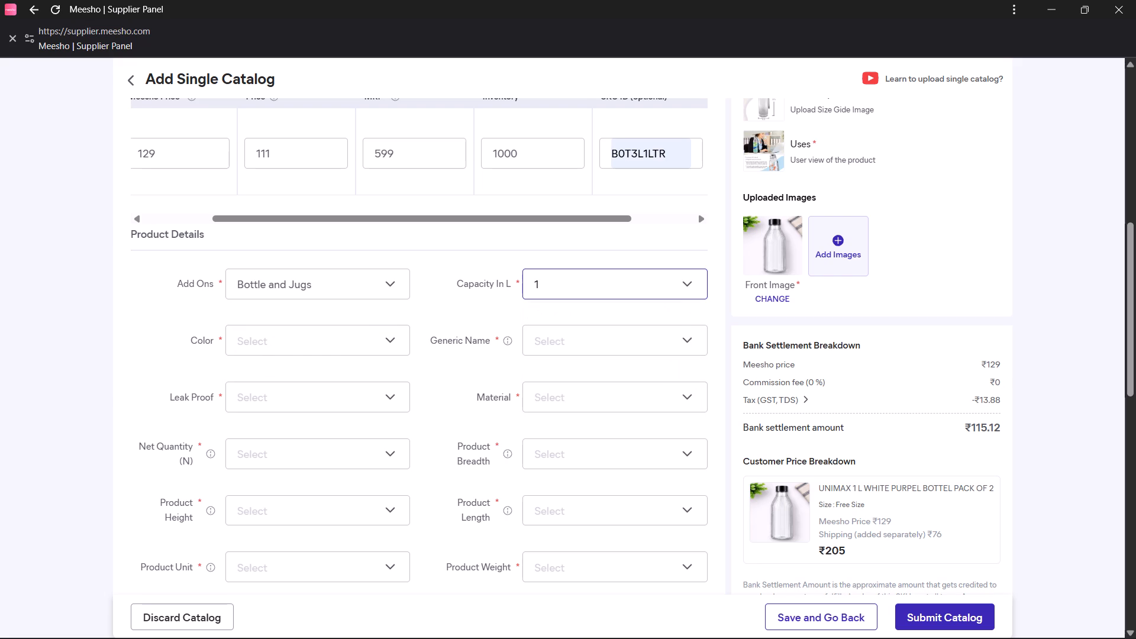
Set Product 1's Color to Lavendar in the product details.
{"action": "left_click", "coordinate": [349, 351]}
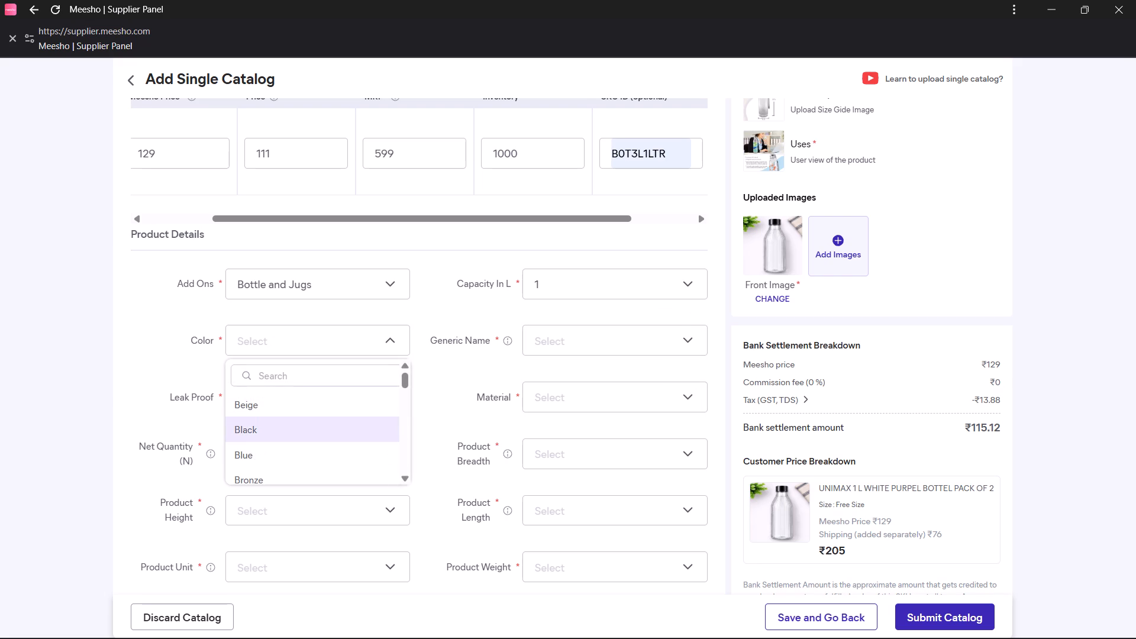
{"action": "scroll", "coordinate": [303, 480], "scroll_direction": "down", "scroll_amount": 1}
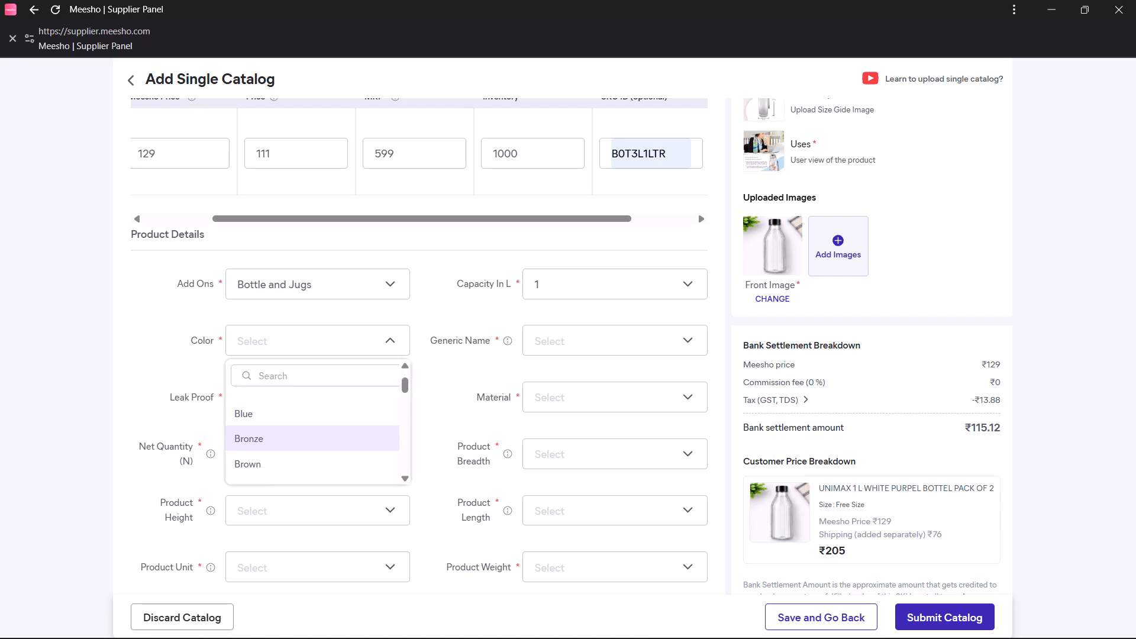
{"action": "scroll", "coordinate": [303, 480], "scroll_direction": "down", "scroll_amount": 3}
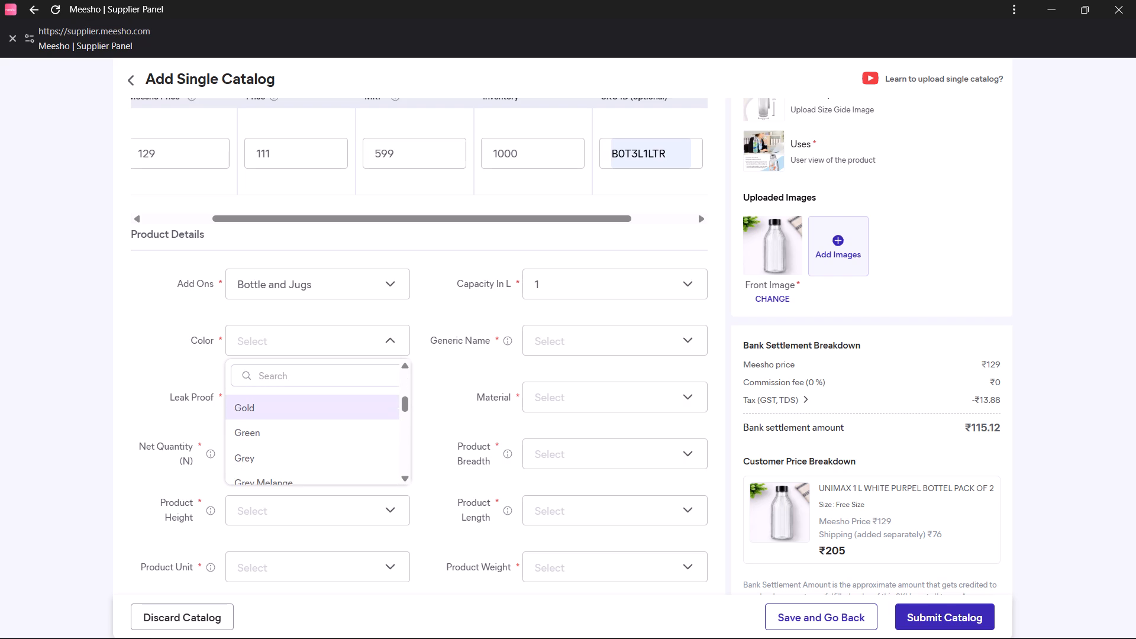
{"action": "scroll", "coordinate": [303, 480], "scroll_direction": "down", "scroll_amount": 3}
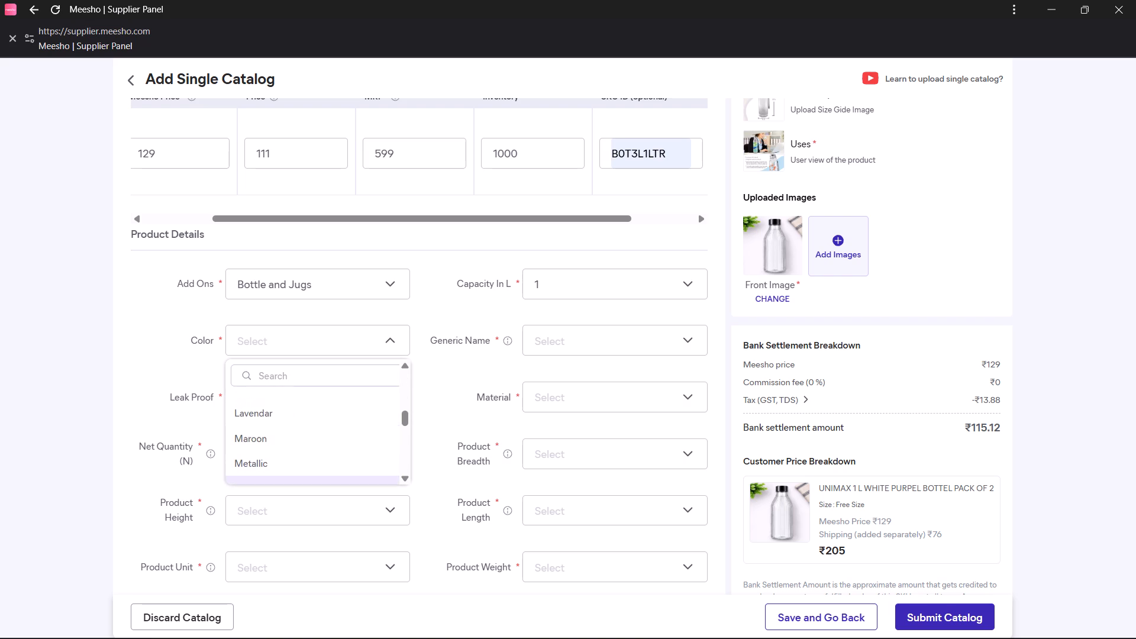
{"action": "left_click", "coordinate": [299, 424]}
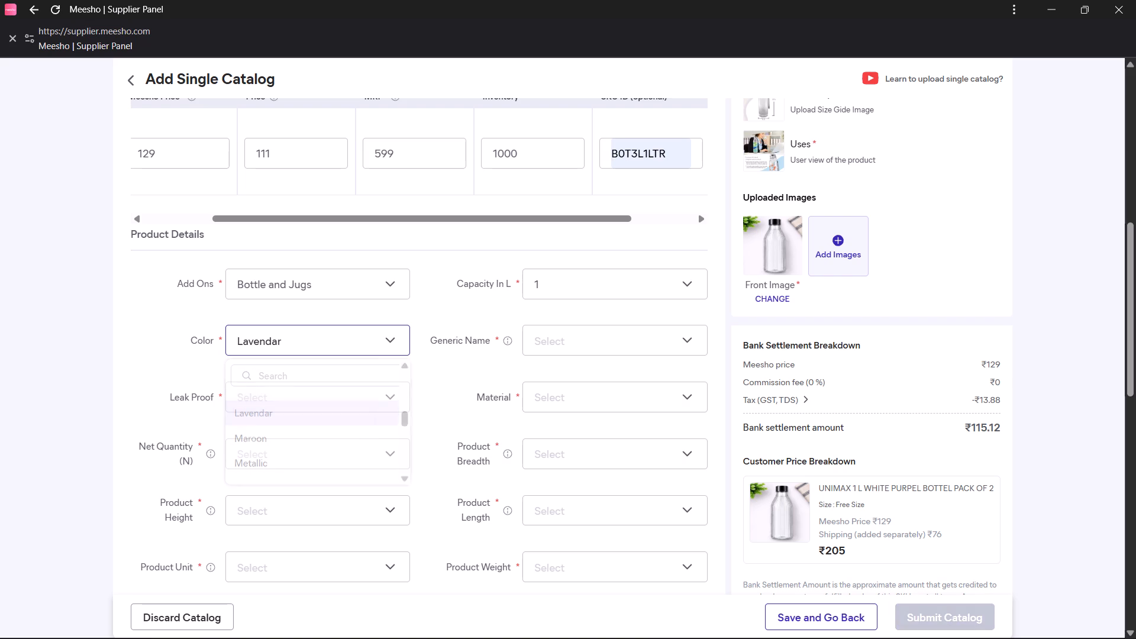
Find Water Bottles with the search text WA and choose it as the Generic Name.
{"action": "left_click", "coordinate": [554, 348]}
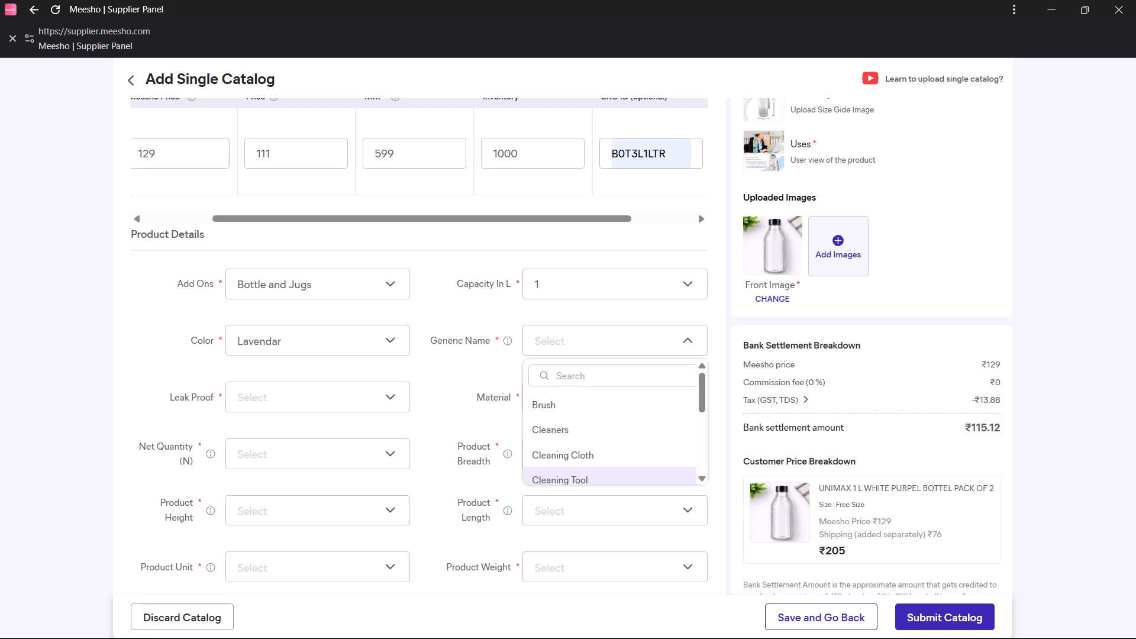
{"action": "scroll", "coordinate": [592, 443], "scroll_direction": "down", "scroll_amount": 2}
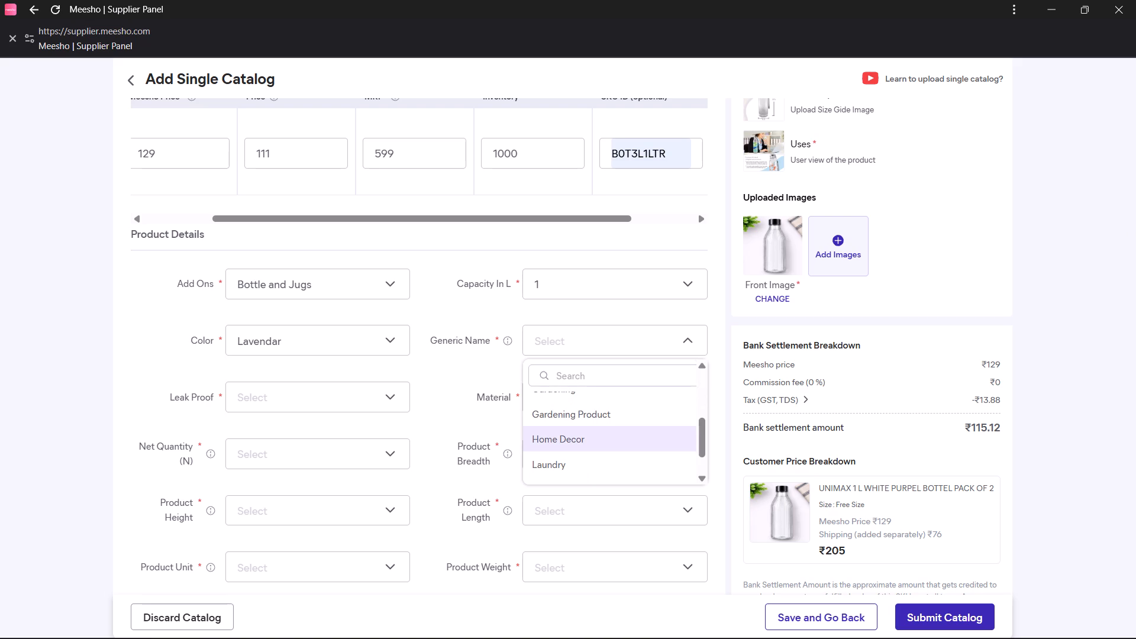
{"action": "left_click", "coordinate": [580, 370]}
{"action": "type", "text": "WA"}
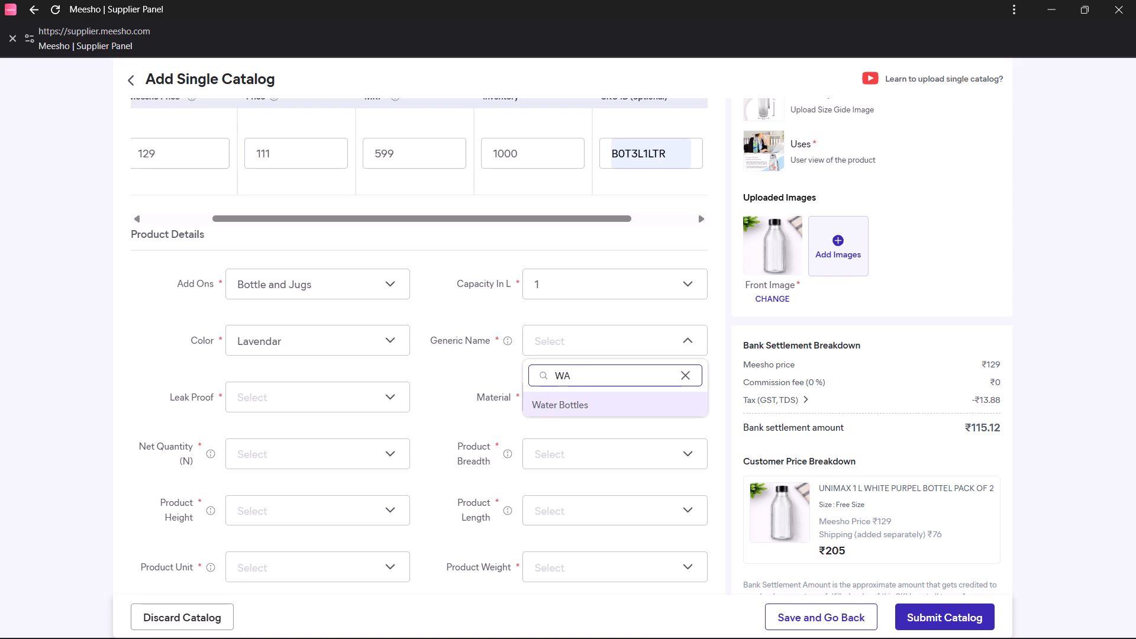
{"action": "left_click", "coordinate": [559, 399]}
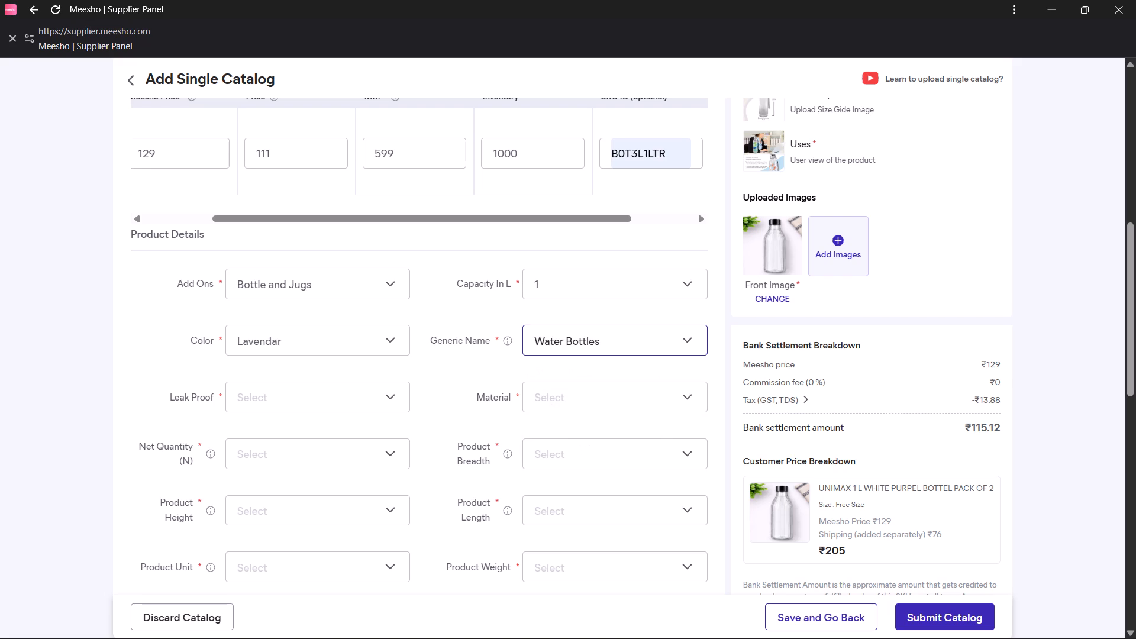
Mark the product as Leak Proof with Yes and set its Material to Plastic.
{"action": "left_click", "coordinate": [390, 386]}
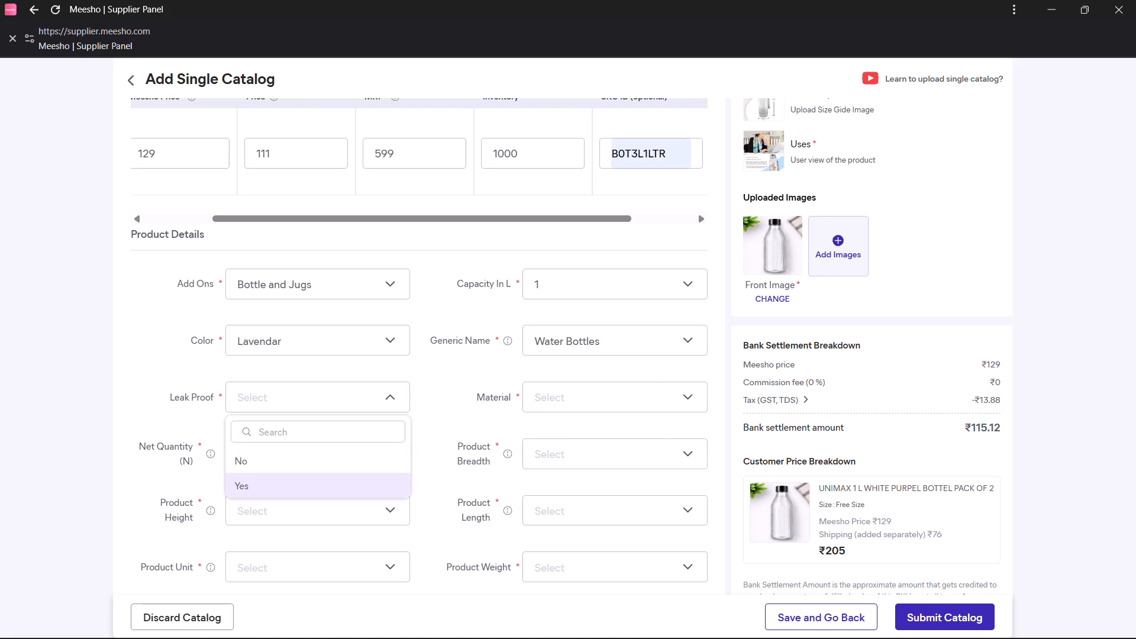
{"action": "left_click", "coordinate": [291, 477]}
{"action": "left_click", "coordinate": [540, 401]}
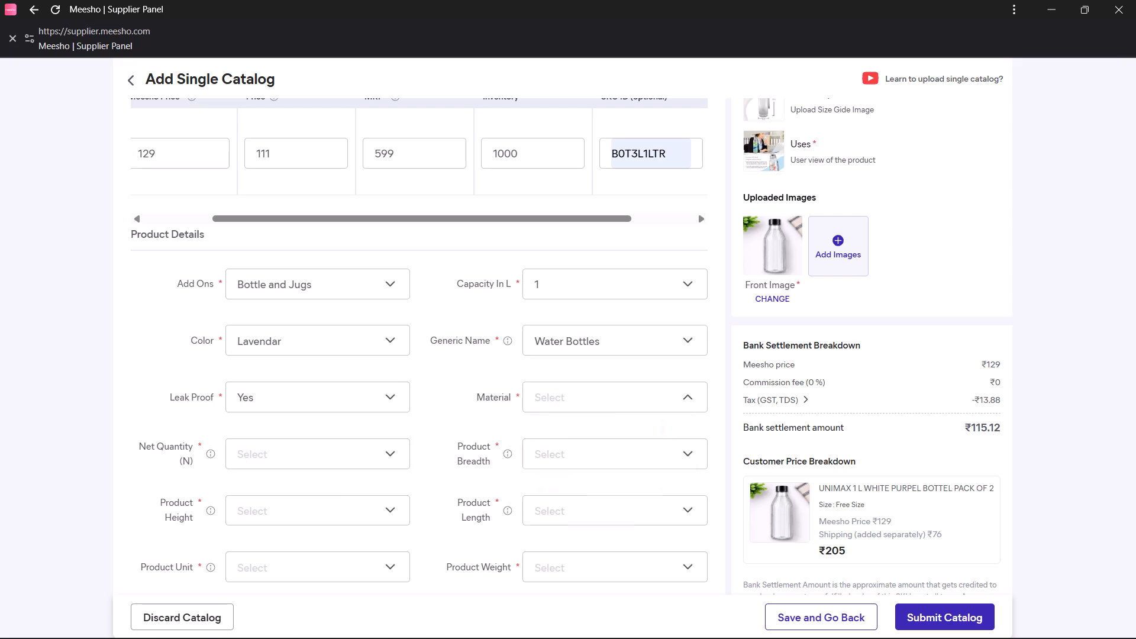
{"action": "left_click", "coordinate": [556, 428]}
{"action": "key", "text": "p"}
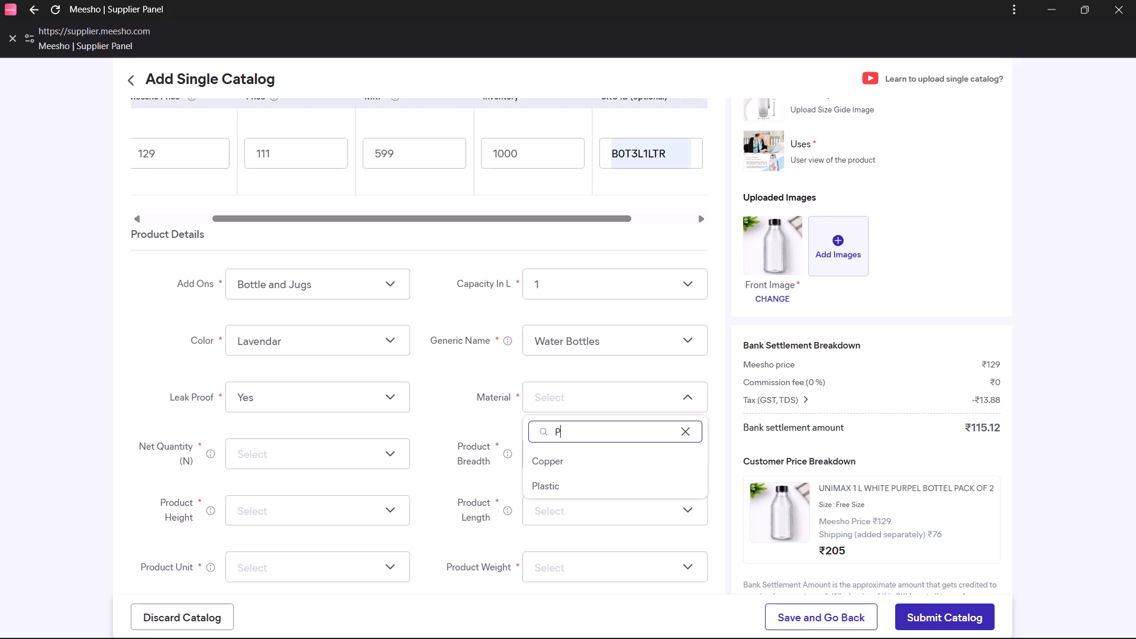
{"action": "key", "text": "l"}
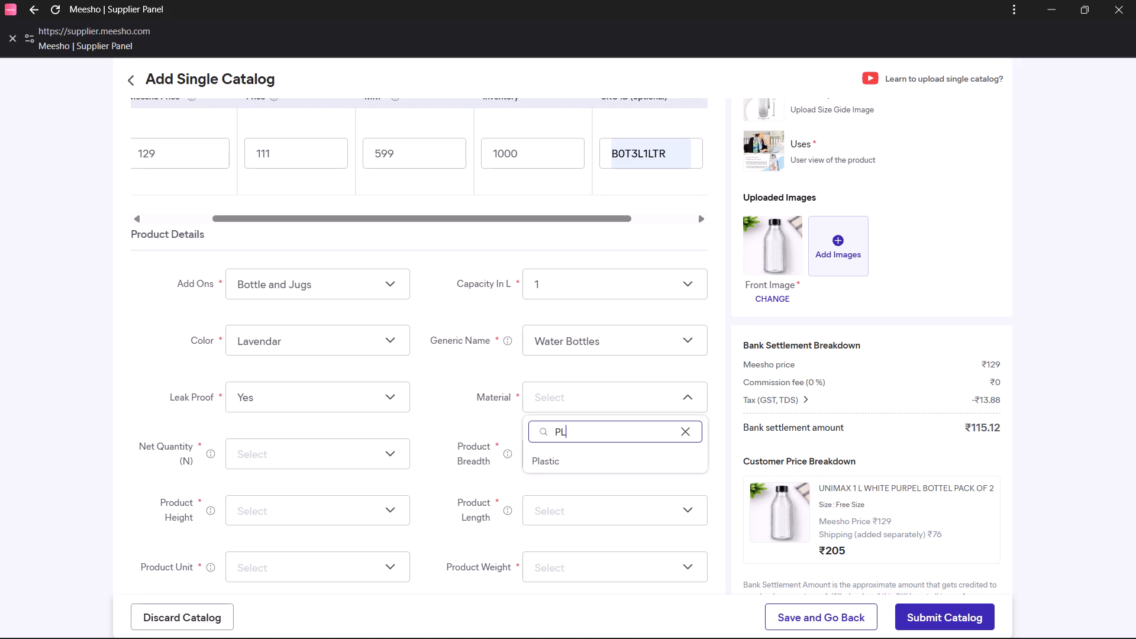
{"action": "left_click", "coordinate": [541, 456]}
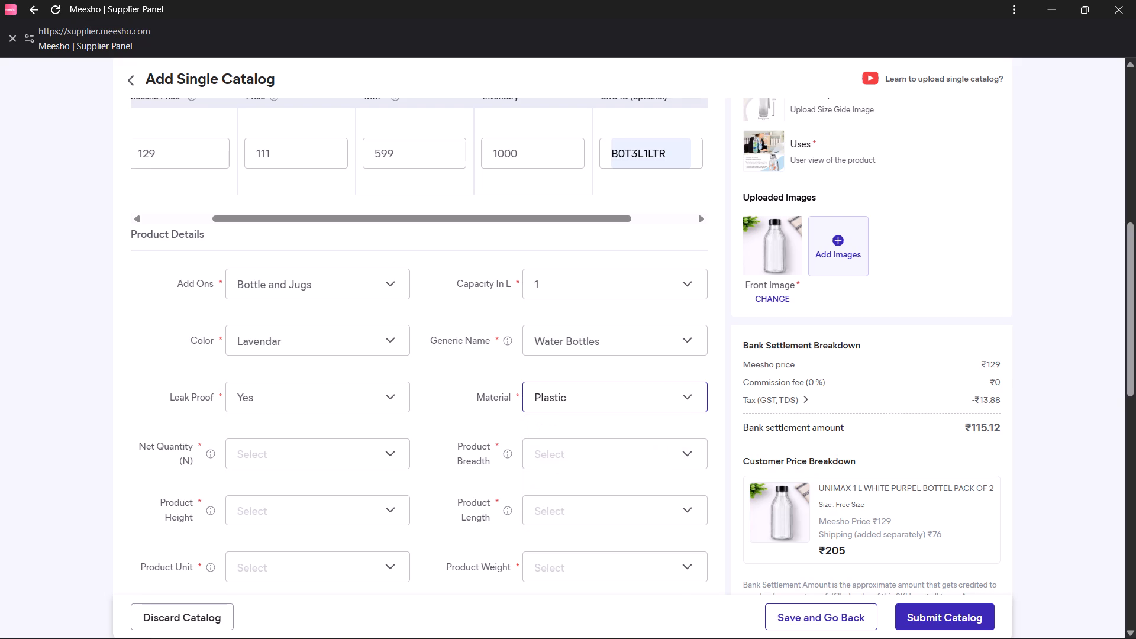
Set the Net Quantity (N) to Pack Of 2.
{"action": "left_click", "coordinate": [348, 450]}
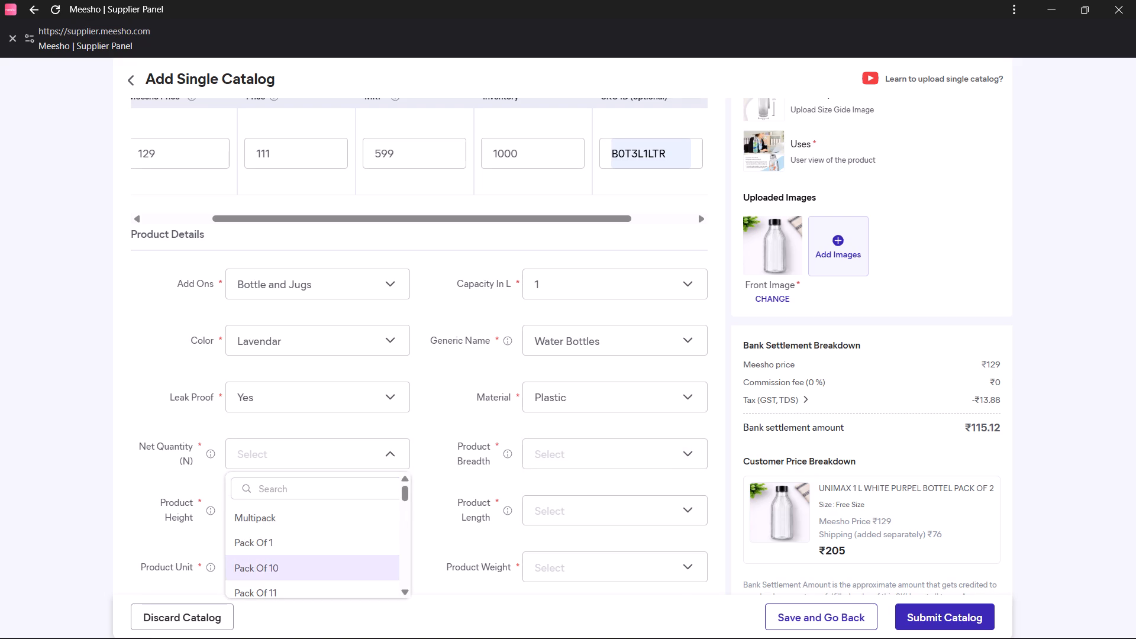
{"action": "left_click", "coordinate": [317, 492]}
{"action": "key", "text": "2"}
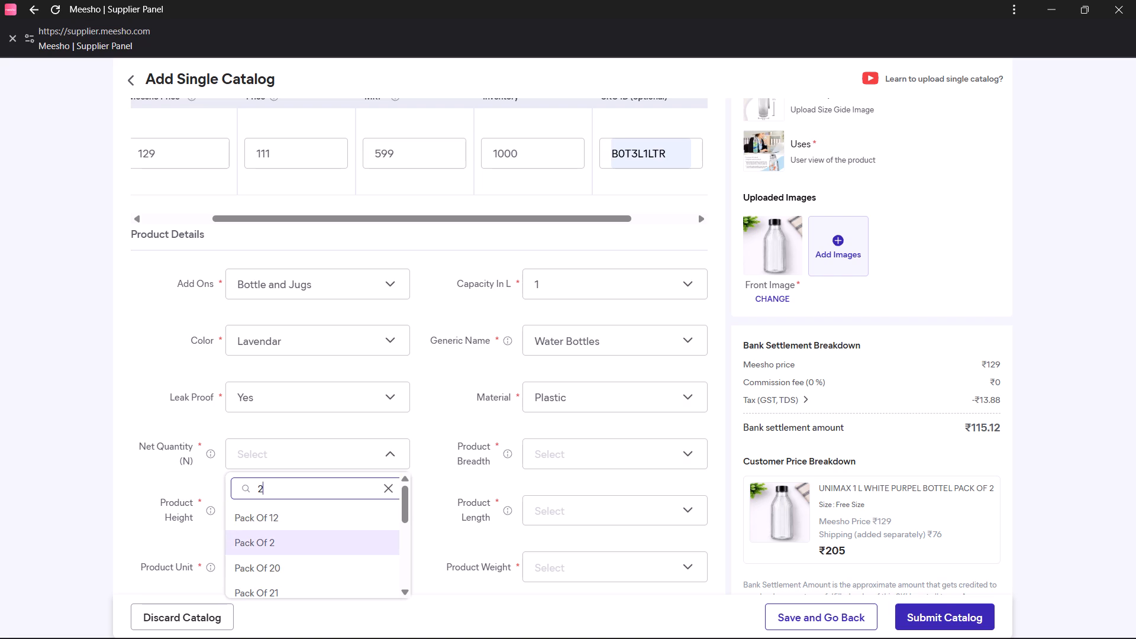
{"action": "left_click", "coordinate": [288, 535]}
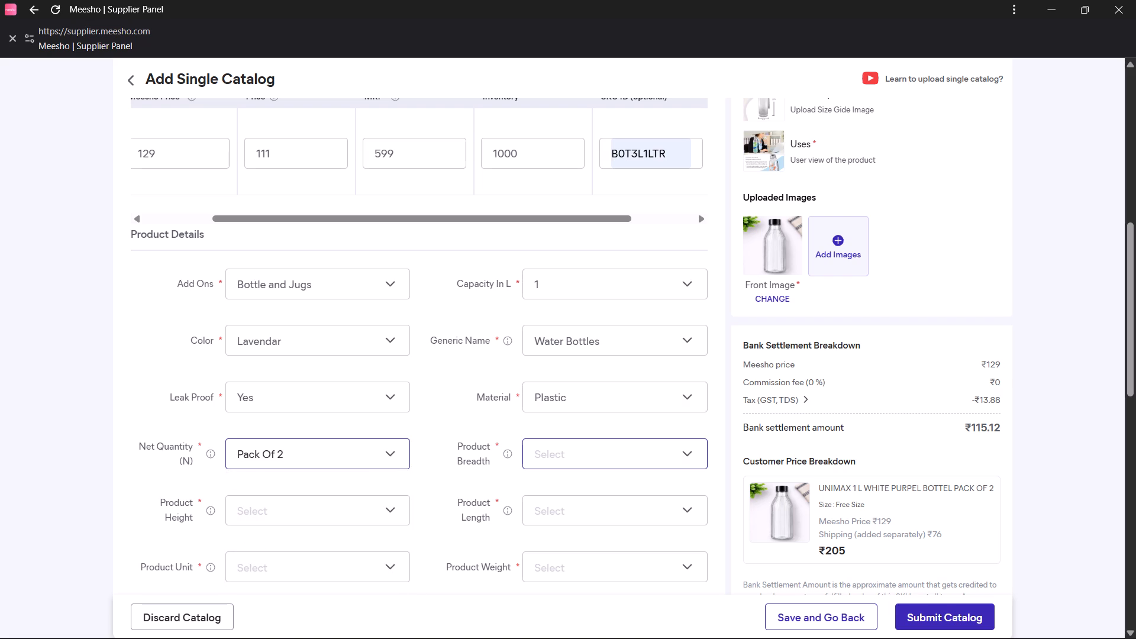
Fill in the product dimensions: breadth 0.5, height 10 and length 0.5, with Cm as the Product Unit.
{"action": "left_click", "coordinate": [609, 456]}
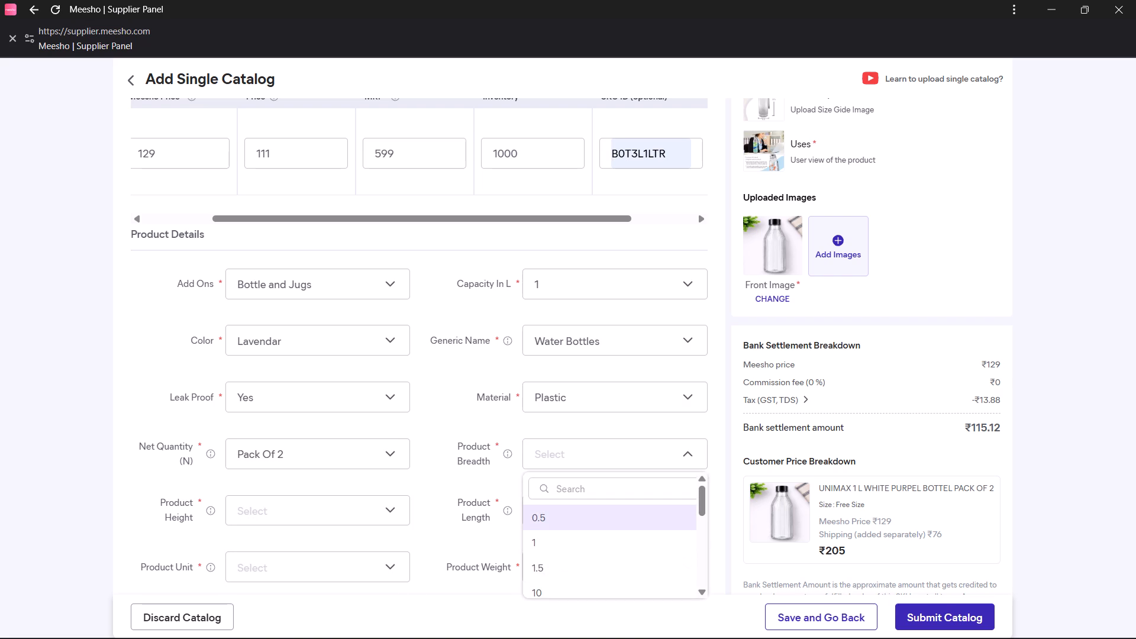
{"action": "left_click", "coordinate": [559, 525]}
{"action": "left_click", "coordinate": [379, 507]}
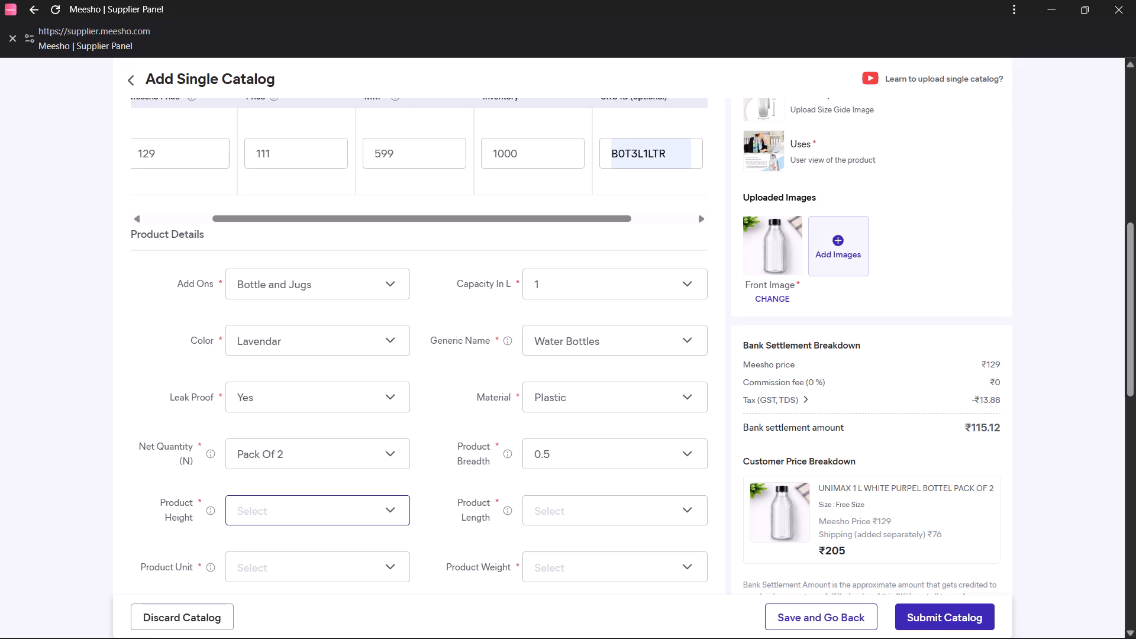
{"action": "left_click", "coordinate": [286, 593]}
{"action": "left_click", "coordinate": [330, 501]}
{"action": "scroll", "coordinate": [309, 537], "scroll_direction": "down", "scroll_amount": 1}
{"action": "left_click", "coordinate": [248, 595]}
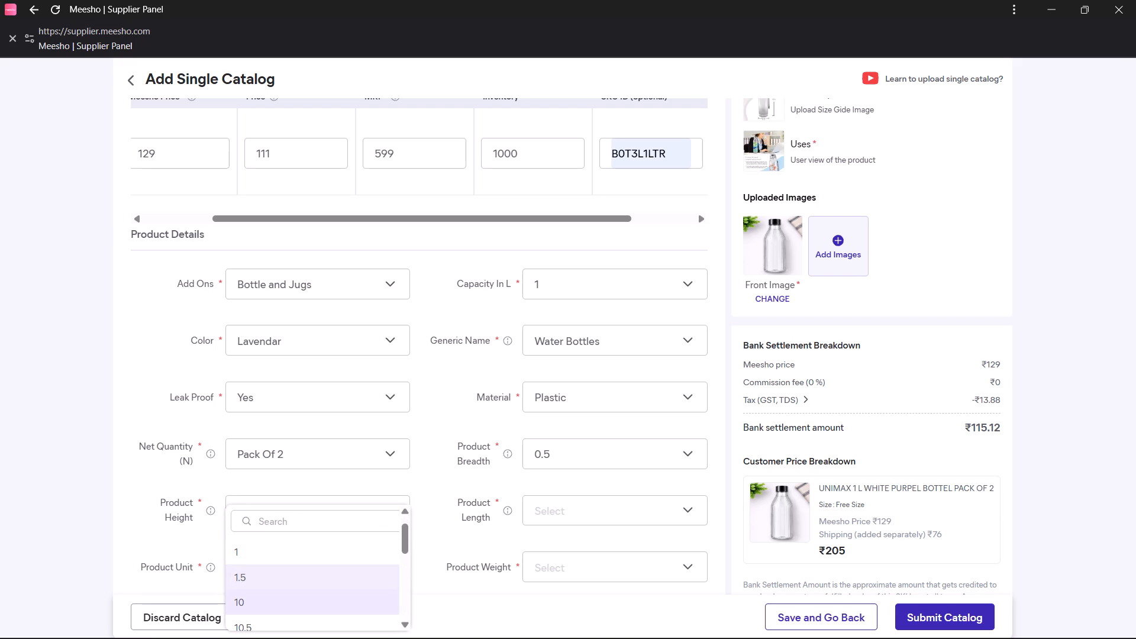
{"action": "left_click", "coordinate": [585, 495]}
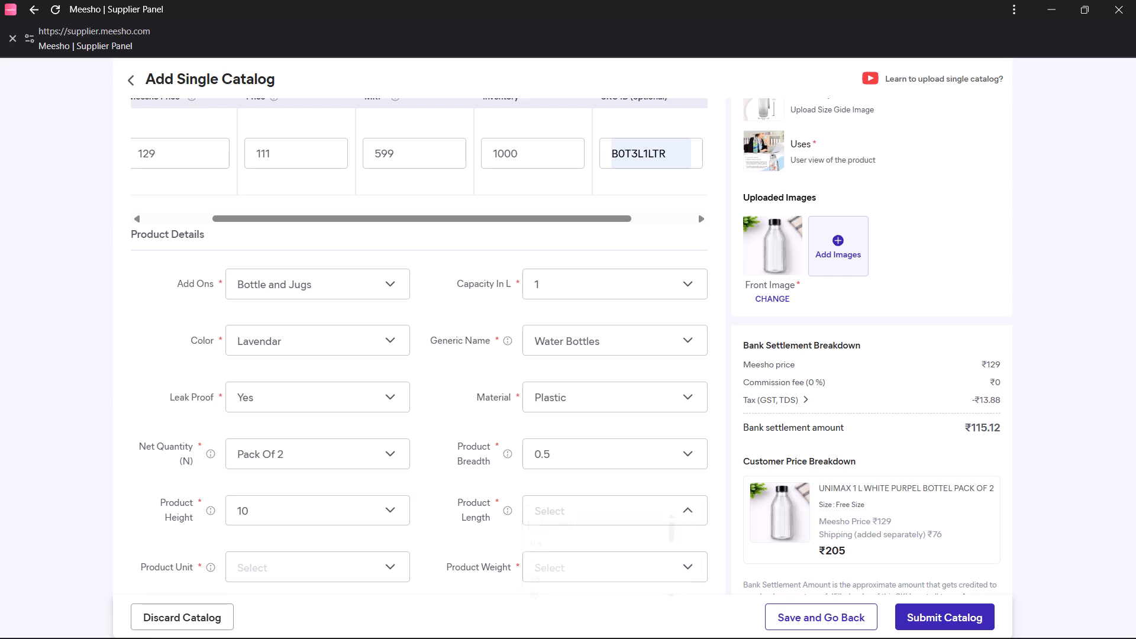
{"action": "left_click", "coordinate": [547, 555]}
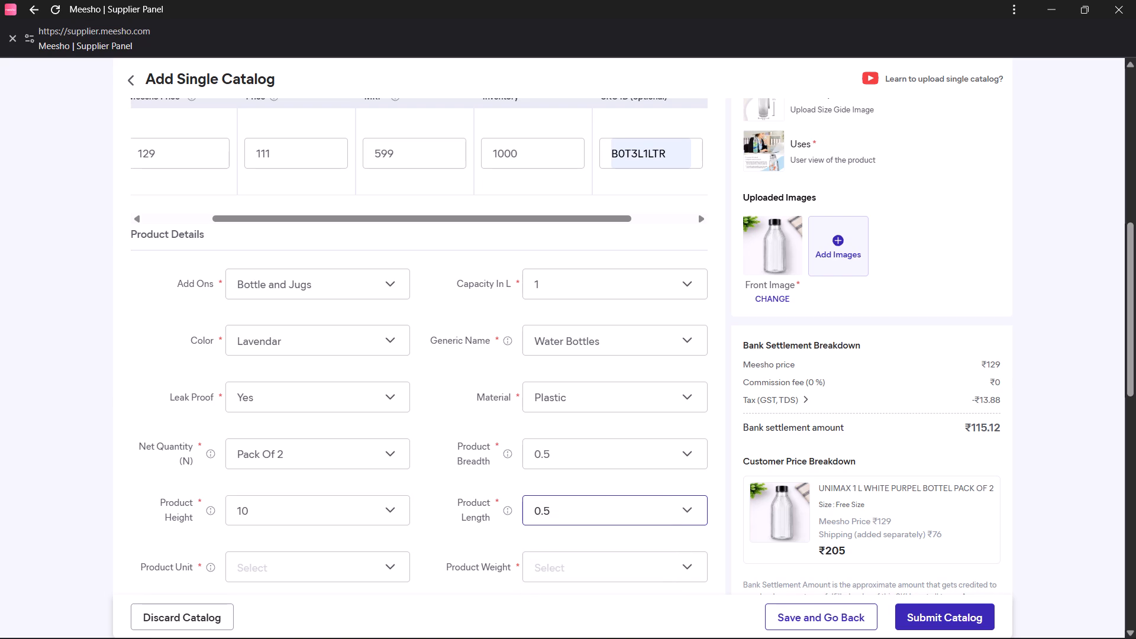
{"action": "left_click", "coordinate": [380, 574]}
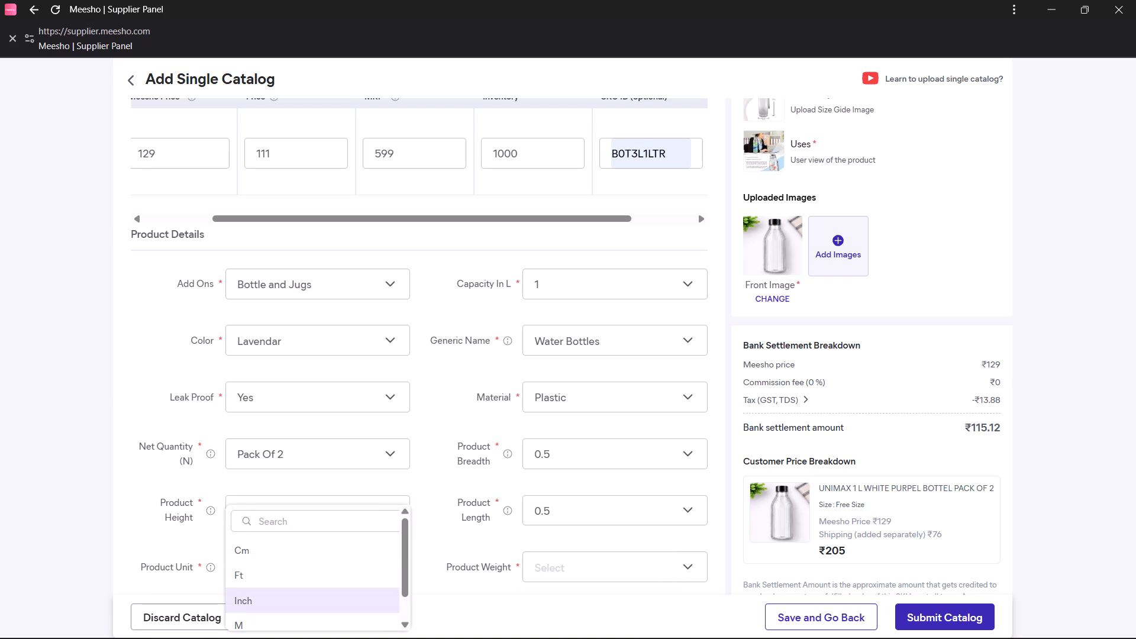
{"action": "left_click", "coordinate": [350, 546]}
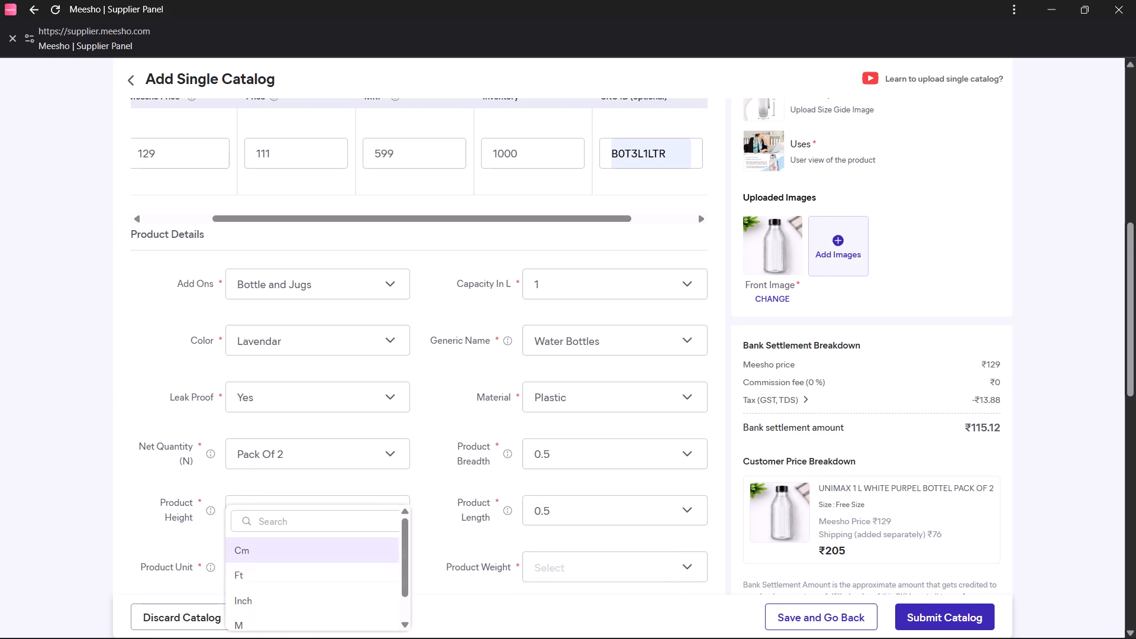
Set the Product Weight to 1 and the Product Weight Unit to G.
{"action": "left_click", "coordinate": [570, 562]}
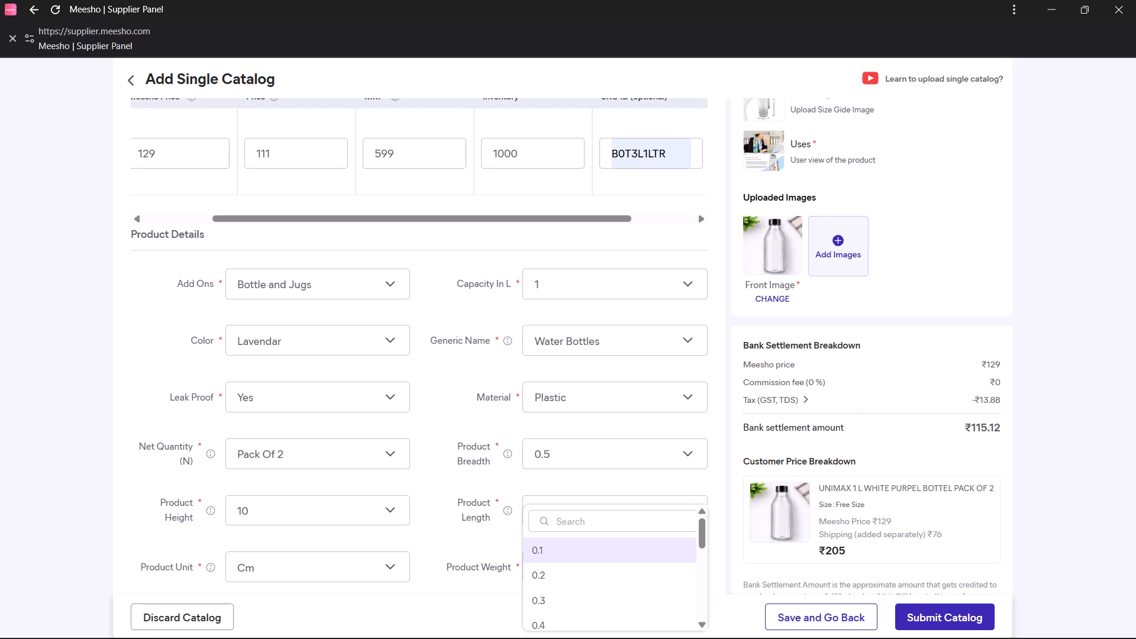
{"action": "left_click", "coordinate": [570, 554]}
{"action": "scroll", "coordinate": [508, 569], "scroll_direction": "down", "scroll_amount": 1}
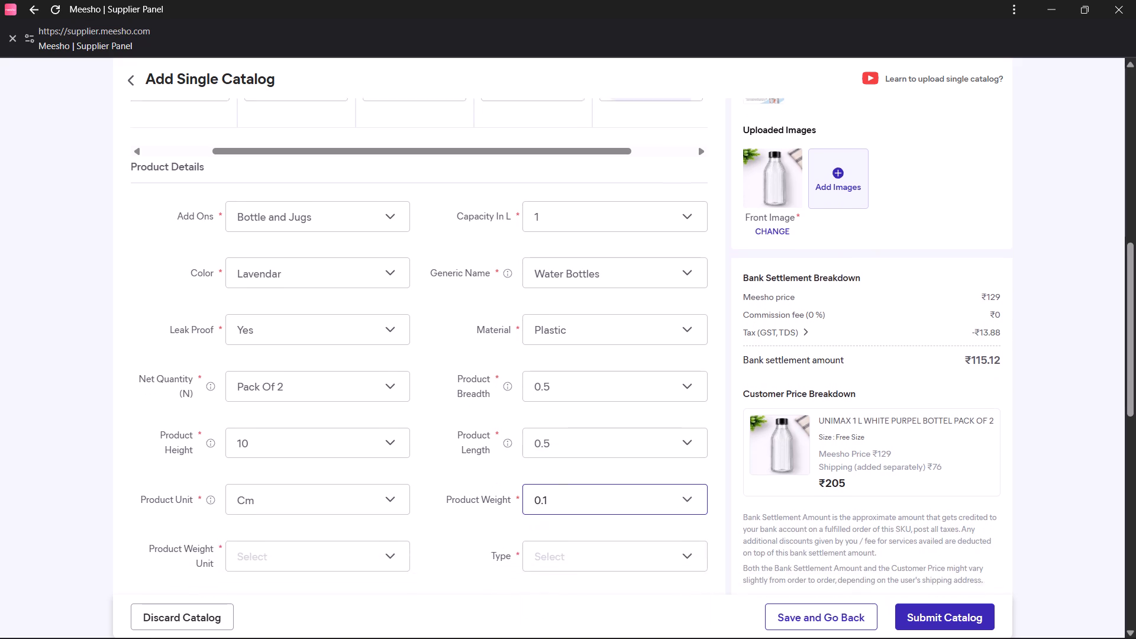
{"action": "scroll", "coordinate": [508, 569], "scroll_direction": "down", "scroll_amount": 2}
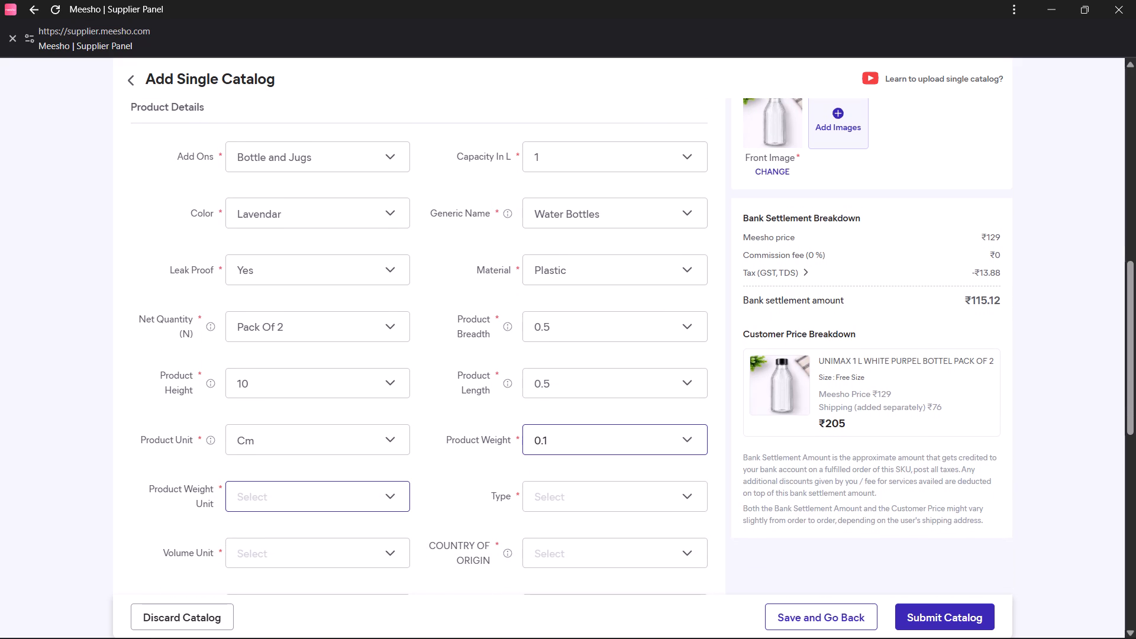
{"action": "left_click", "coordinate": [384, 481]}
{"action": "left_click", "coordinate": [303, 554]}
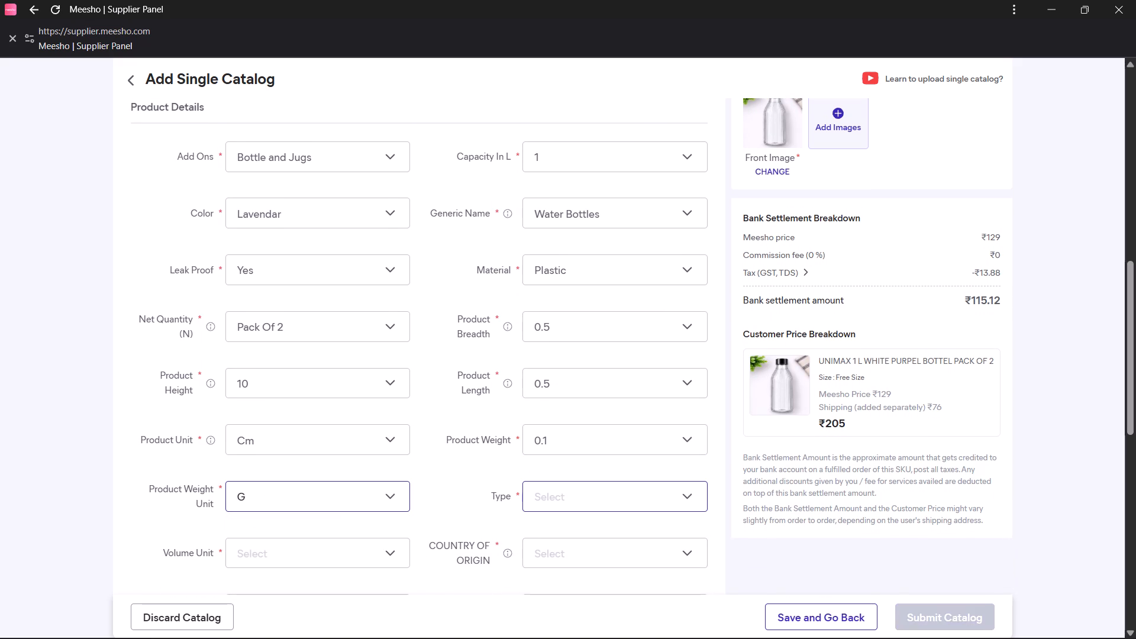
{"action": "left_click", "coordinate": [683, 435]}
{"action": "scroll", "coordinate": [602, 537], "scroll_direction": "down", "scroll_amount": 2}
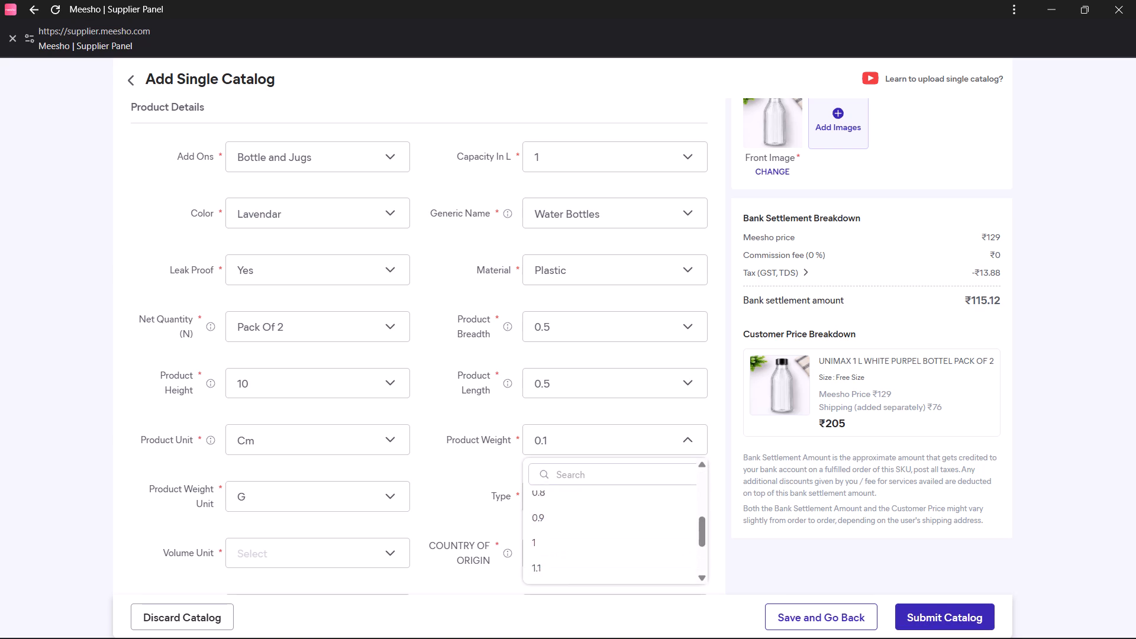
{"action": "scroll", "coordinate": [602, 537], "scroll_direction": "up", "scroll_amount": 2}
{"action": "left_click", "coordinate": [602, 537]}
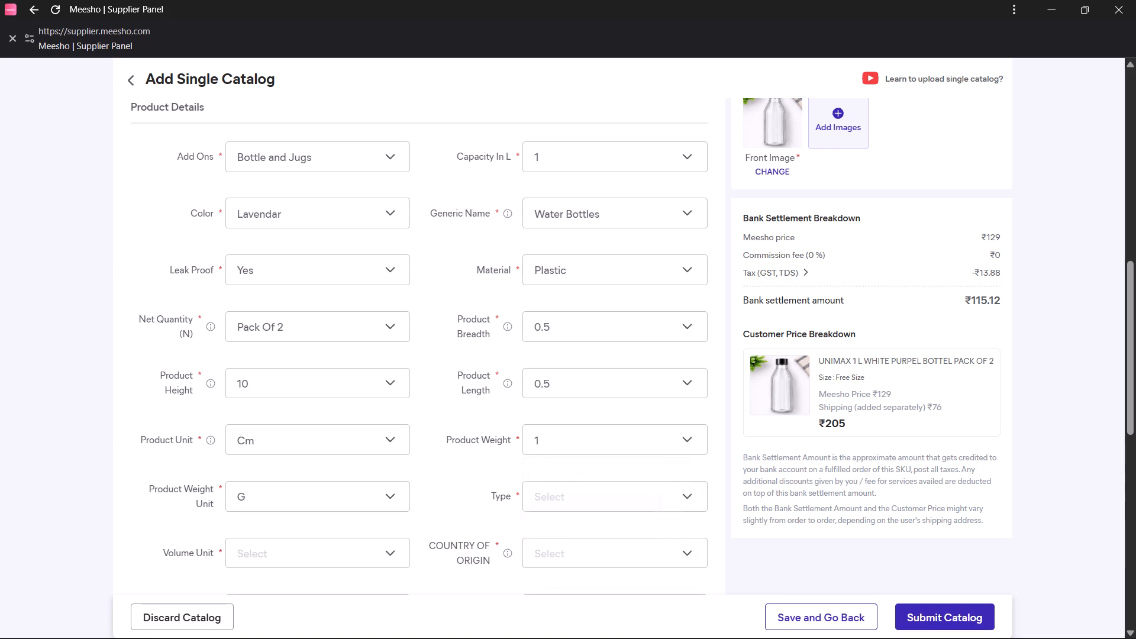
Set the product Type to Kids Sipper Bottle and the Volume Unit to L.
{"action": "left_click", "coordinate": [623, 501]}
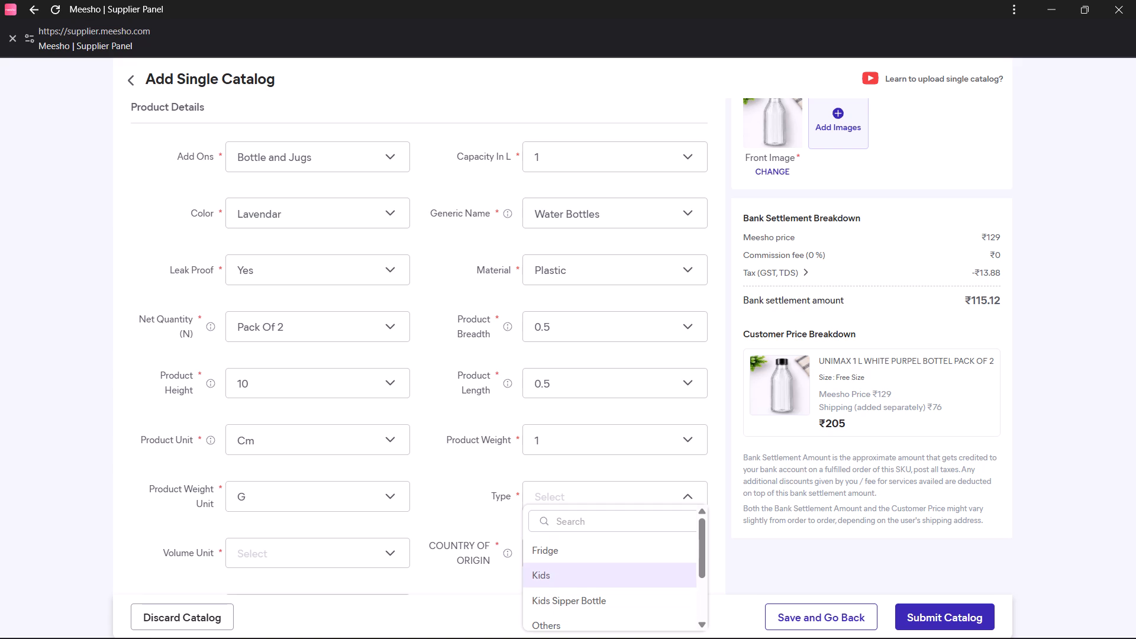
{"action": "left_click", "coordinate": [575, 593]}
{"action": "left_click", "coordinate": [399, 556]}
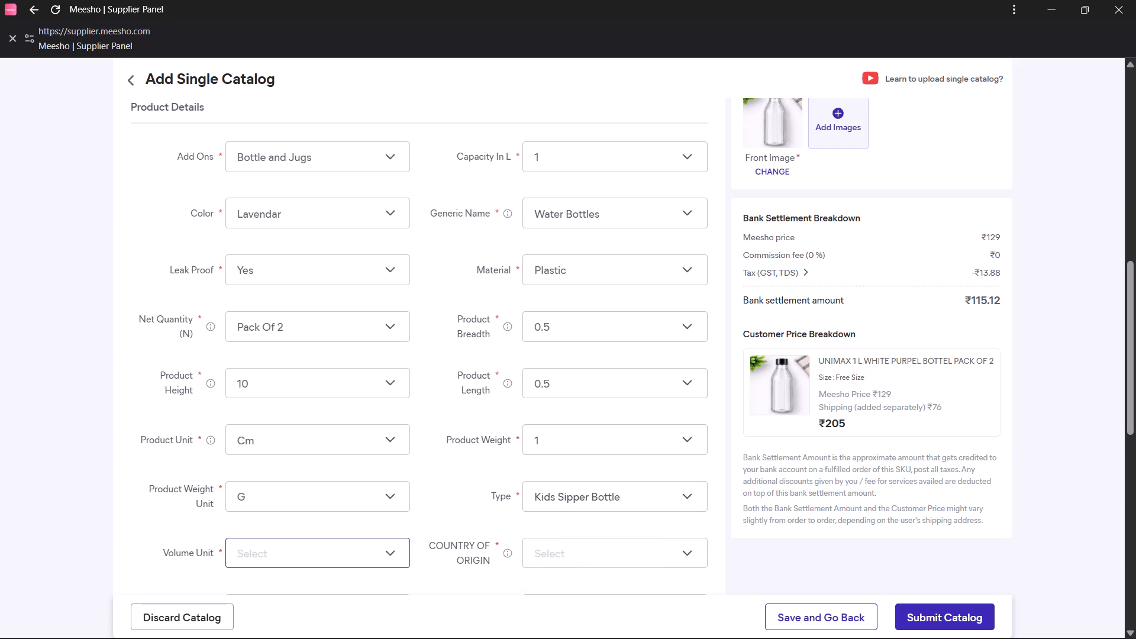
{"action": "left_click", "coordinate": [338, 585]}
Set the Country of Origin to India.
{"action": "left_click", "coordinate": [575, 552]}
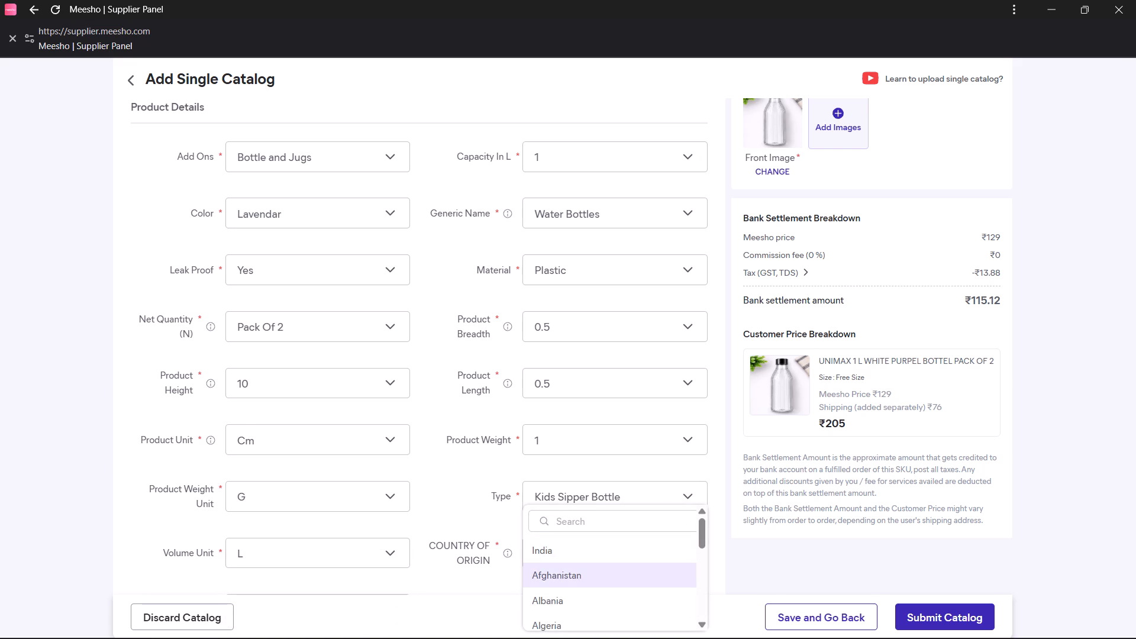
{"action": "left_click", "coordinate": [570, 554]}
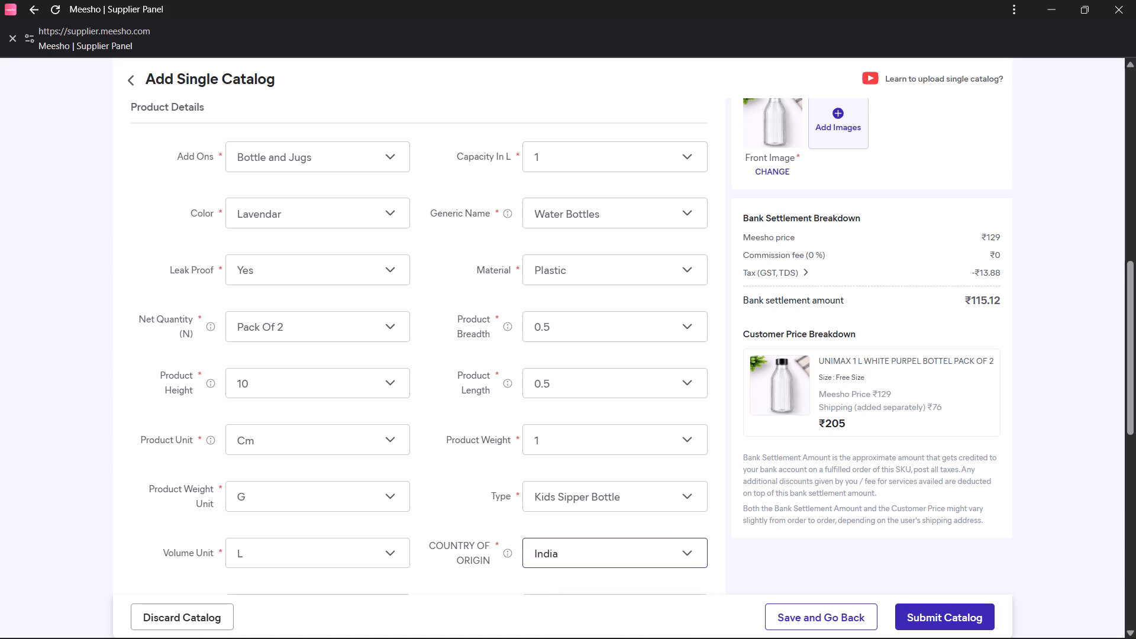
Fill in the manufacturer details with the name UNIMAX, the saved manufacturer address and its pincode.
{"action": "scroll", "coordinate": [495, 538], "scroll_direction": "down", "scroll_amount": 1}
{"action": "left_click", "coordinate": [354, 510]}
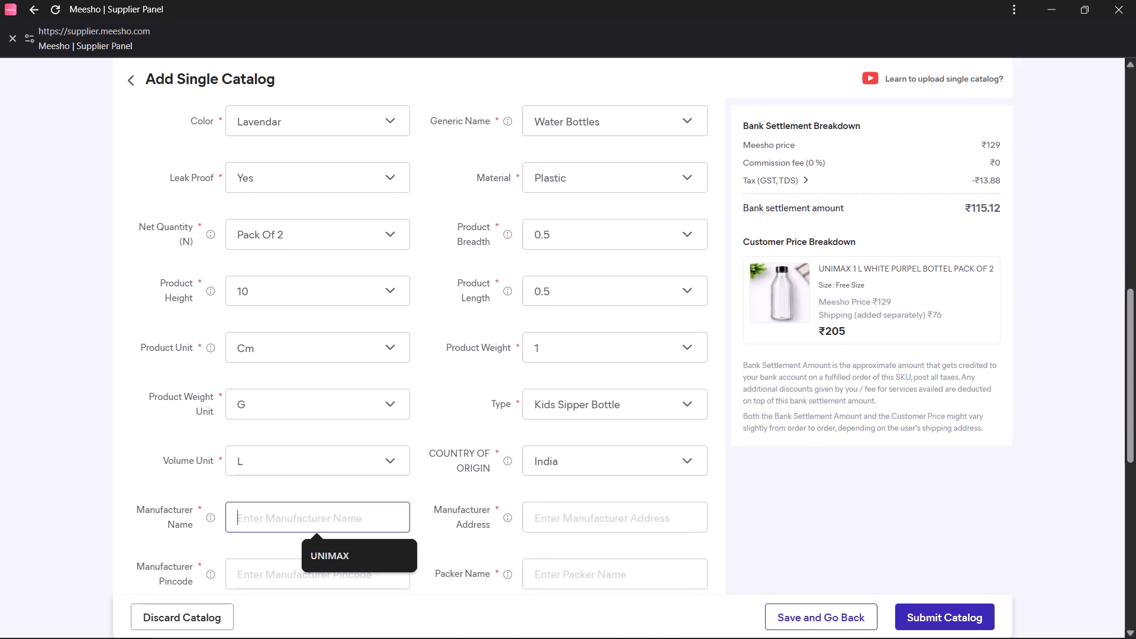
{"action": "left_click", "coordinate": [342, 547]}
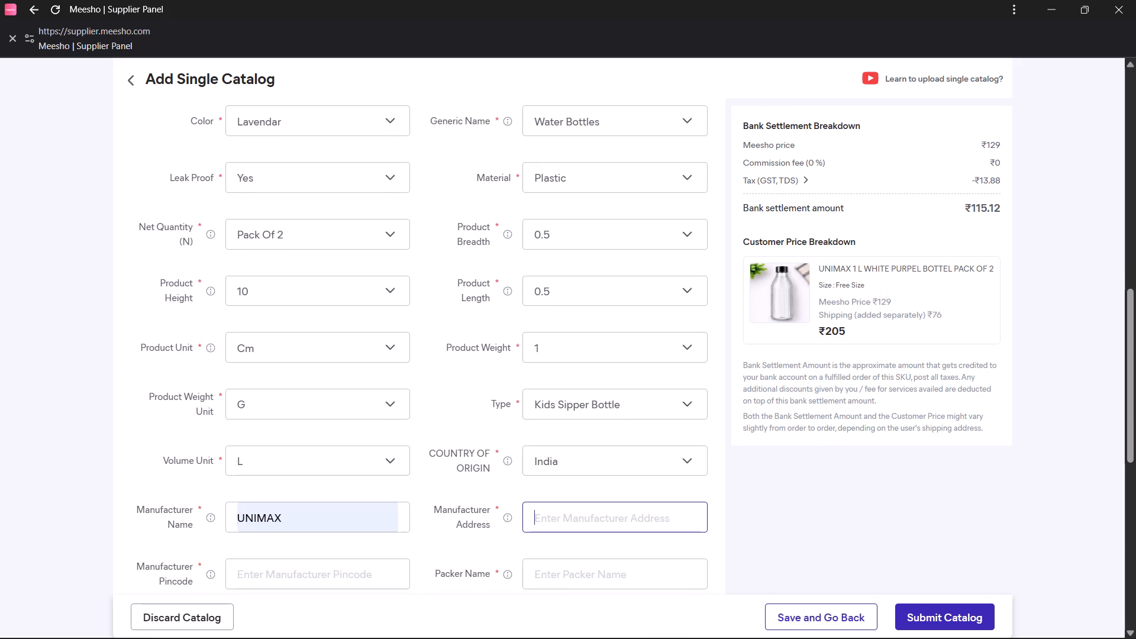
{"action": "left_click", "coordinate": [592, 516]}
{"action": "left_click", "coordinate": [654, 559]}
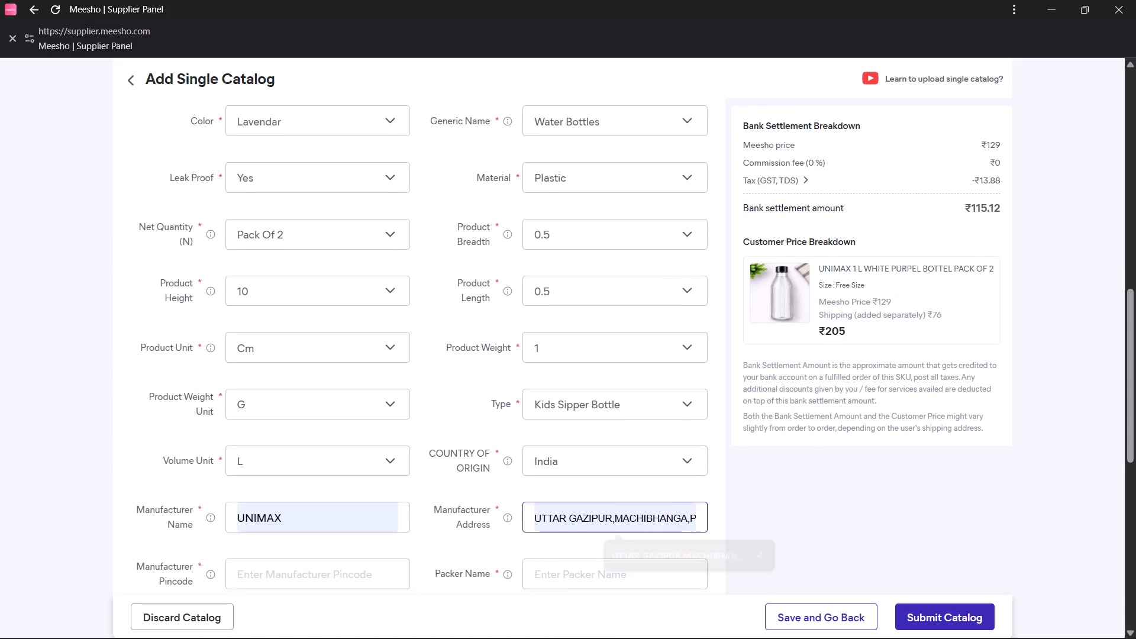
{"action": "left_click", "coordinate": [341, 579]}
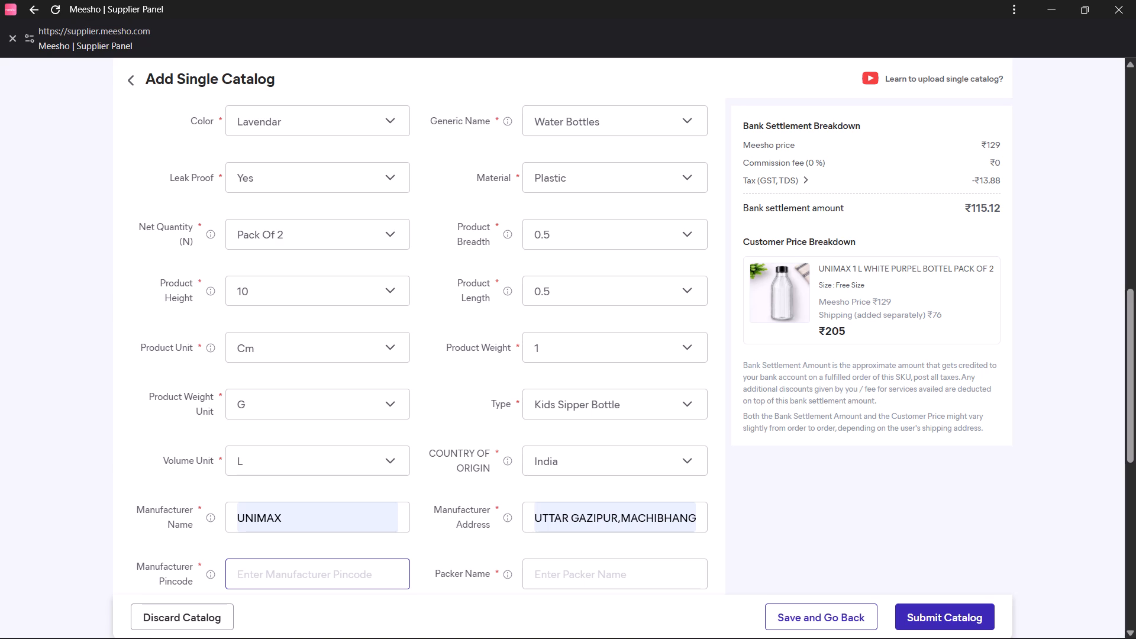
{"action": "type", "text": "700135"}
Fill in the packer name, address and pincode by making them the same as the manufacturer details.
{"action": "left_click", "coordinate": [575, 568]}
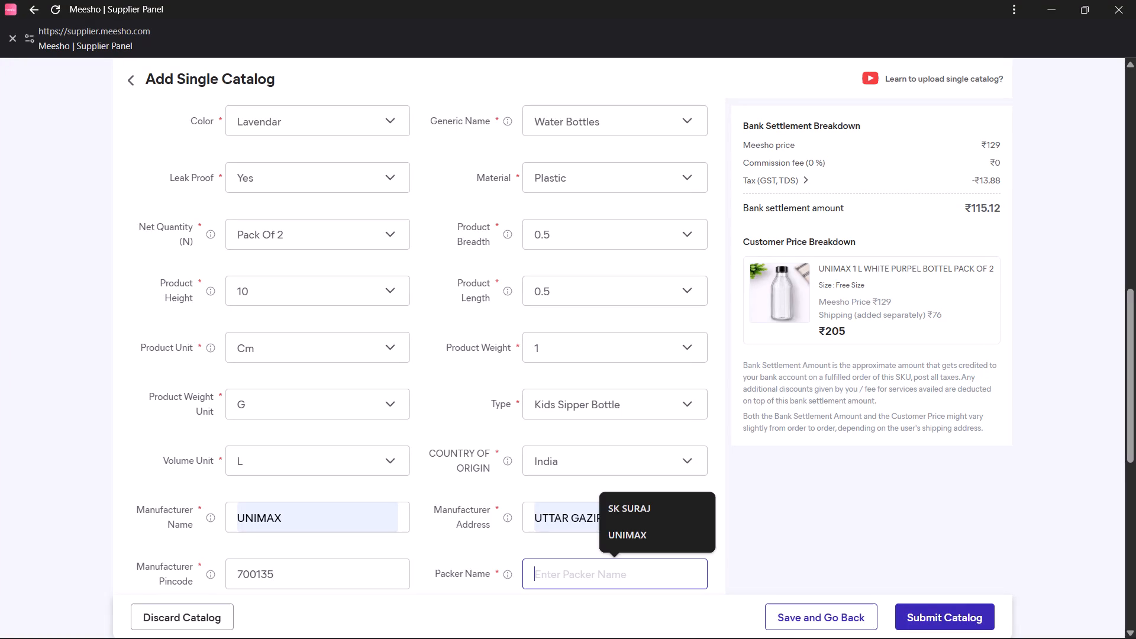
{"action": "left_click", "coordinate": [643, 507]}
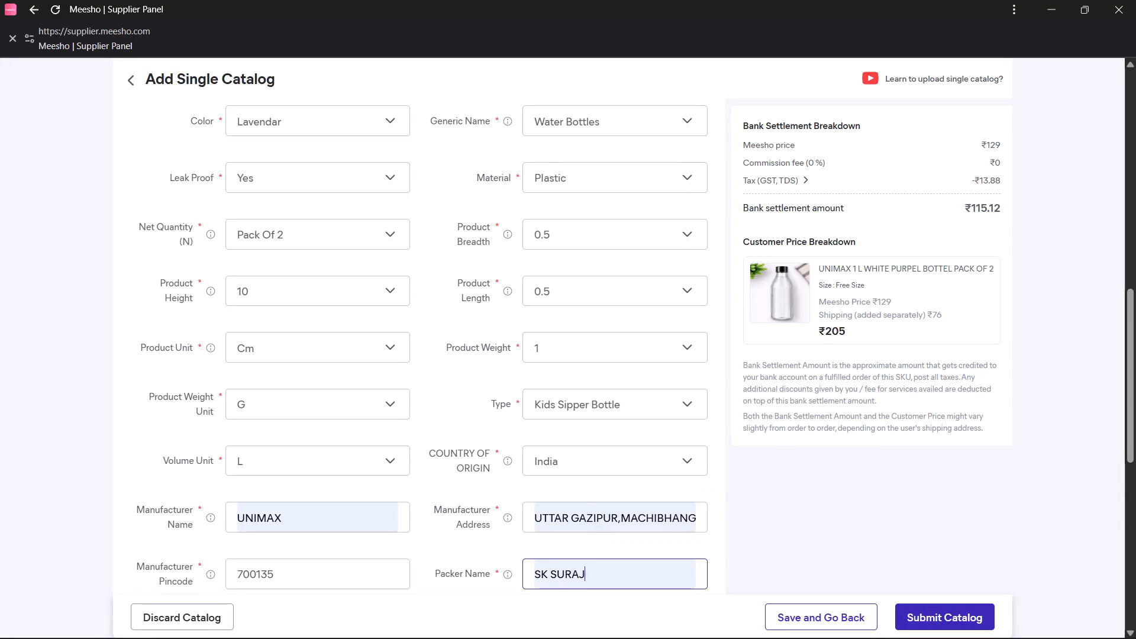
{"action": "scroll", "coordinate": [486, 507], "scroll_direction": "down", "scroll_amount": 2}
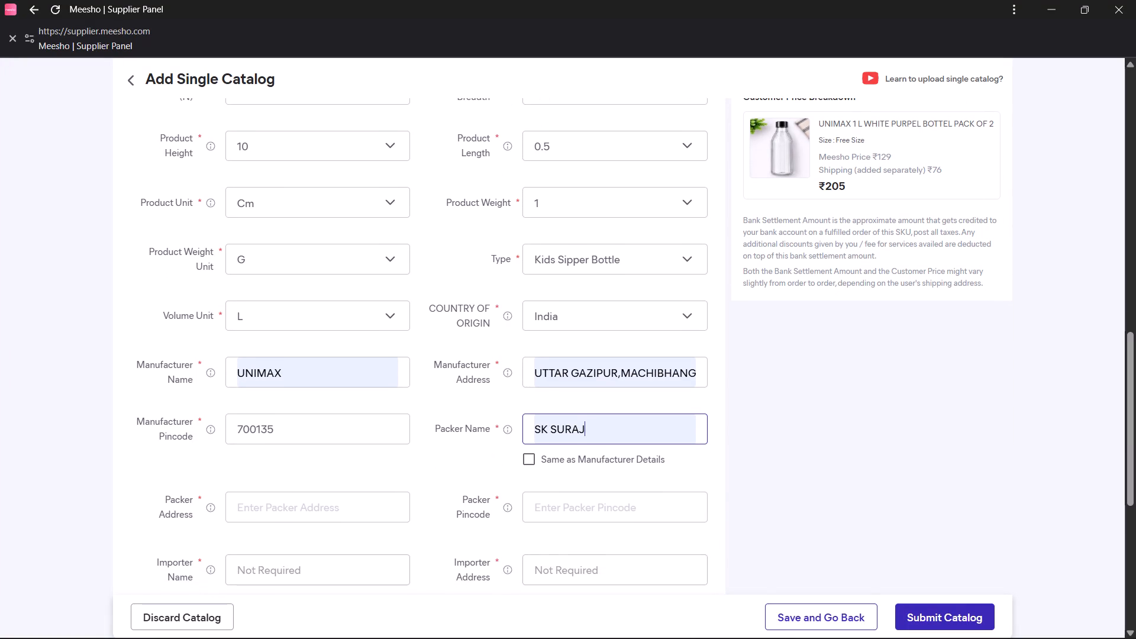
{"action": "left_click", "coordinate": [524, 459]}
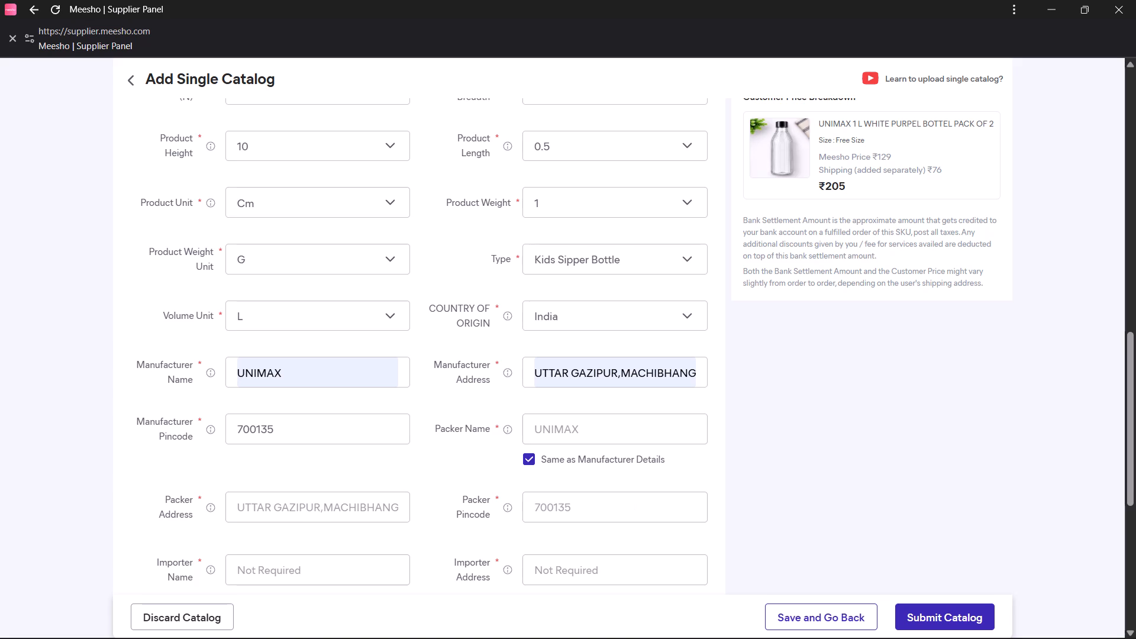
Add the clear-bottle collage from the Gallery as Image 2 of Product 1.
{"action": "scroll", "coordinate": [489, 418], "scroll_direction": "up", "scroll_amount": 6}
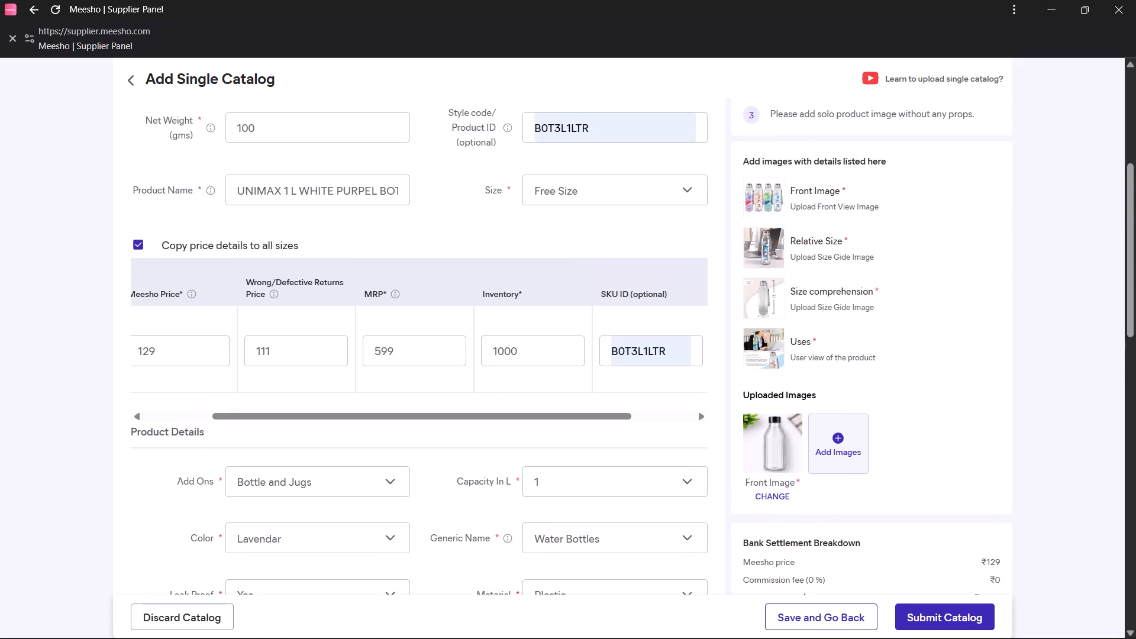
{"action": "left_click", "coordinate": [845, 446]}
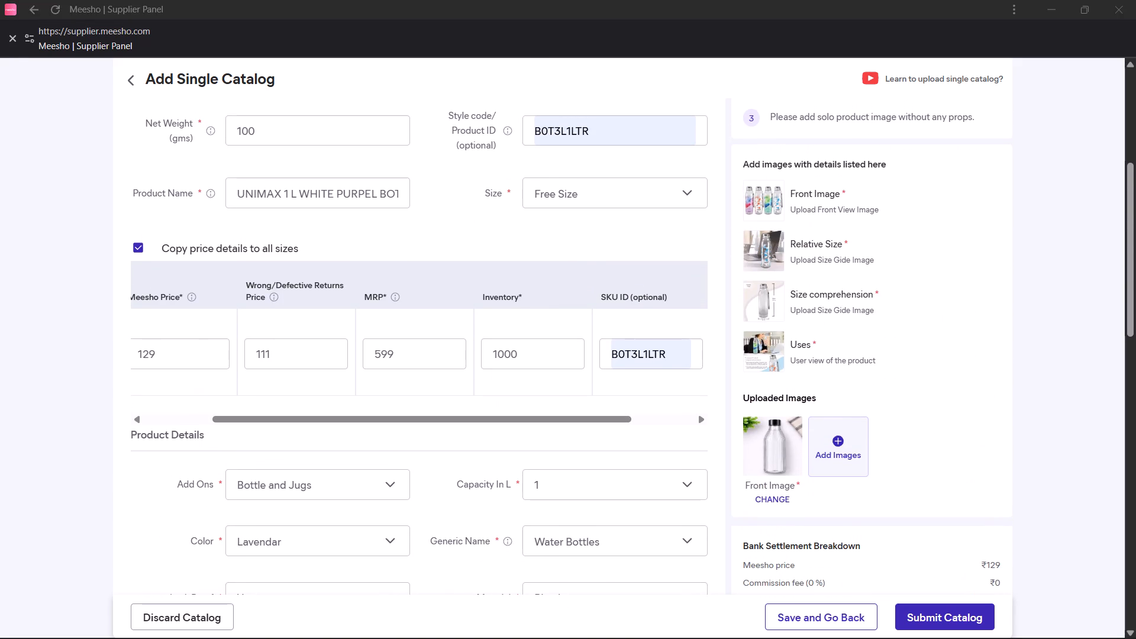
{"action": "scroll", "coordinate": [0, 124], "scroll_direction": "up", "scroll_amount": 6}
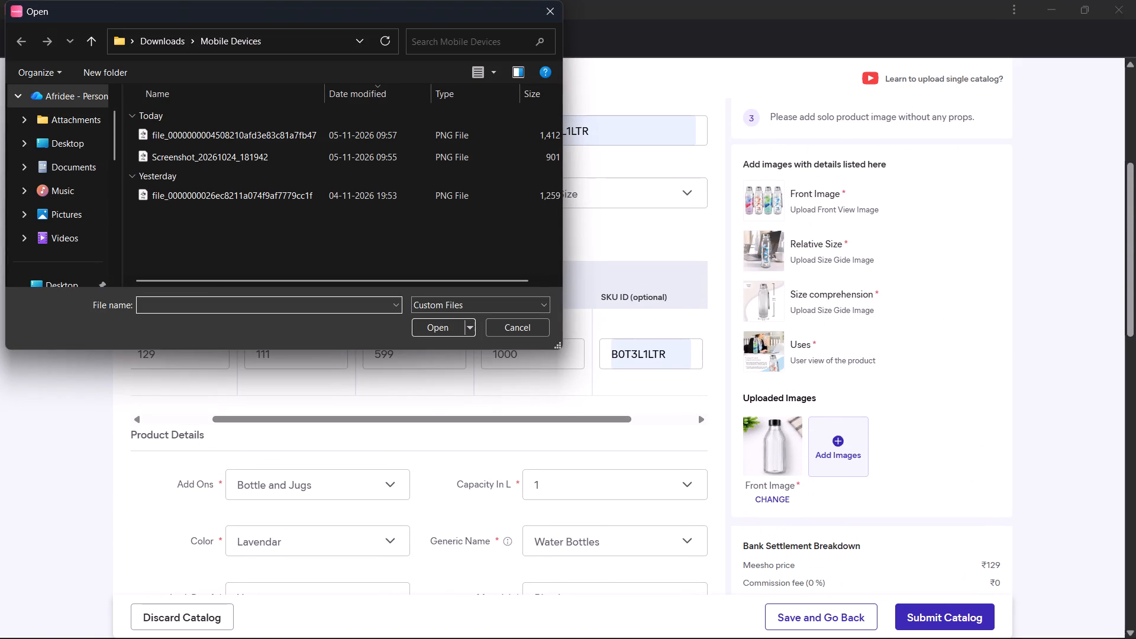
{"action": "scroll", "coordinate": [0, 124], "scroll_direction": "up", "scroll_amount": 4}
{"action": "scroll", "coordinate": [90, 185], "scroll_direction": "up", "scroll_amount": 9}
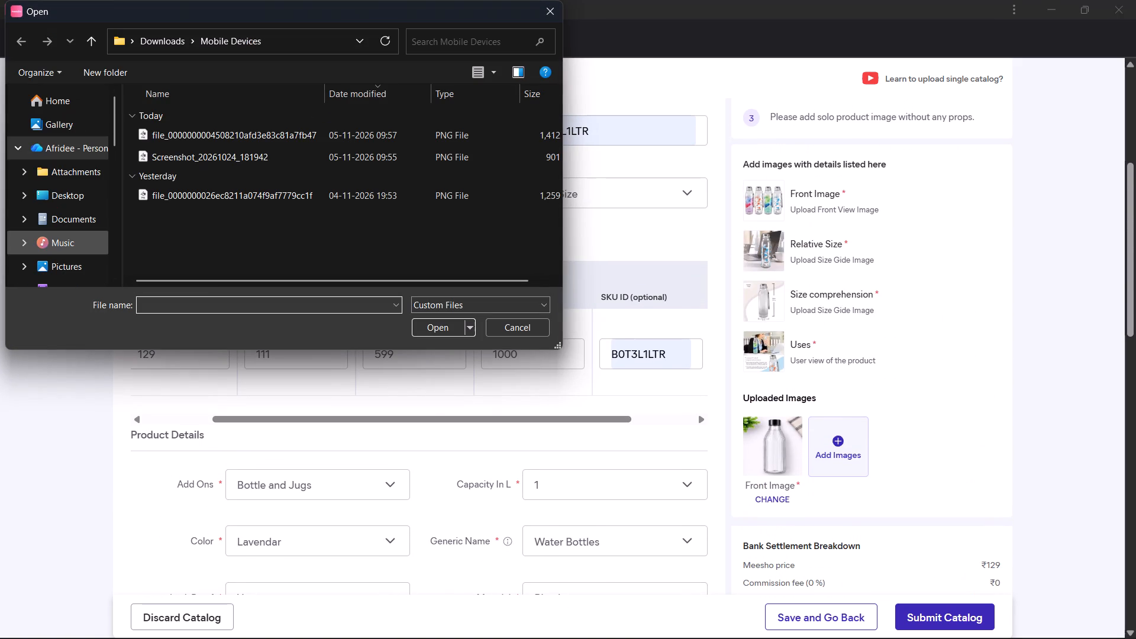
{"action": "left_click", "coordinate": [96, 133]}
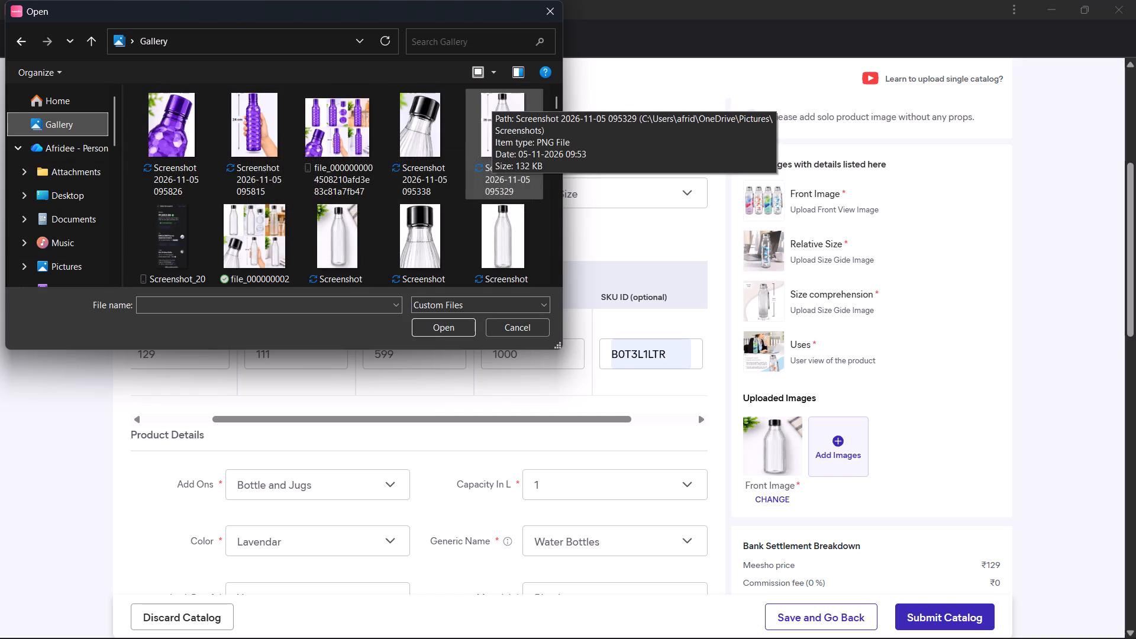
{"action": "left_click", "coordinate": [261, 225]}
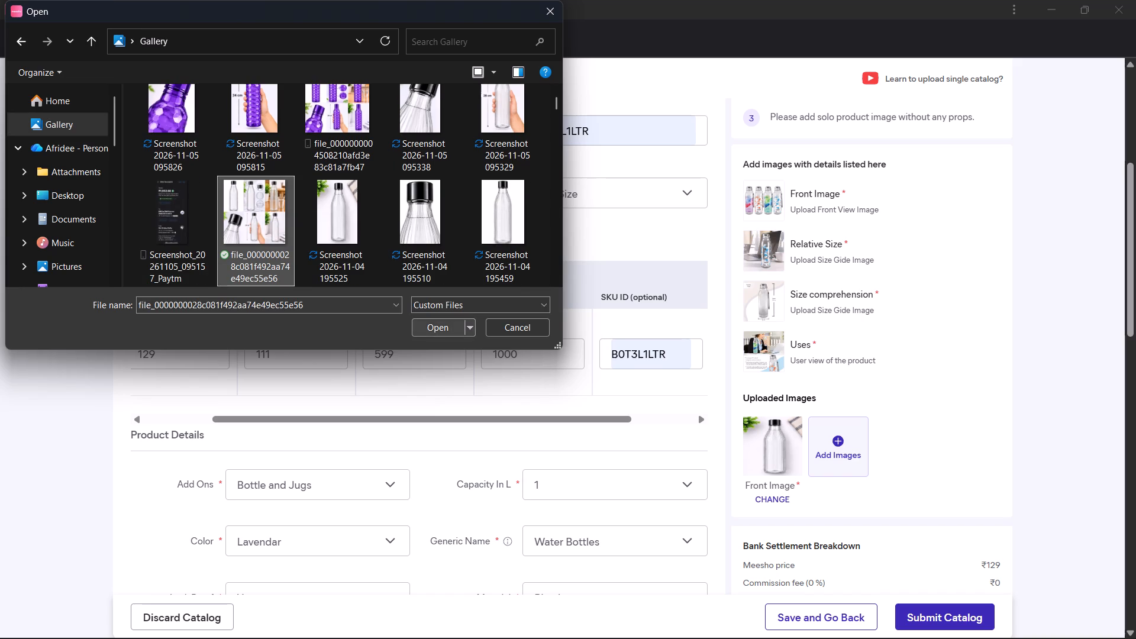
{"action": "left_click", "coordinate": [425, 326]}
{"action": "left_click", "coordinate": [888, 450]}
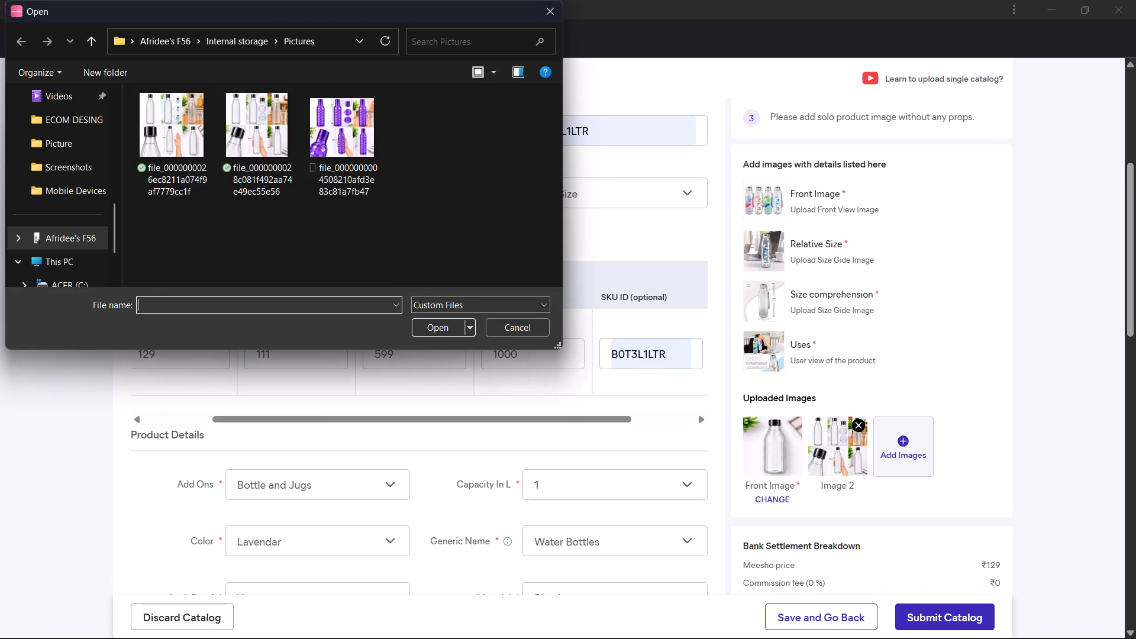
{"action": "scroll", "coordinate": [40, 113], "scroll_direction": "up", "scroll_amount": 7}
{"action": "double_click", "coordinate": [50, 121]}
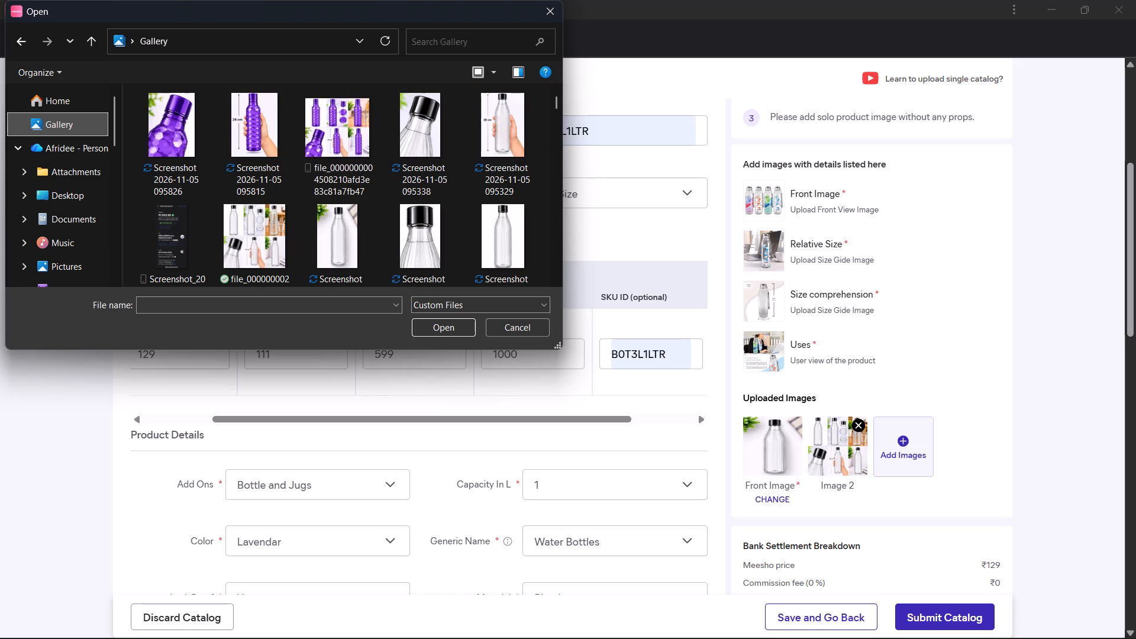
{"action": "double_click", "coordinate": [390, 167]}
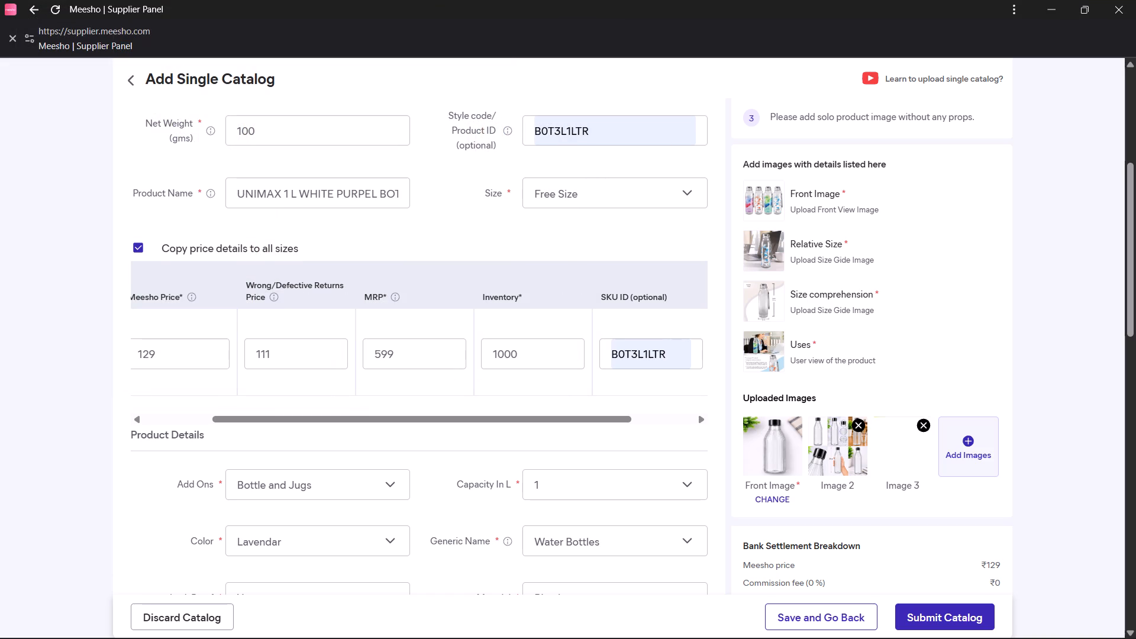
{"action": "left_click", "coordinate": [967, 440]}
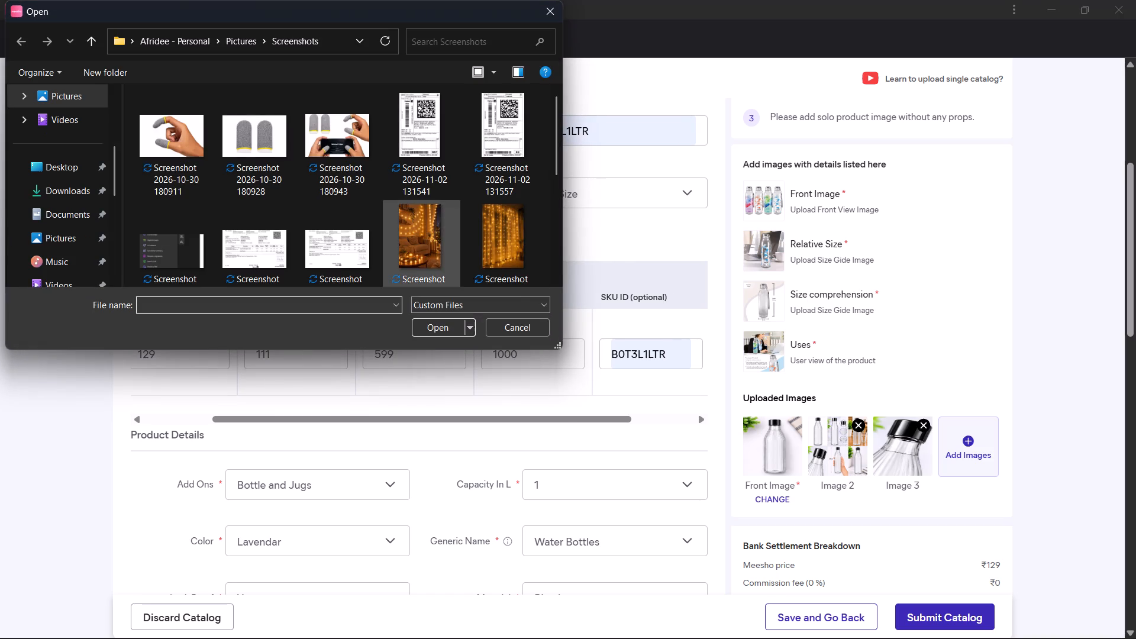
{"action": "left_click", "coordinate": [60, 227]}
{"action": "scroll", "coordinate": [47, 164], "scroll_direction": "up", "scroll_amount": 10}
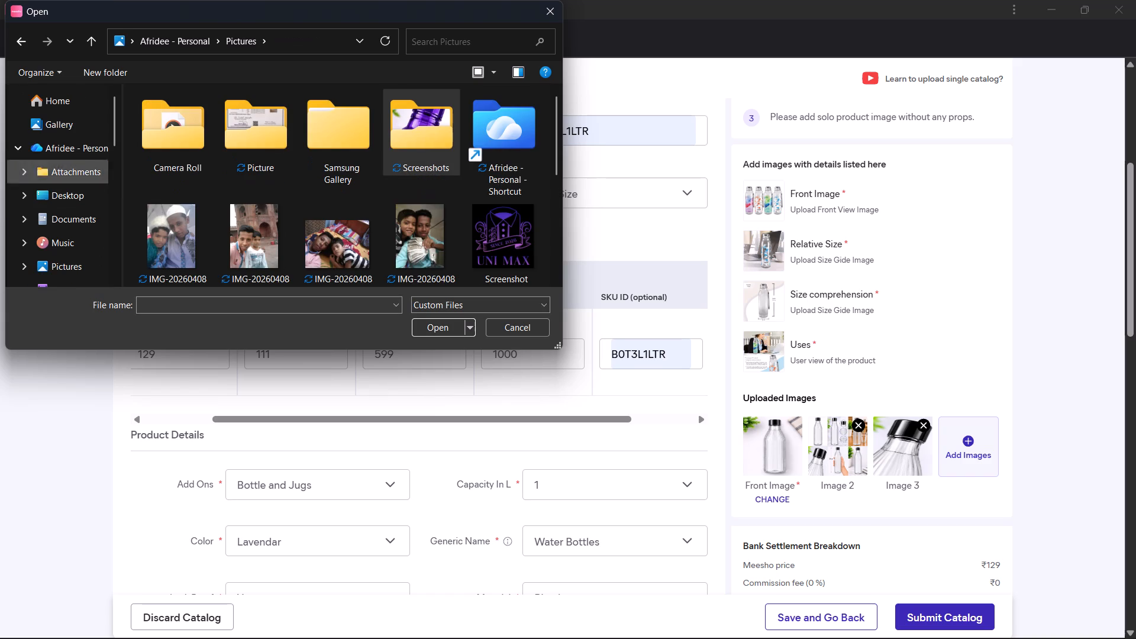
{"action": "left_click", "coordinate": [43, 122]}
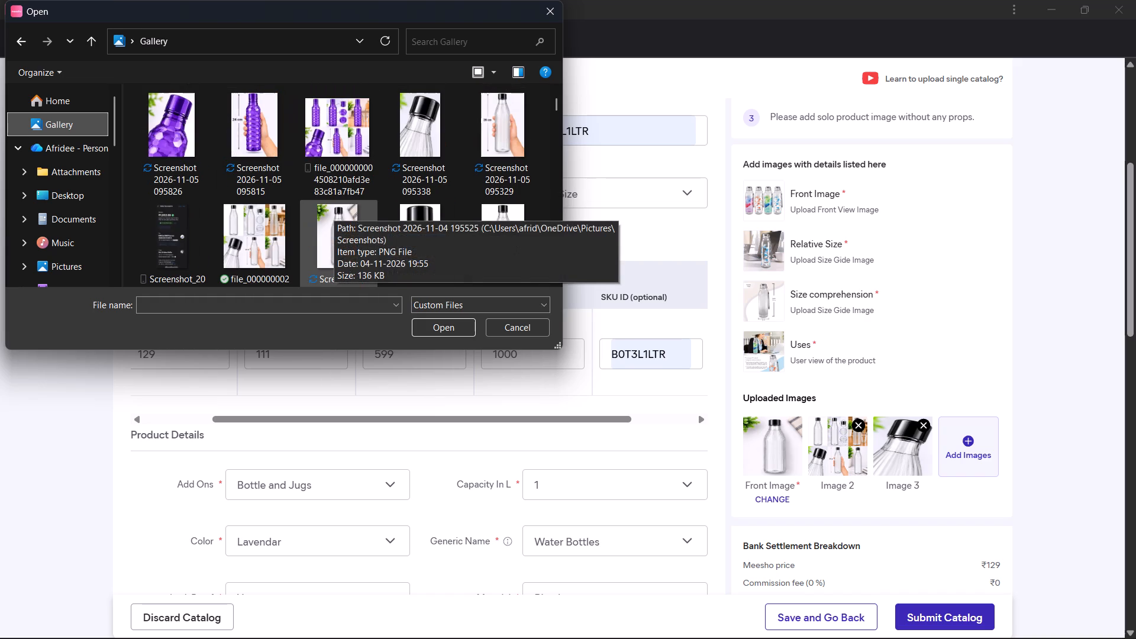
{"action": "double_click", "coordinate": [470, 131]}
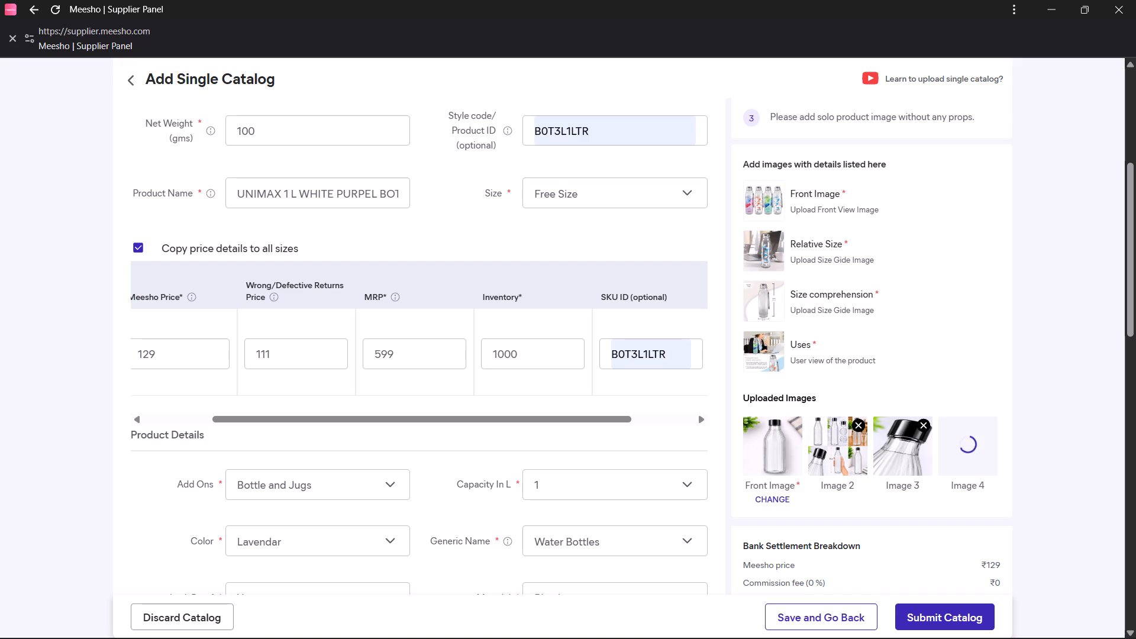
Replace PURPEL with TRANSPARENT in Product 1's name so it reads UNIMAX 1 L WHITE TRANSPARENT BOTTEL PACK OF 2.
{"action": "left_click", "coordinate": [372, 199]}
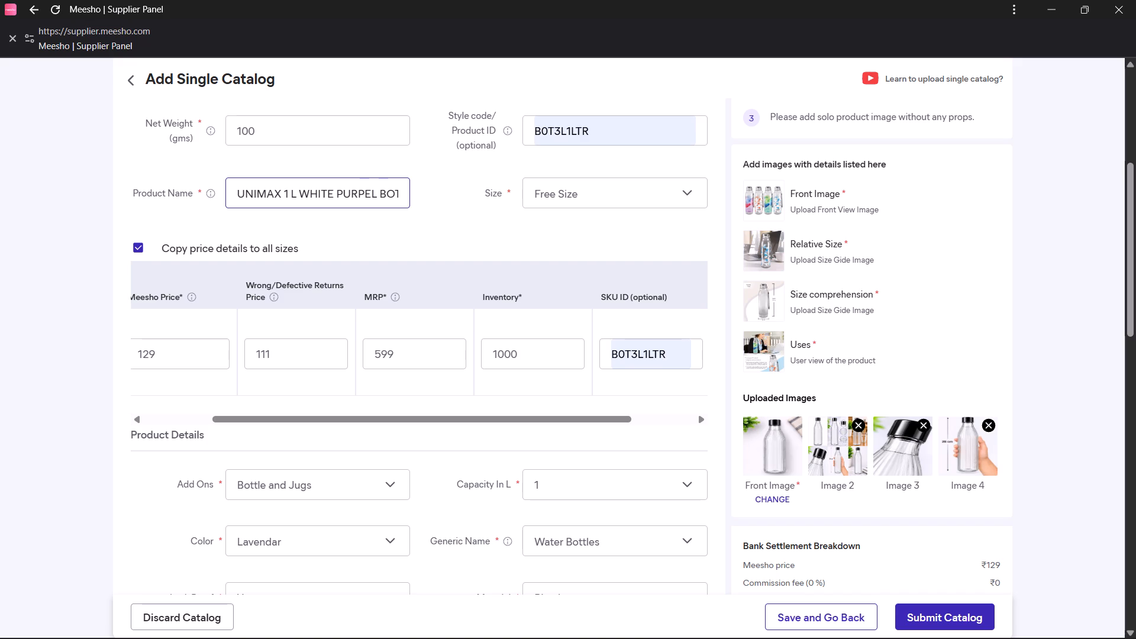
{"action": "left_click", "coordinate": [376, 199]}
{"action": "key", "text": "BackSpace"}
{"action": "key", "text": "BackSpace"}
{"action": "key", "text": "BackSpace"}
{"action": "key", "text": "BackSpace"}
{"action": "key", "text": "BackSpace"}
{"action": "key", "text": "BackSpace"}
{"action": "type", "text": "TRANS"}
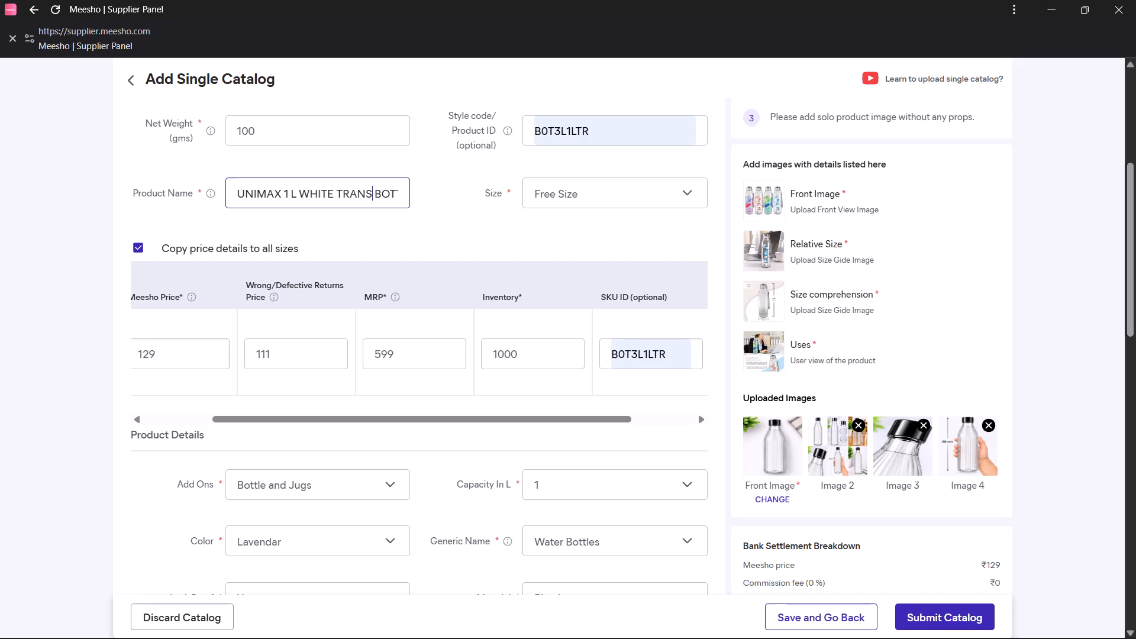
{"action": "type", "text": "PA"}
{"action": "type", "text": "RENT"}
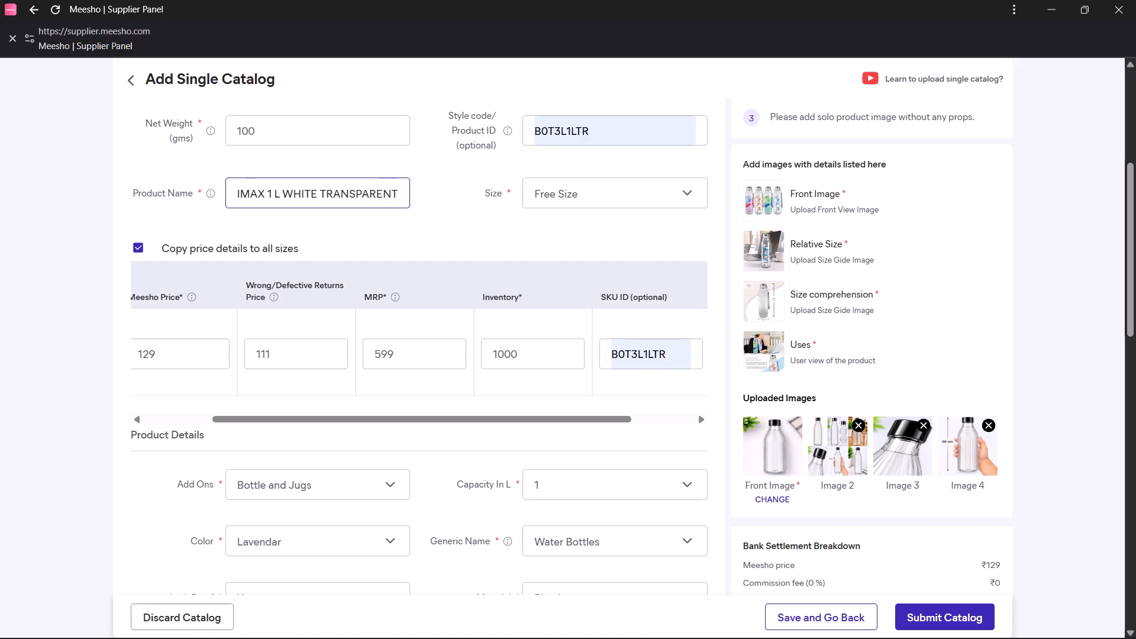
Set Product 1's Color to Clear.
{"action": "scroll", "coordinate": [473, 206], "scroll_direction": "down", "scroll_amount": 1}
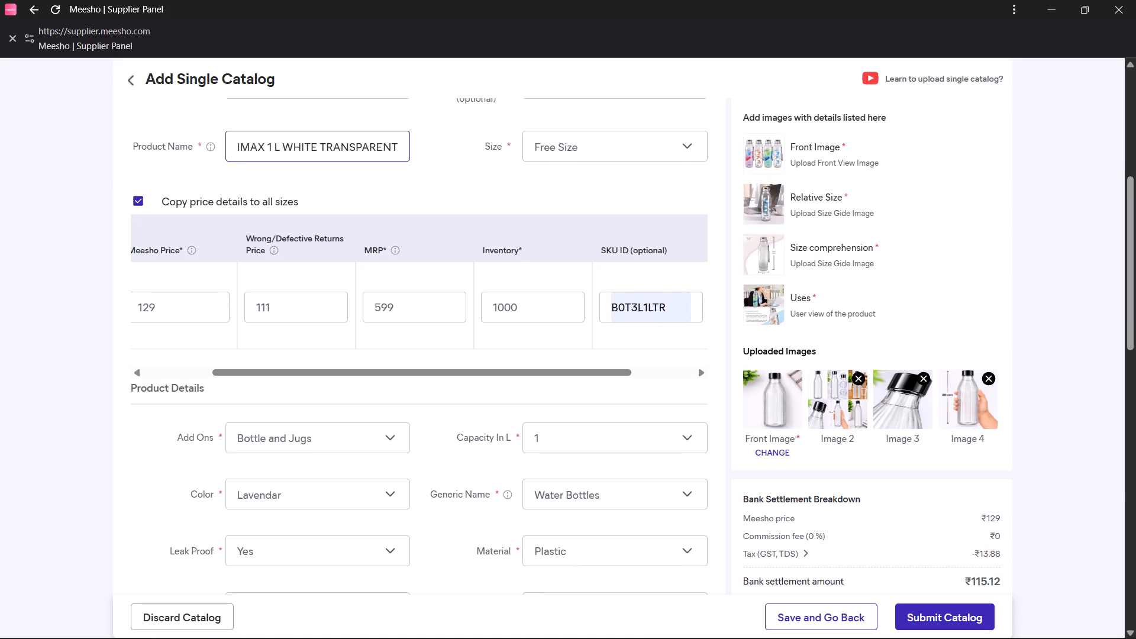
{"action": "scroll", "coordinate": [473, 206], "scroll_direction": "down", "scroll_amount": 2}
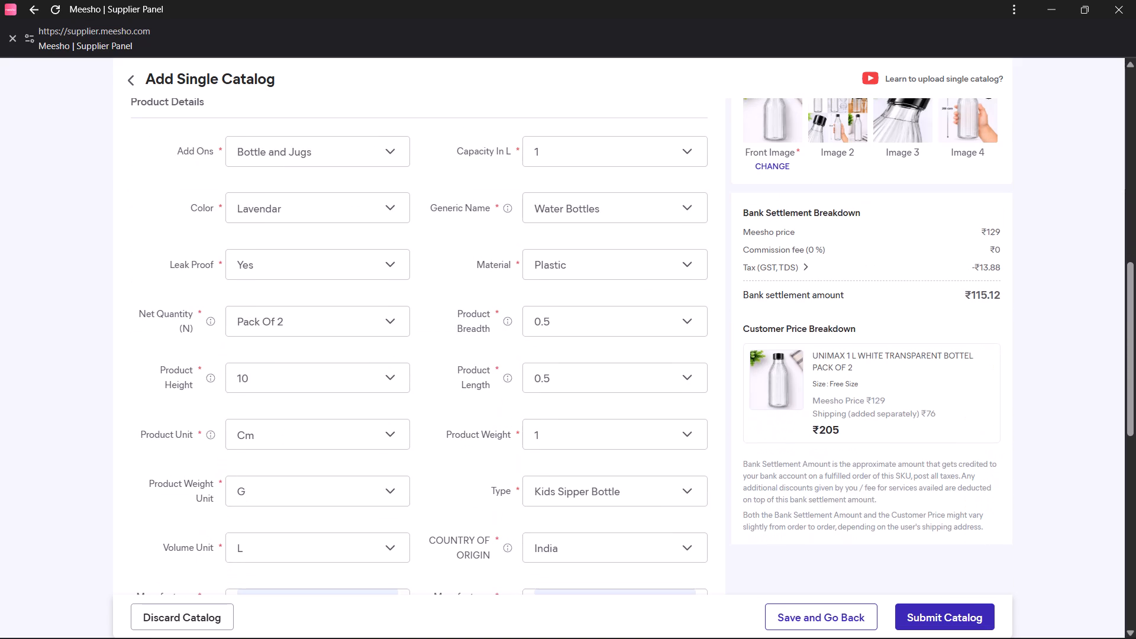
{"action": "left_click", "coordinate": [329, 220]}
{"action": "scroll", "coordinate": [295, 302], "scroll_direction": "down", "scroll_amount": 1}
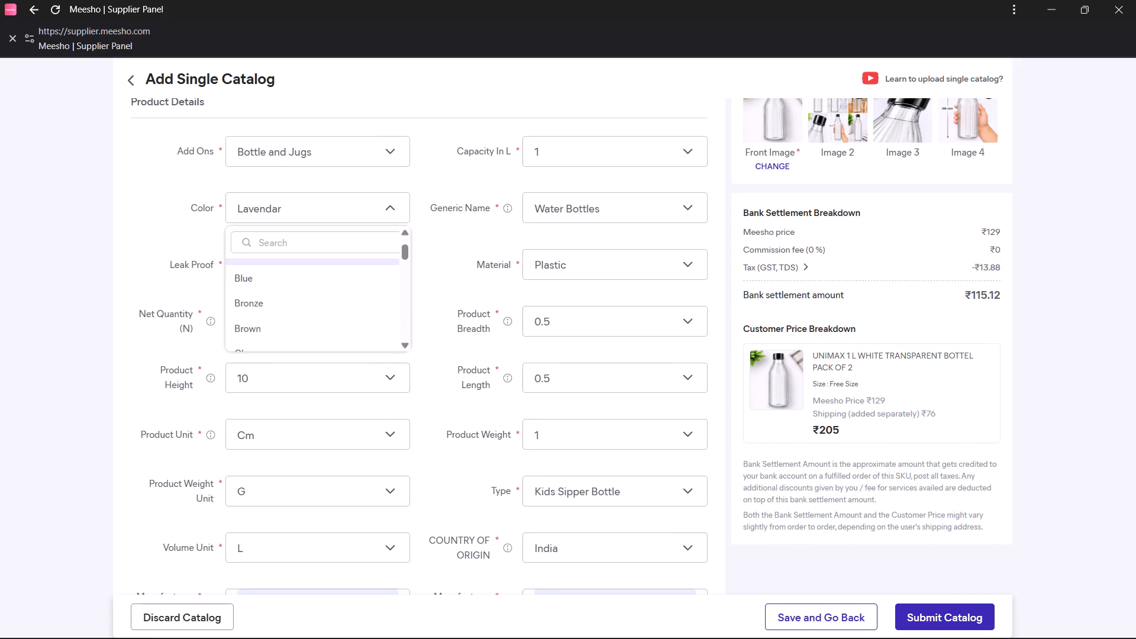
{"action": "scroll", "coordinate": [295, 302], "scroll_direction": "down", "scroll_amount": 1}
{"action": "left_click", "coordinate": [277, 328]}
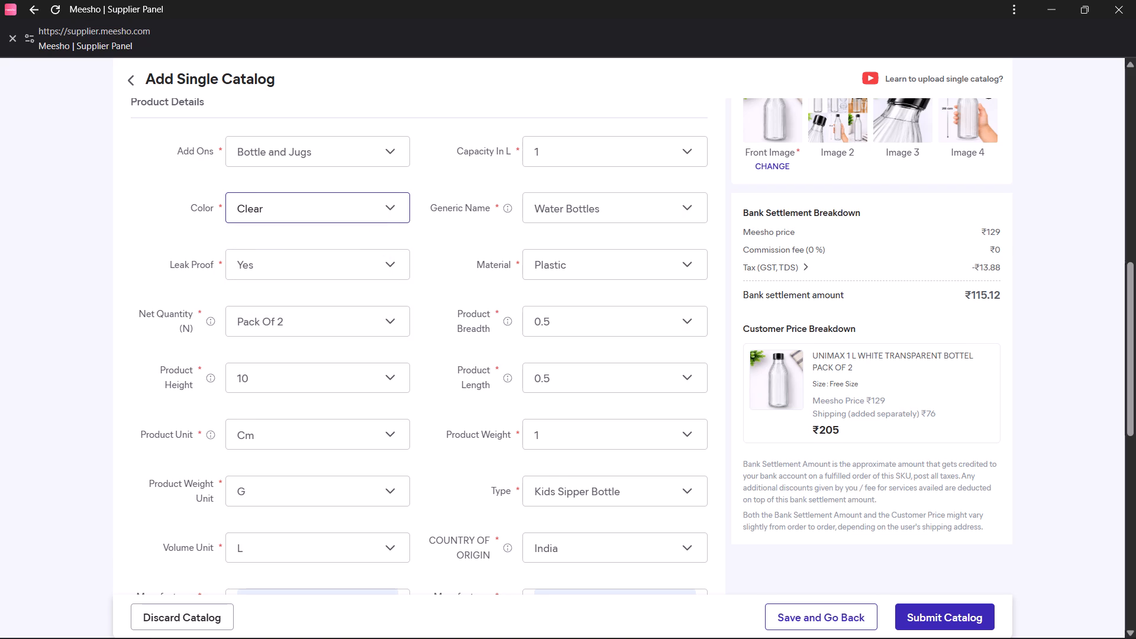
For Product 2's Free Size row, enter Meesho Price 179, the suggested Wrong/Defective Returns Price 161 and MRP 599.
{"action": "scroll", "coordinate": [439, 269], "scroll_direction": "up", "scroll_amount": 10}
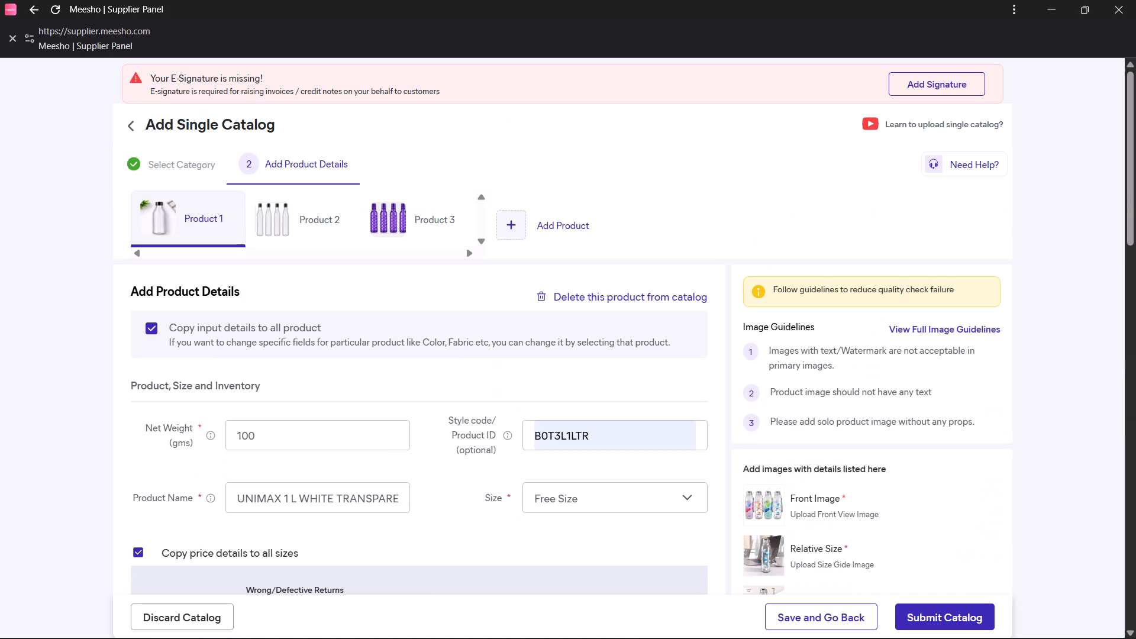
{"action": "left_click", "coordinate": [303, 222]}
{"action": "scroll", "coordinate": [277, 377], "scroll_direction": "down", "scroll_amount": 1}
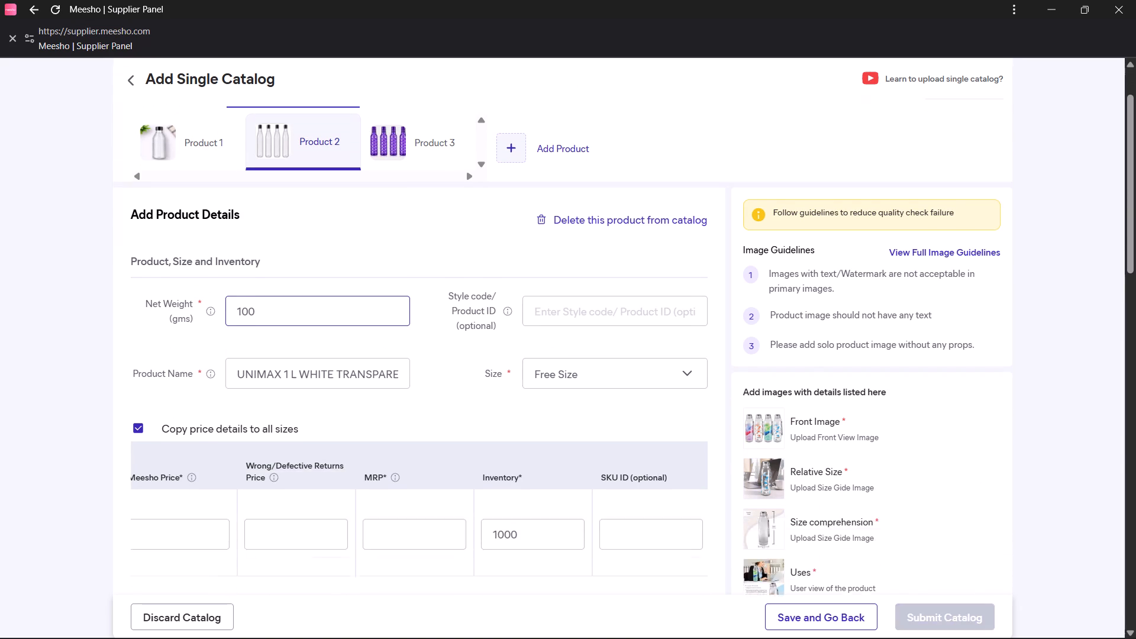
{"action": "scroll", "coordinate": [277, 377], "scroll_direction": "down", "scroll_amount": 2}
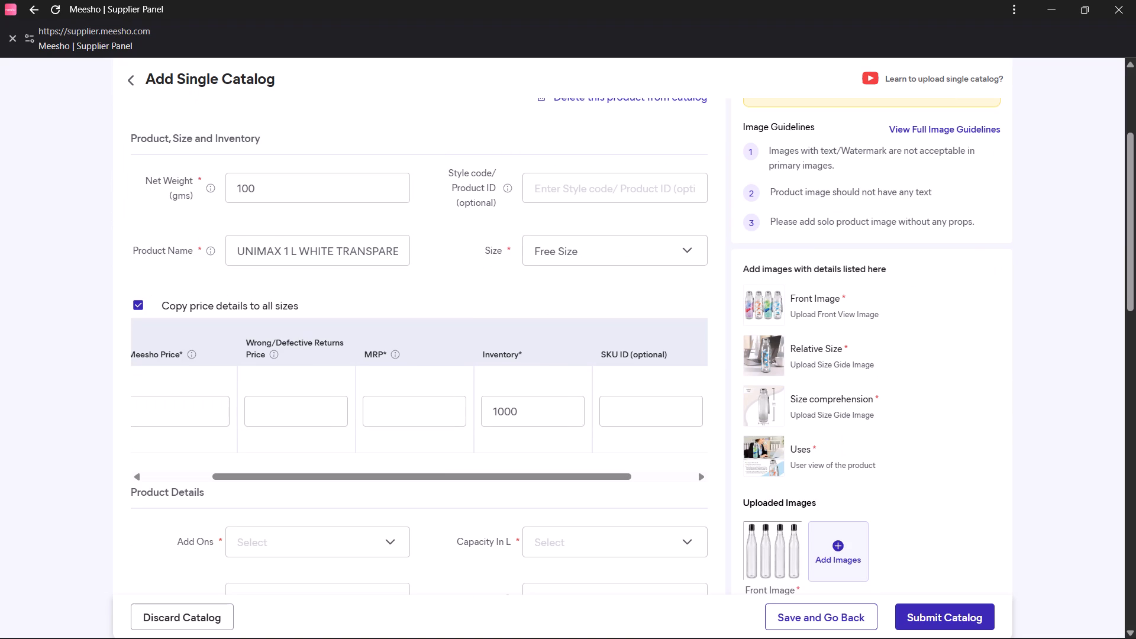
{"action": "scroll", "coordinate": [243, 408], "scroll_direction": "right", "scroll_amount": 3}
{"action": "left_click", "coordinate": [243, 408]}
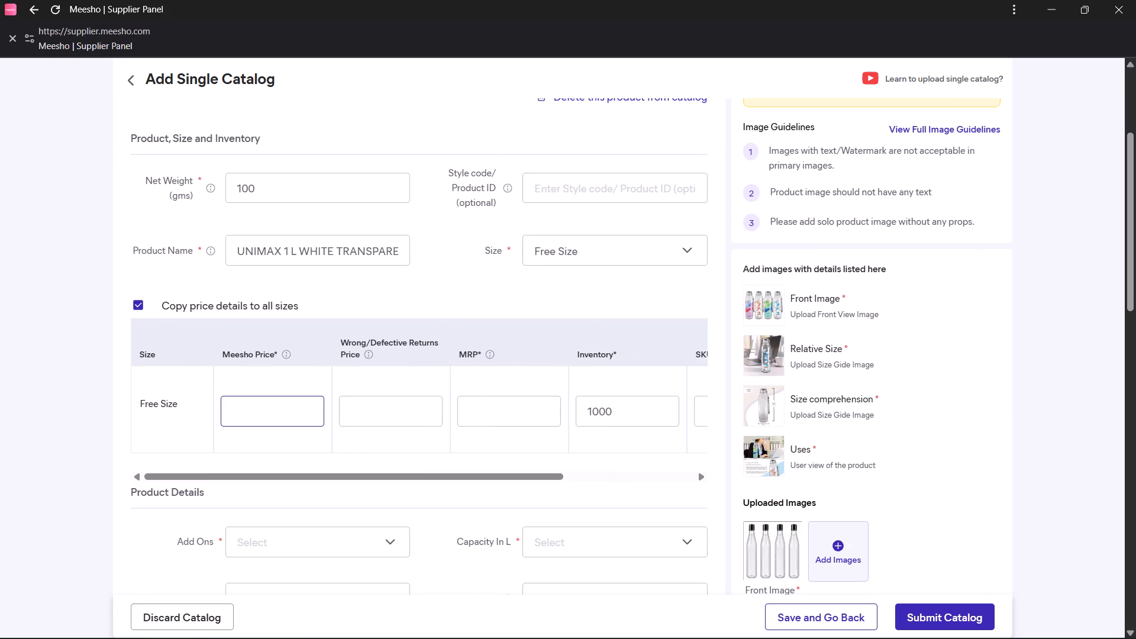
{"action": "key", "text": "1"}
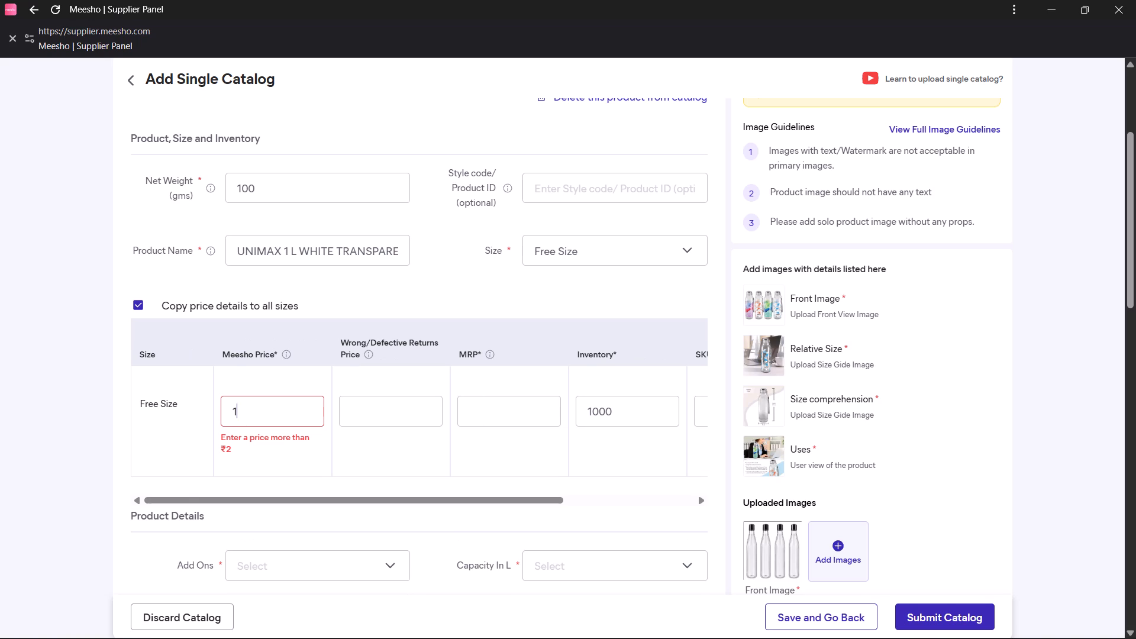
{"action": "type", "text": "79"}
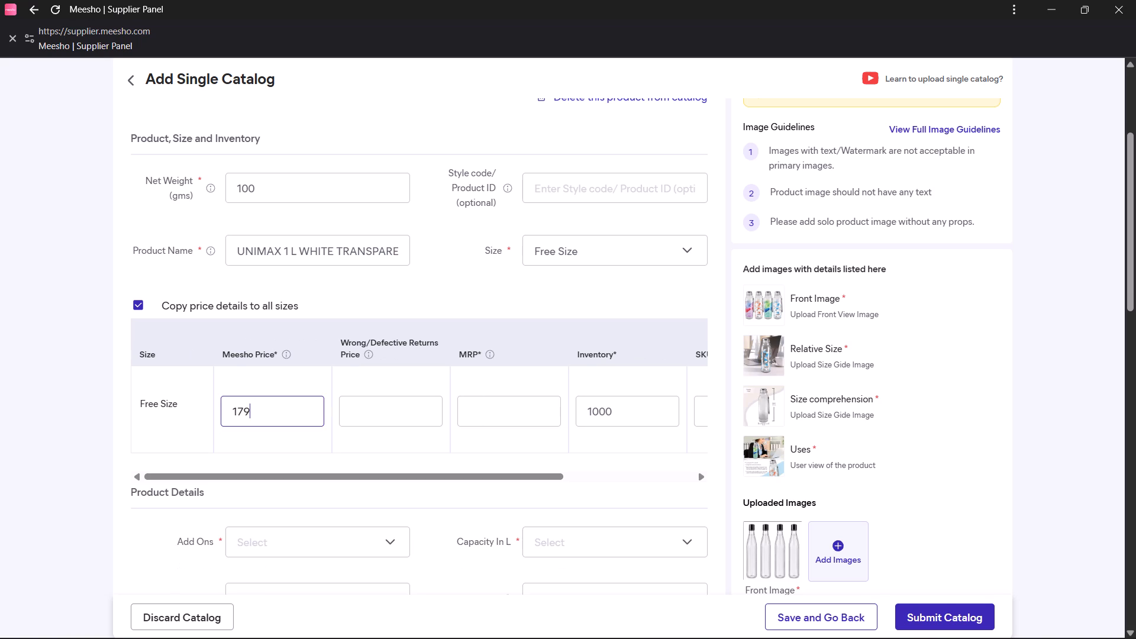
{"action": "left_click", "coordinate": [379, 408]}
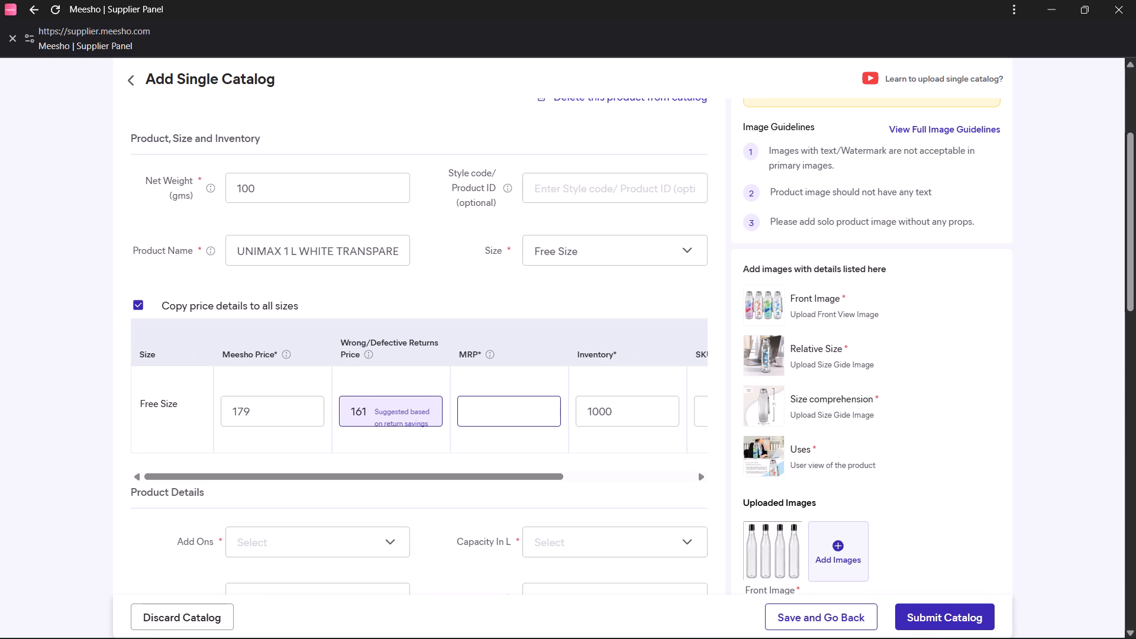
{"action": "left_click", "coordinate": [501, 421]}
{"action": "type", "text": "599"}
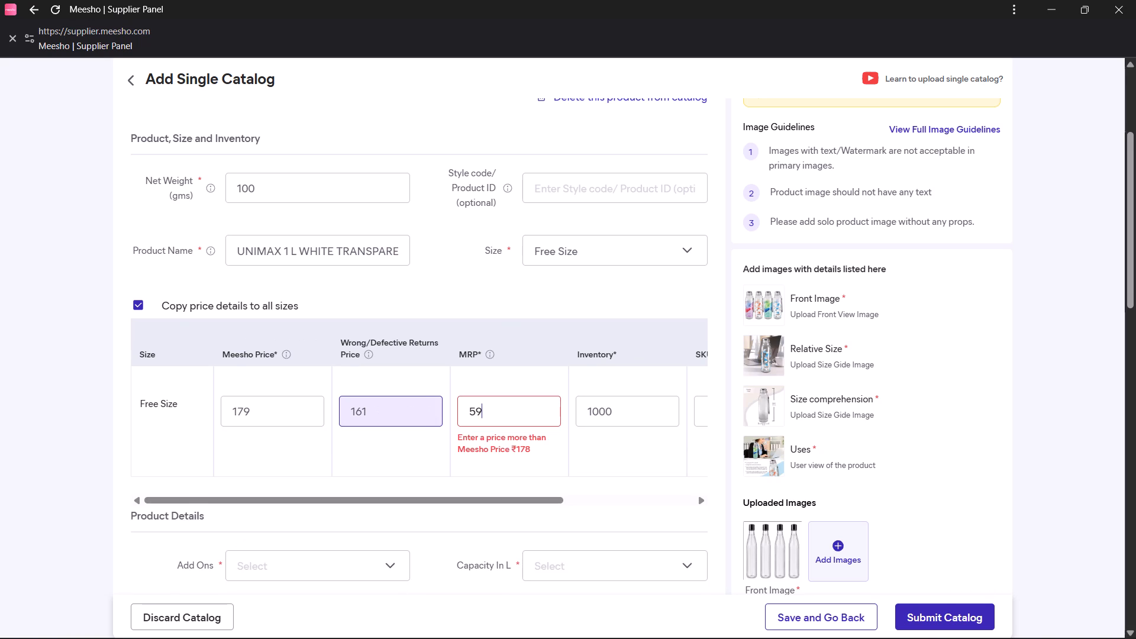
Fill Product 2's SKU ID with the saved entry B0T3L1LTR.
{"action": "scroll", "coordinate": [608, 414], "scroll_direction": "left", "scroll_amount": 2}
{"action": "left_click", "coordinate": [608, 414]}
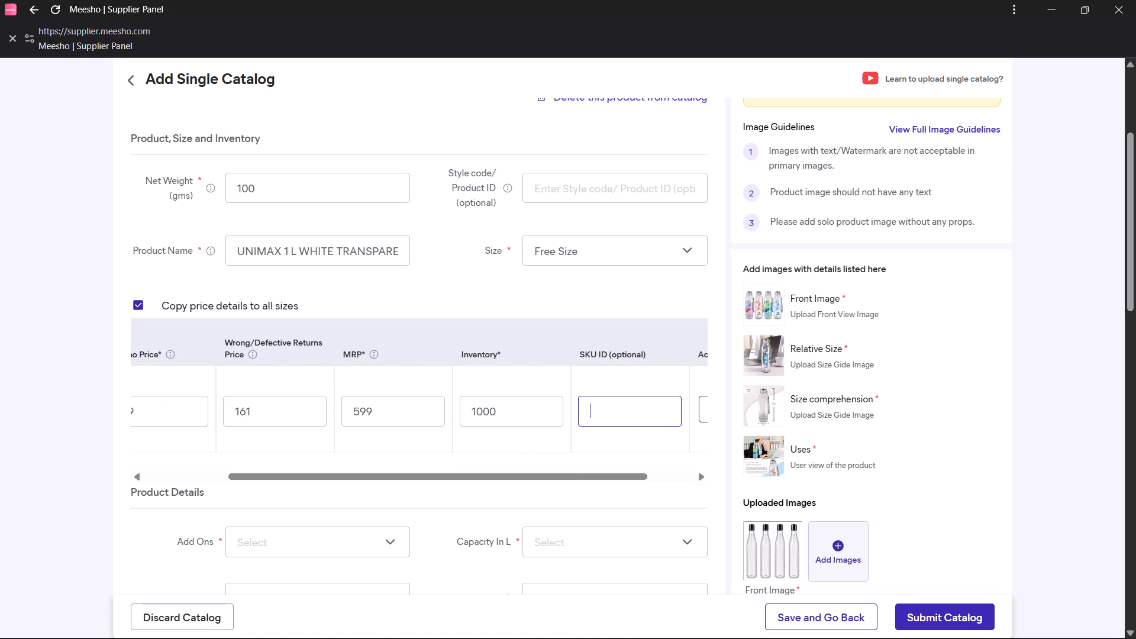
{"action": "left_click", "coordinate": [641, 483]}
{"action": "scroll", "coordinate": [645, 418], "scroll_direction": "left", "scroll_amount": 2}
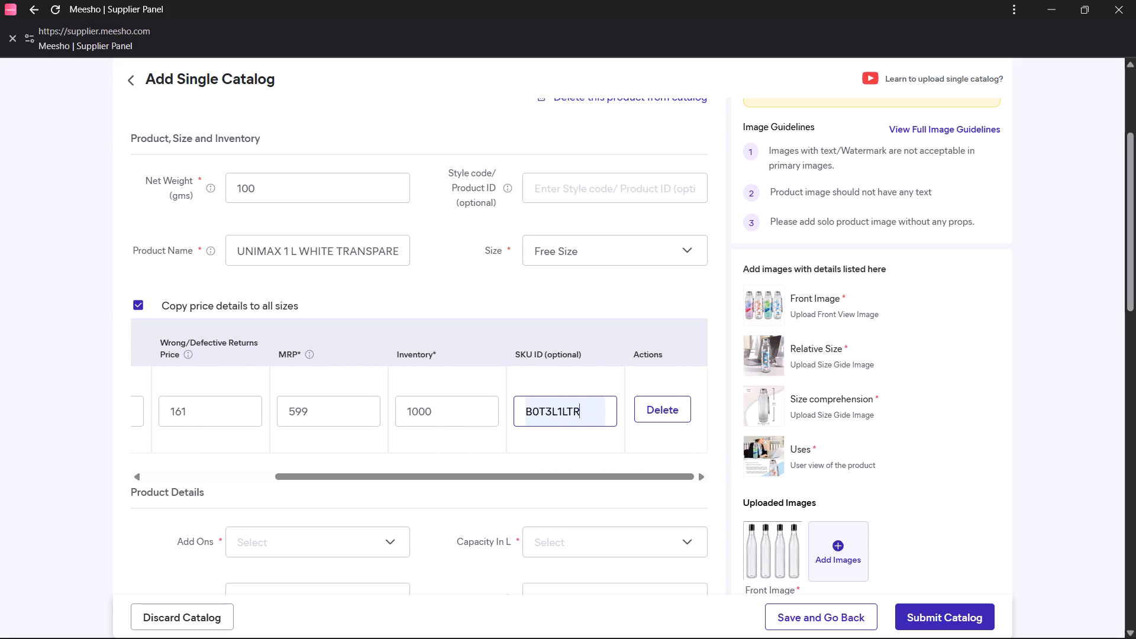
{"action": "scroll", "coordinate": [645, 418], "scroll_direction": "right", "scroll_amount": 3}
Fill Product 2's Style code/Product ID with the saved entry B0T3L1LTR.
{"action": "scroll", "coordinate": [645, 418], "scroll_direction": "down", "scroll_amount": 1}
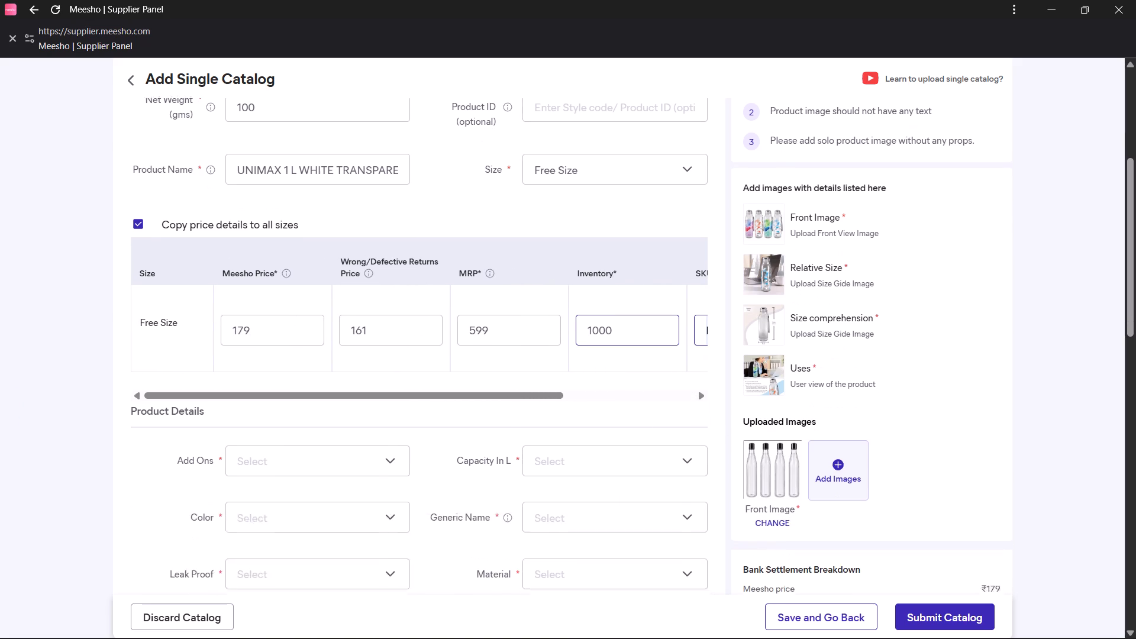
{"action": "scroll", "coordinate": [645, 418], "scroll_direction": "down", "scroll_amount": 1}
{"action": "scroll", "coordinate": [645, 418], "scroll_direction": "up", "scroll_amount": 4}
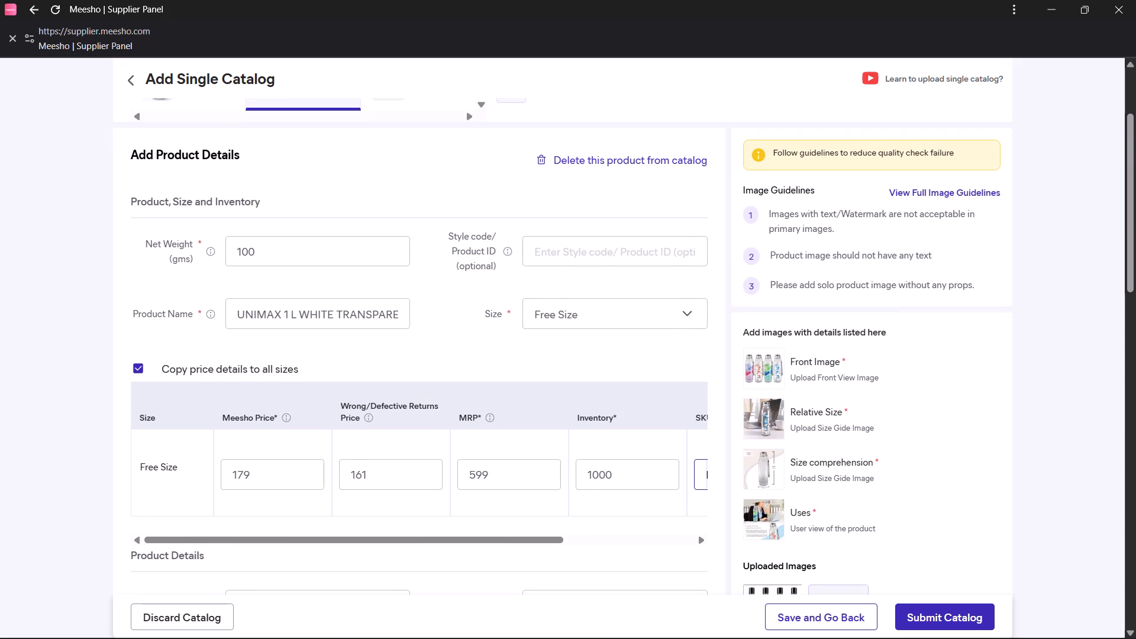
{"action": "scroll", "coordinate": [645, 418], "scroll_direction": "up", "scroll_amount": 1}
{"action": "left_click", "coordinate": [628, 394]}
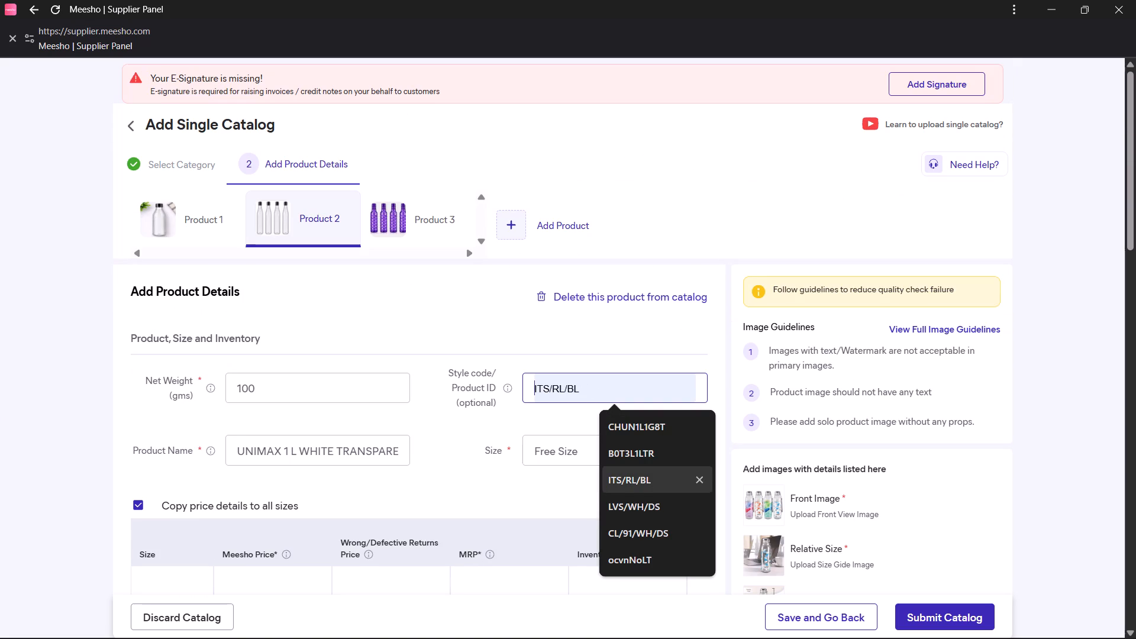
{"action": "left_click", "coordinate": [634, 460]}
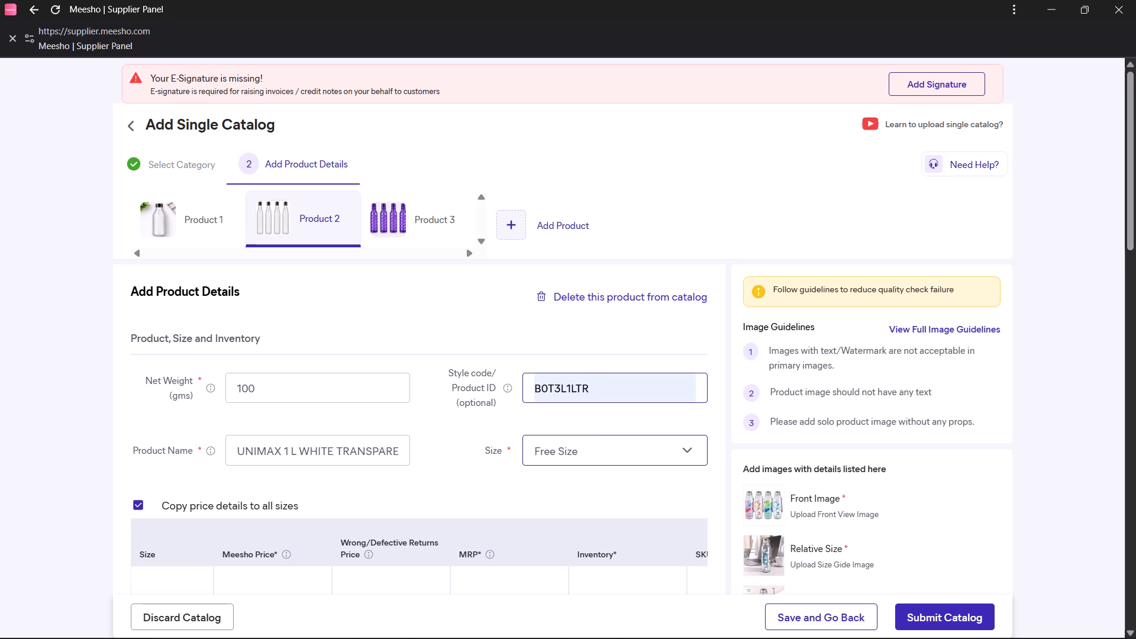
Change the pack count in Product 2's name so it reads UNIMAX 1 L WHITE TRANSPARENT BOTTEL PACK OF 4.
{"action": "scroll", "coordinate": [511, 457], "scroll_direction": "down", "scroll_amount": 2}
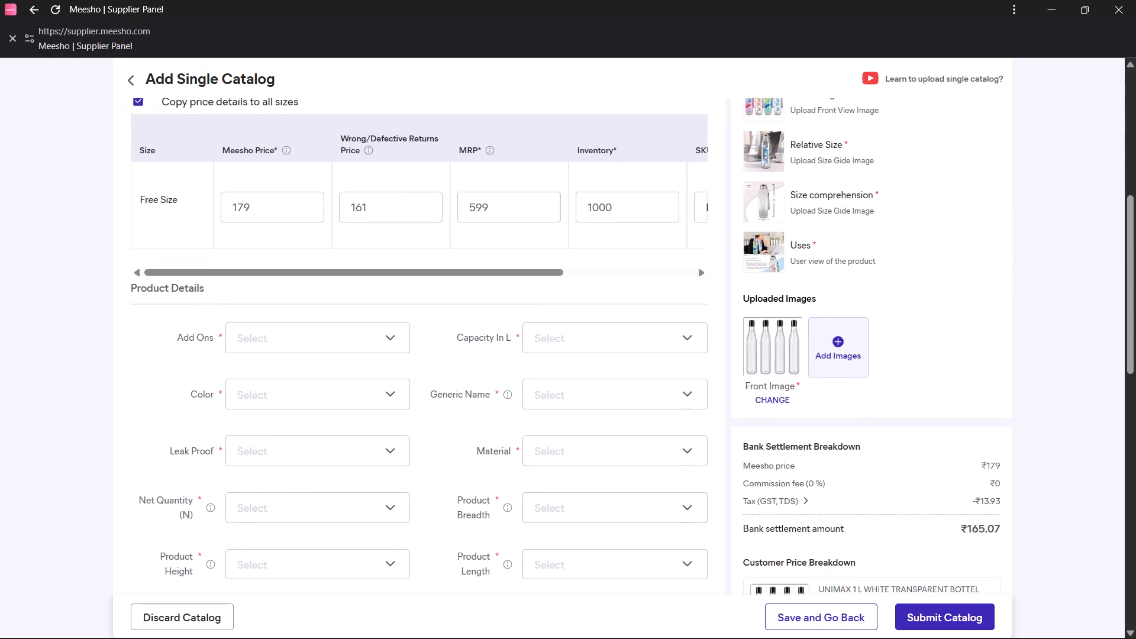
{"action": "scroll", "coordinate": [511, 457], "scroll_direction": "down", "scroll_amount": 1}
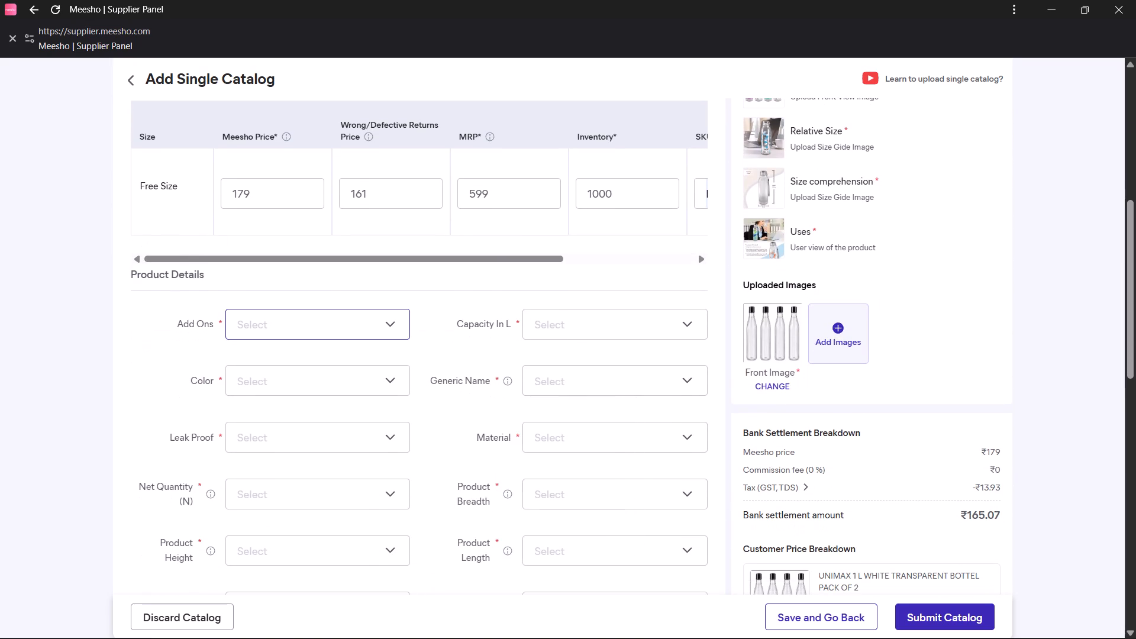
{"action": "scroll", "coordinate": [387, 334], "scroll_direction": "up", "scroll_amount": 5}
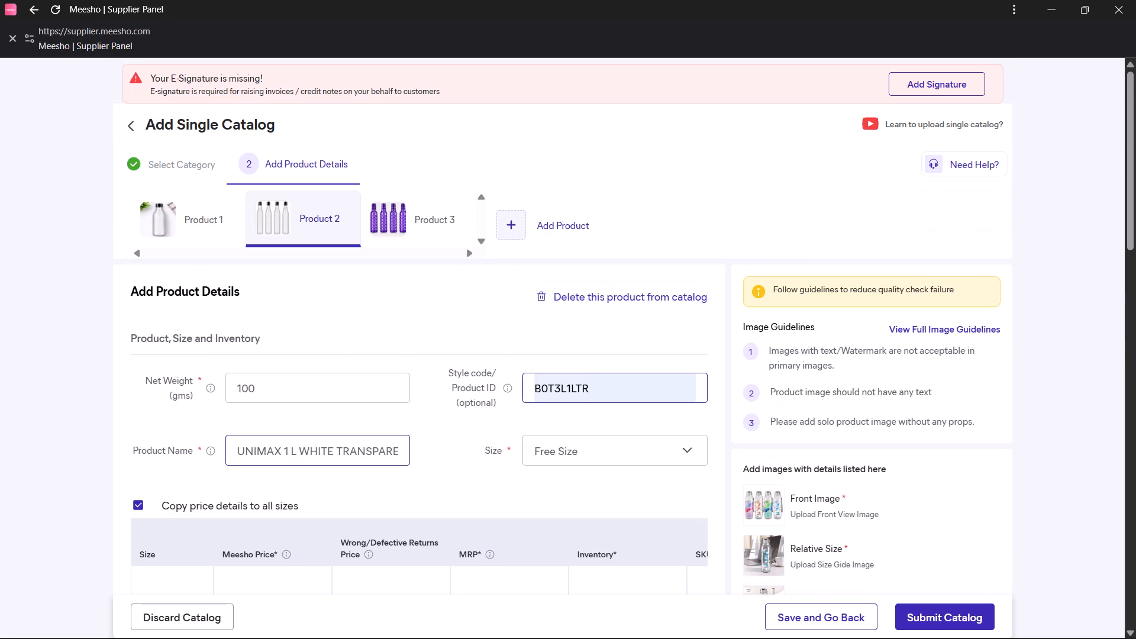
{"action": "left_click", "coordinate": [344, 444]}
{"action": "scroll", "coordinate": [347, 446], "scroll_direction": "left", "scroll_amount": 2}
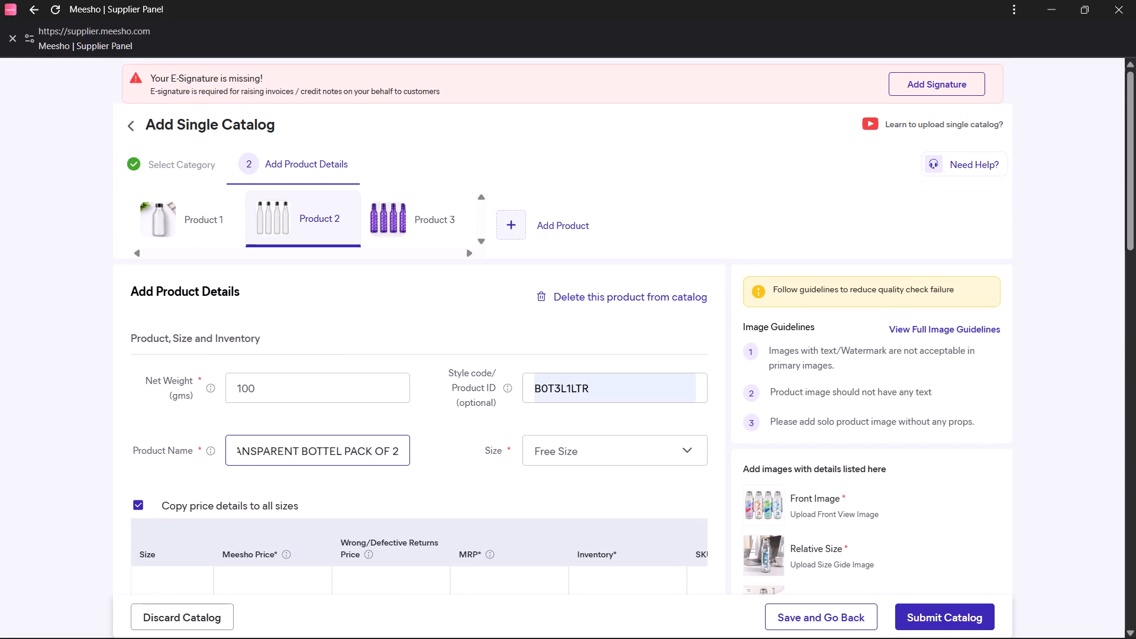
{"action": "left_click", "coordinate": [401, 454]}
{"action": "left_click", "coordinate": [401, 454]}
{"action": "scroll", "coordinate": [401, 454], "scroll_direction": "left", "scroll_amount": 2}
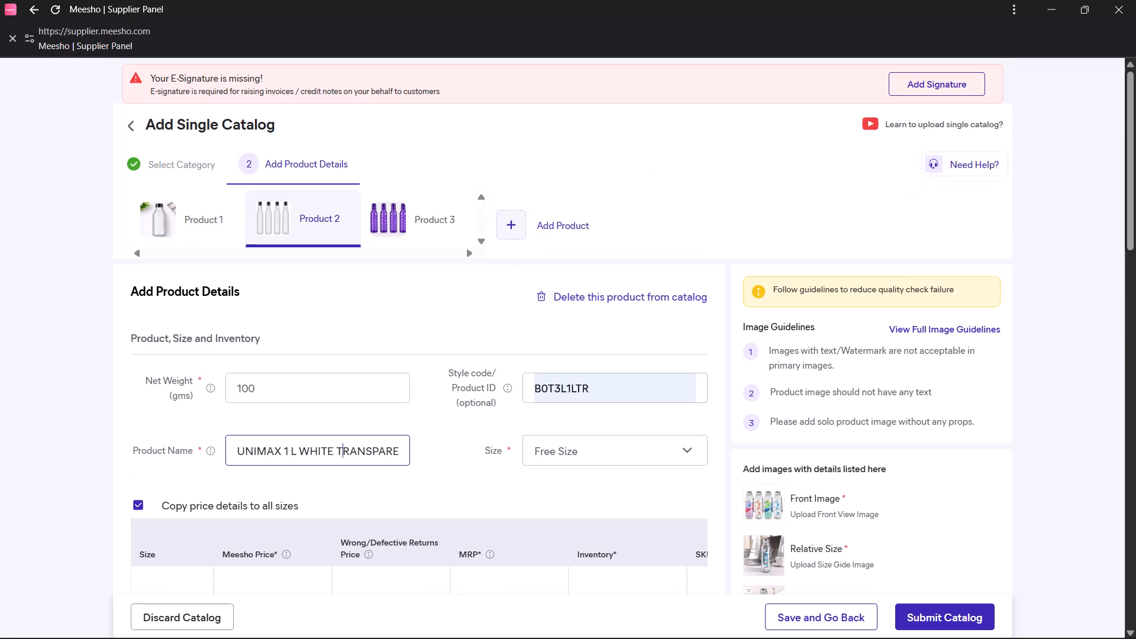
{"action": "scroll", "coordinate": [401, 454], "scroll_direction": "left", "scroll_amount": 5}
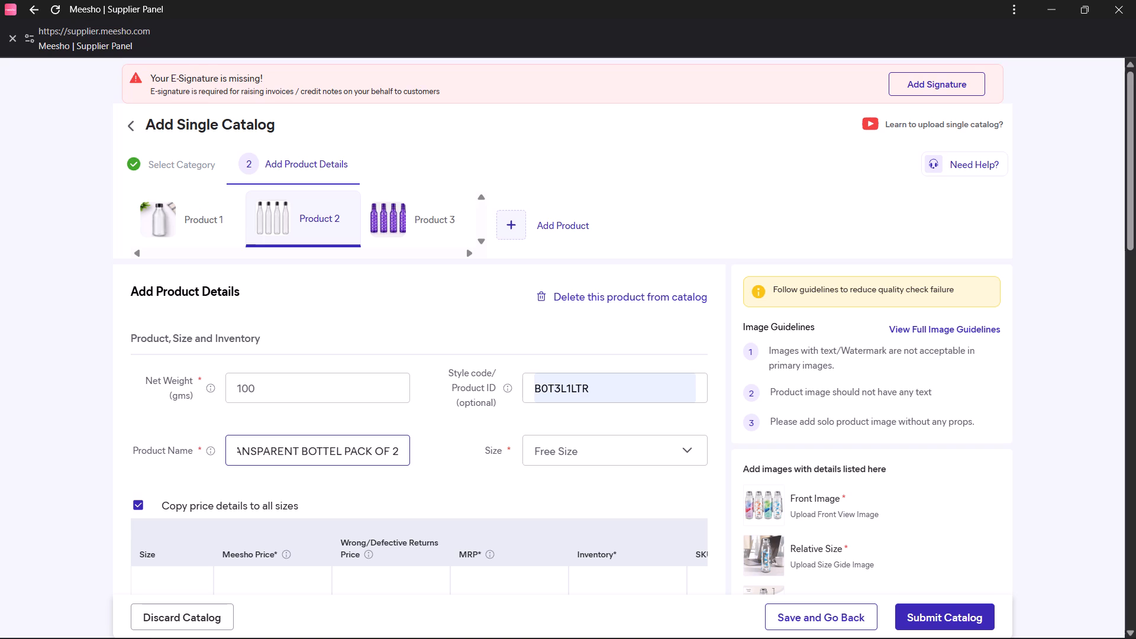
{"action": "left_click", "coordinate": [396, 447]}
{"action": "left_click", "coordinate": [396, 447]}
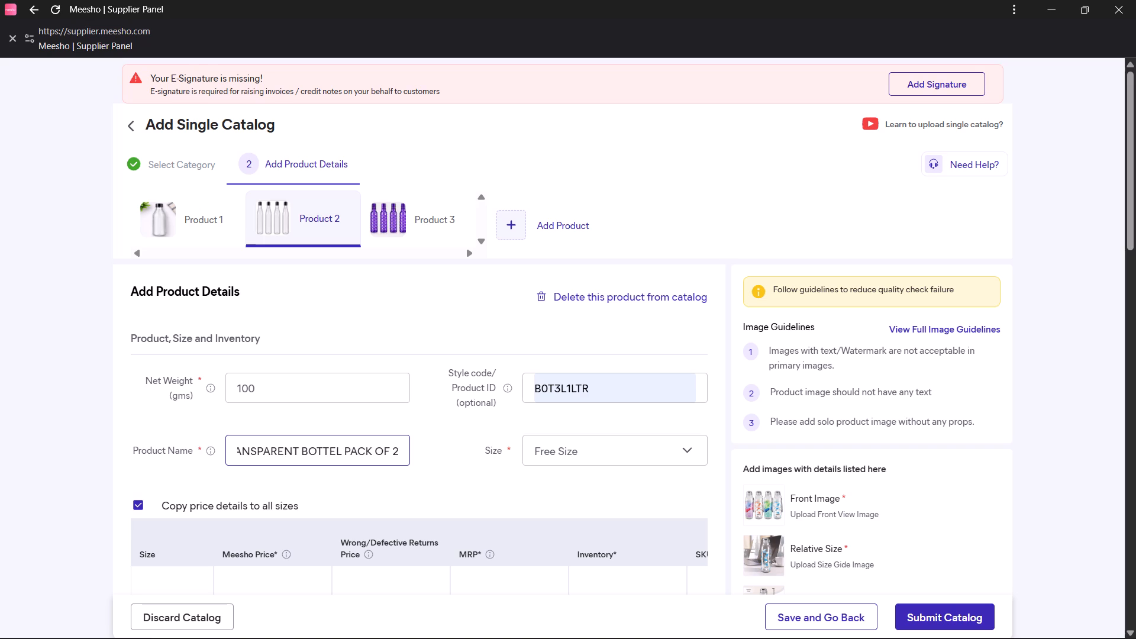
{"action": "left_click", "coordinate": [393, 448]}
{"action": "key", "text": "Right"}
{"action": "key", "text": "0"}
{"action": "key", "text": "0"}
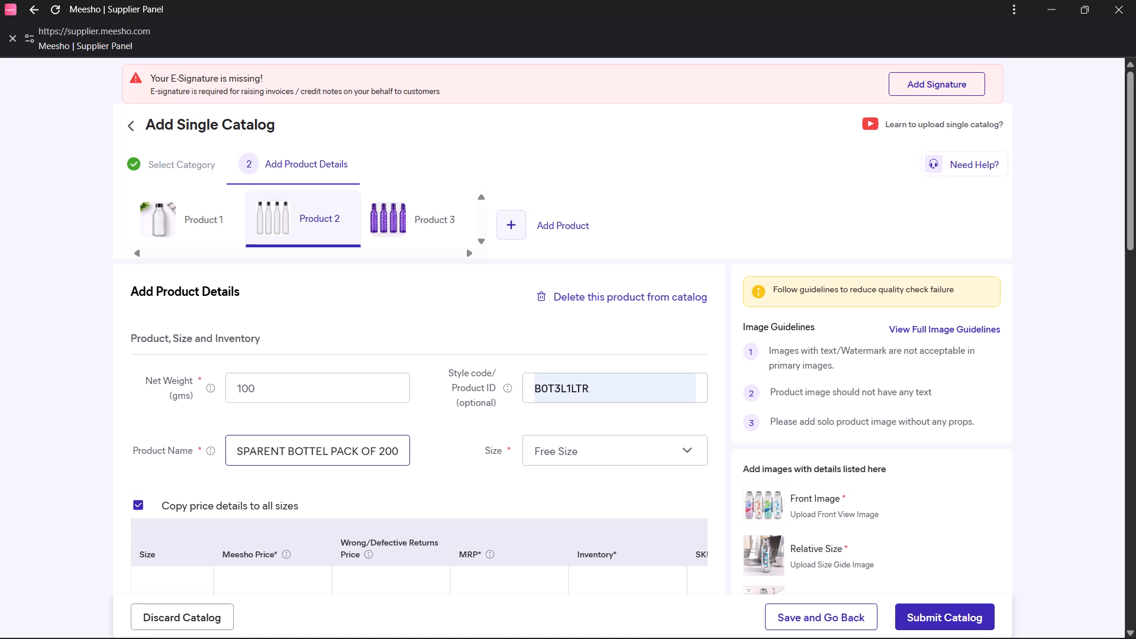
{"action": "key", "text": "BackSpace"}
{"action": "key", "text": "BackSpace"}
{"action": "key", "text": "BackSpace"}
{"action": "key", "text": "4"}
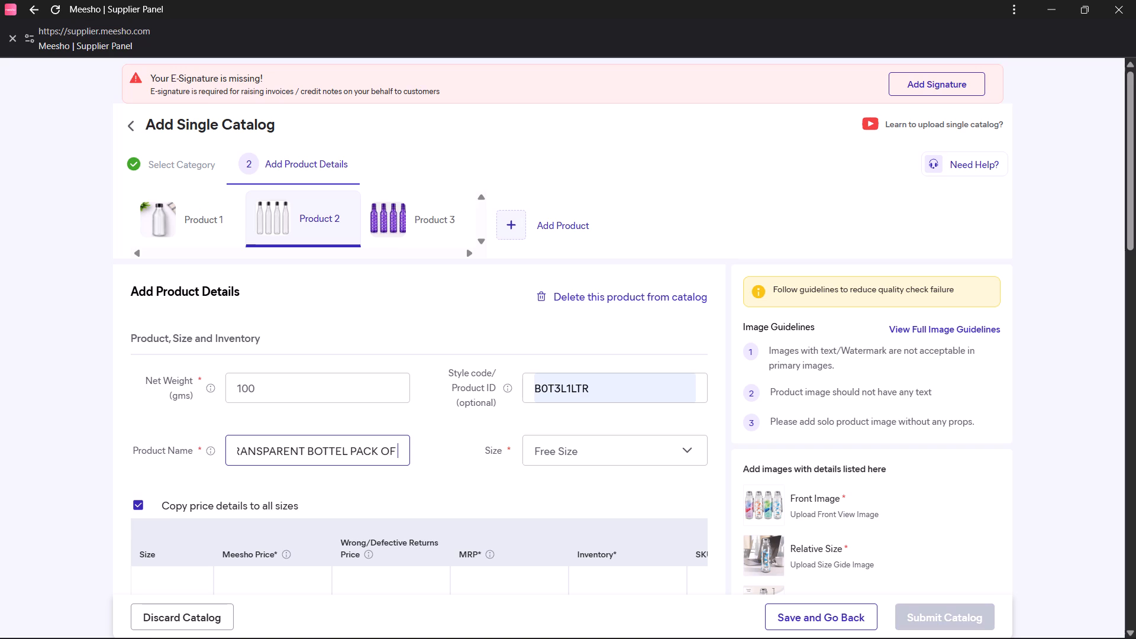
{"action": "left_click", "coordinate": [399, 335]}
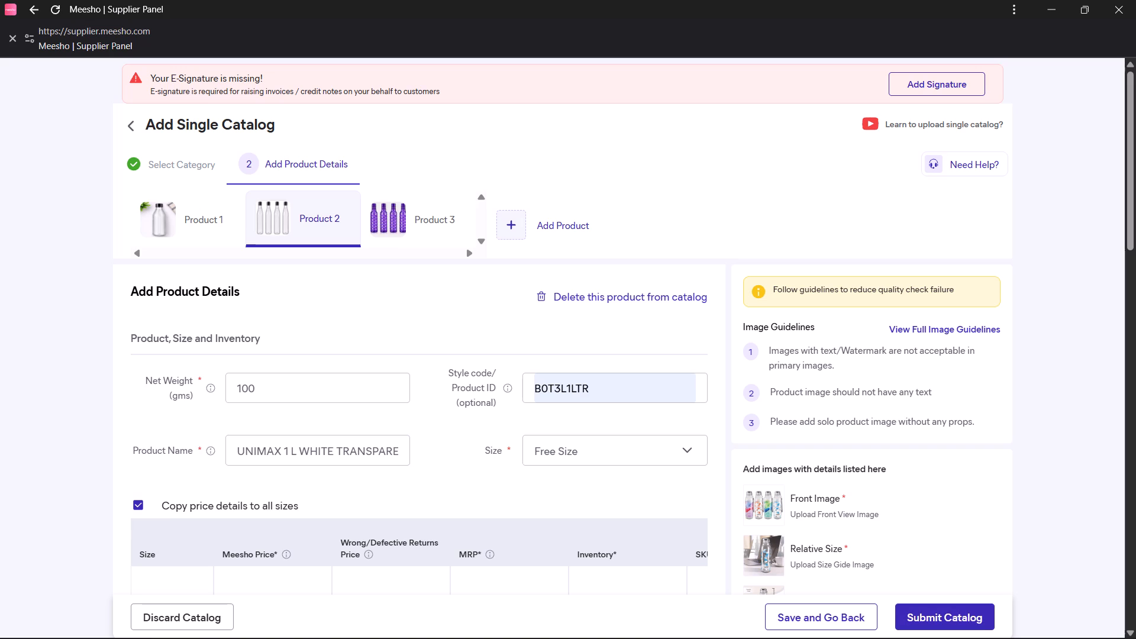
Set Product 2's Add Ons to Bottle and Jugs and its Capacity In L to 1.
{"action": "scroll", "coordinate": [399, 335], "scroll_direction": "up", "scroll_amount": 1}
{"action": "scroll", "coordinate": [399, 335], "scroll_direction": "down", "scroll_amount": 2}
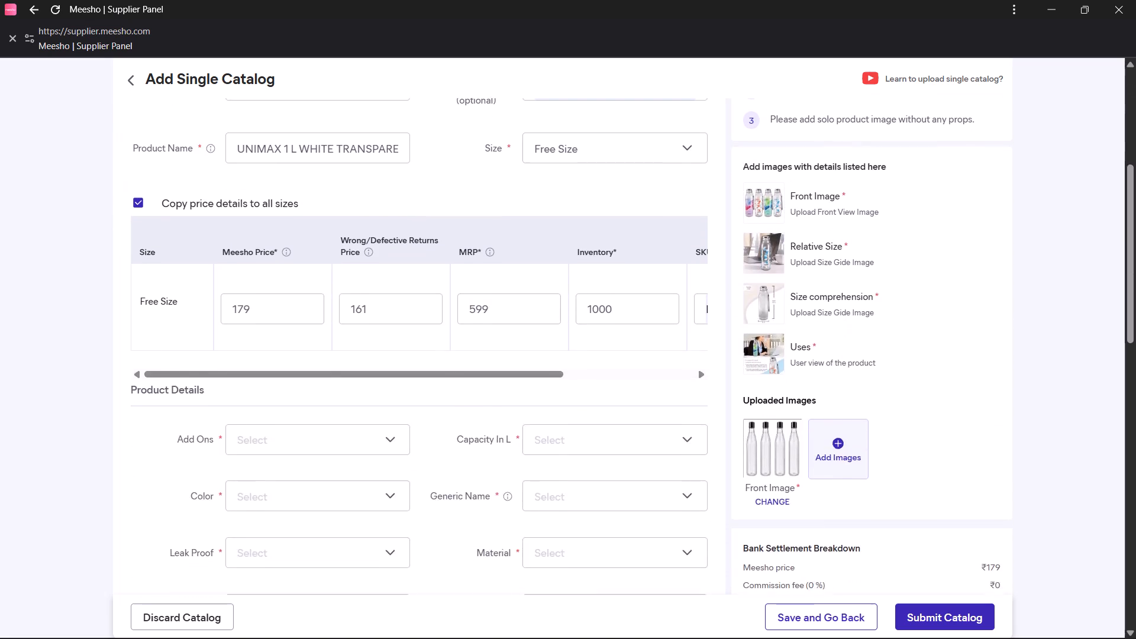
{"action": "scroll", "coordinate": [399, 335], "scroll_direction": "down", "scroll_amount": 1}
{"action": "left_click", "coordinate": [390, 206]}
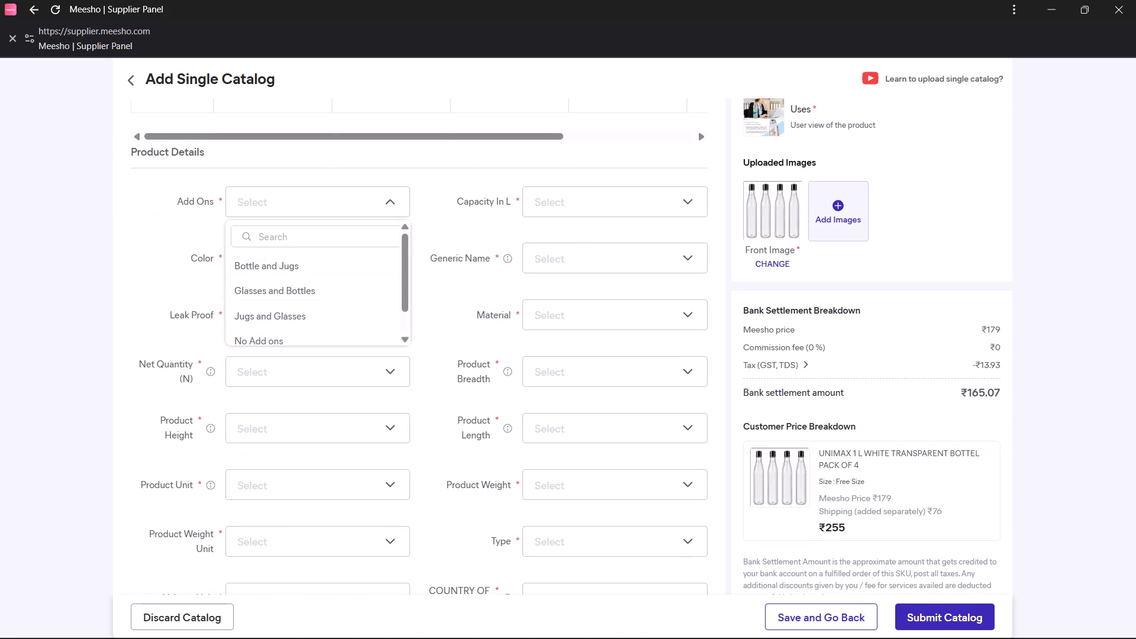
{"action": "left_click", "coordinate": [353, 269]}
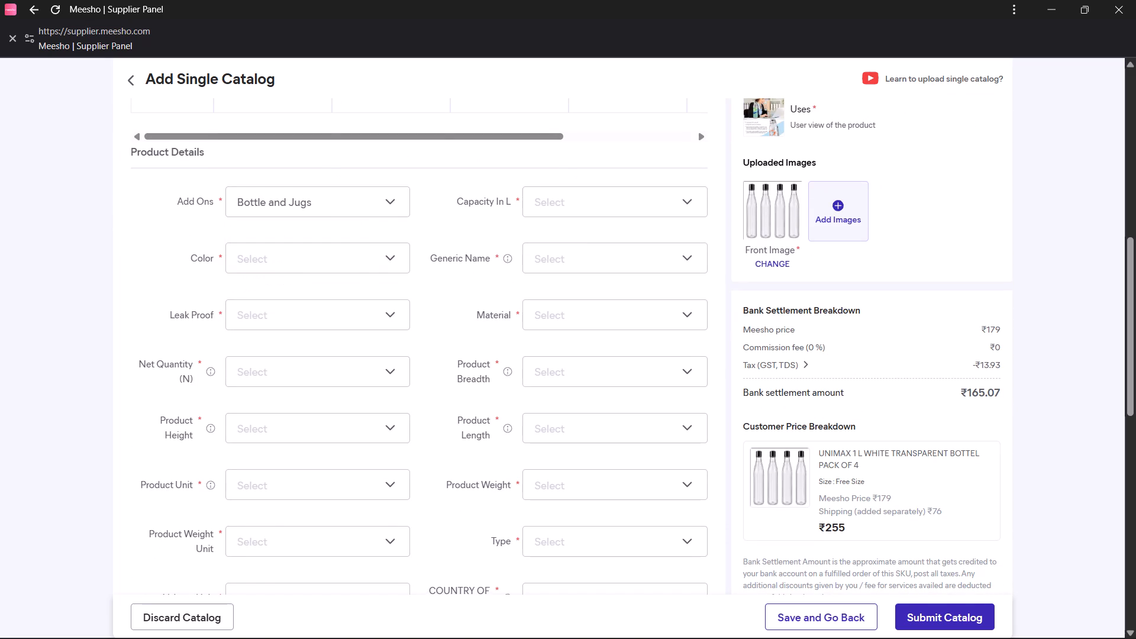
{"action": "left_click", "coordinate": [579, 209]}
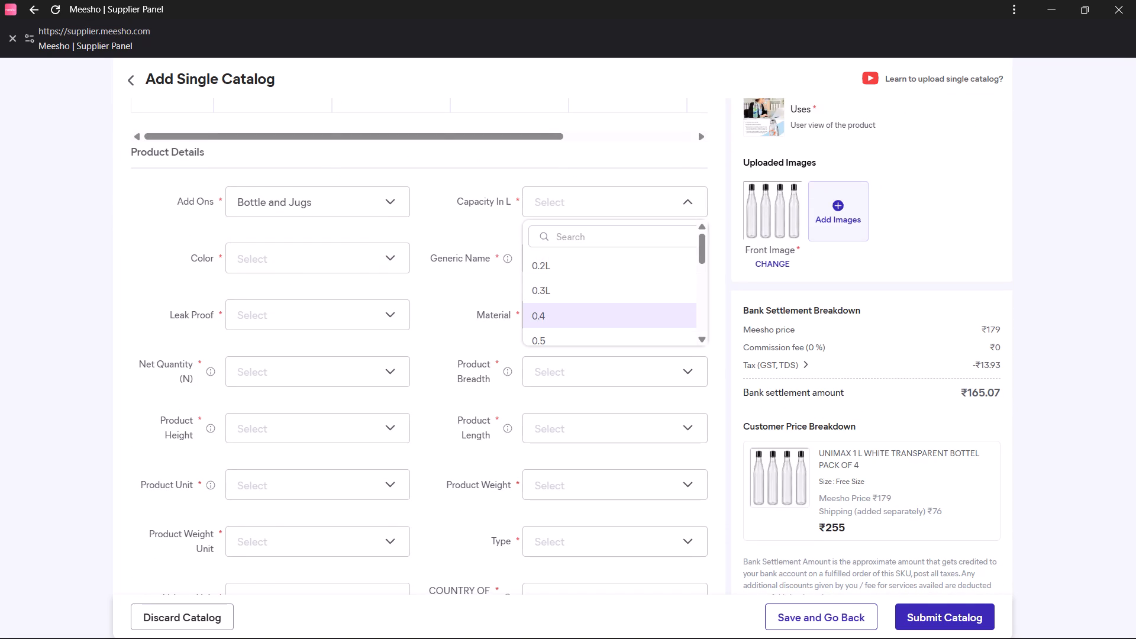
{"action": "scroll", "coordinate": [556, 303], "scroll_direction": "down", "scroll_amount": 2}
{"action": "left_click", "coordinate": [556, 303]}
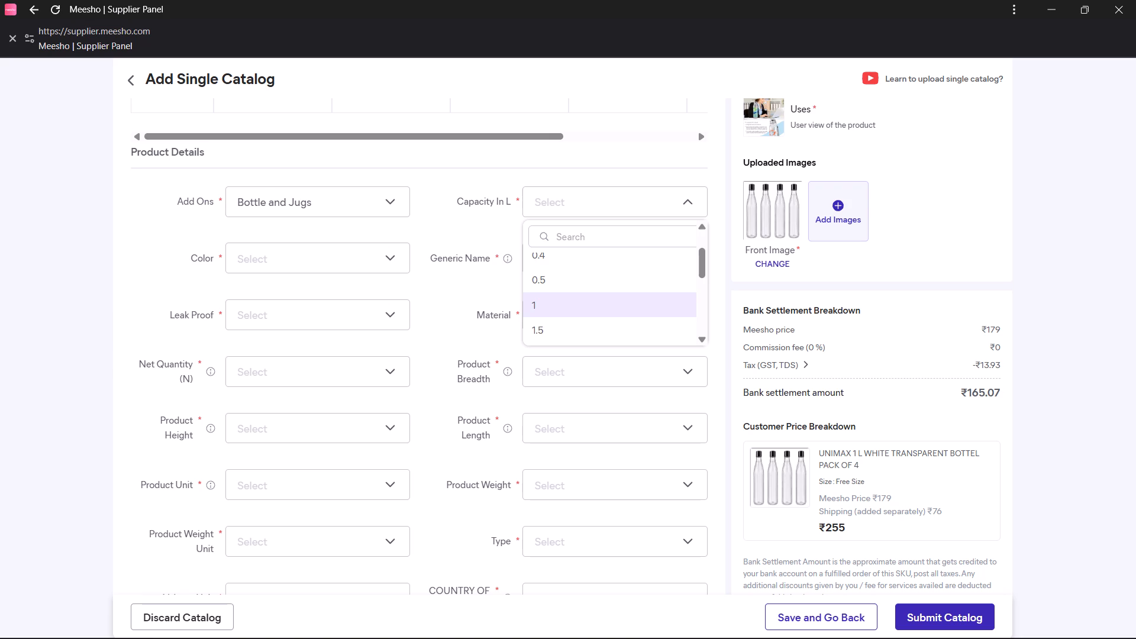
{"action": "left_click", "coordinate": [556, 303]}
Set Product 2's Color to Clear.
{"action": "left_click", "coordinate": [383, 257]}
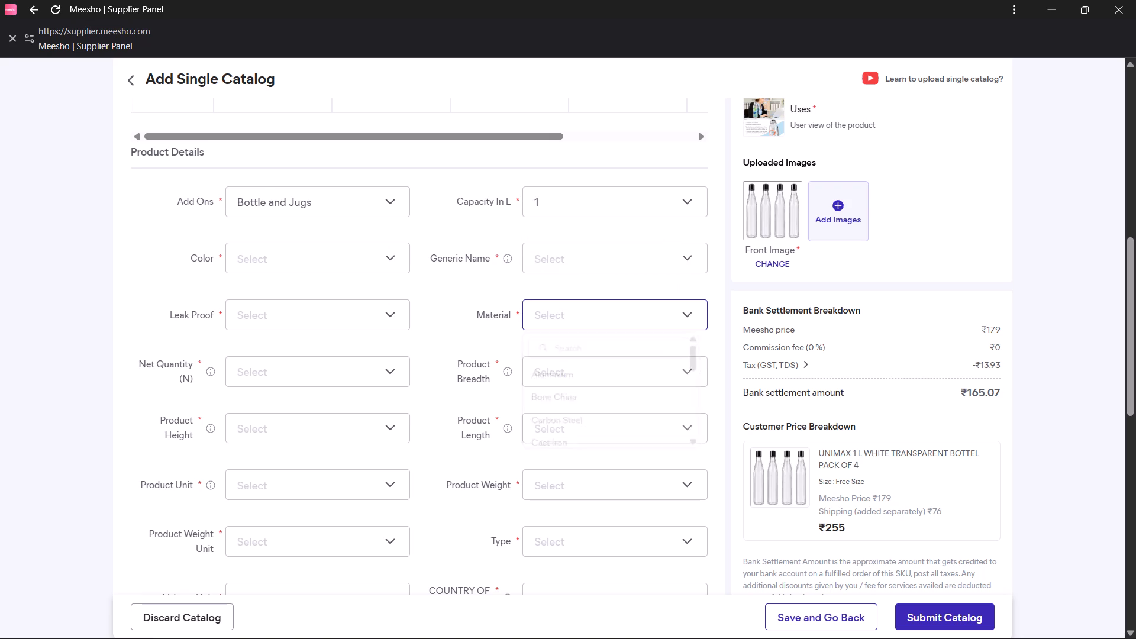
{"action": "left_click", "coordinate": [383, 257]}
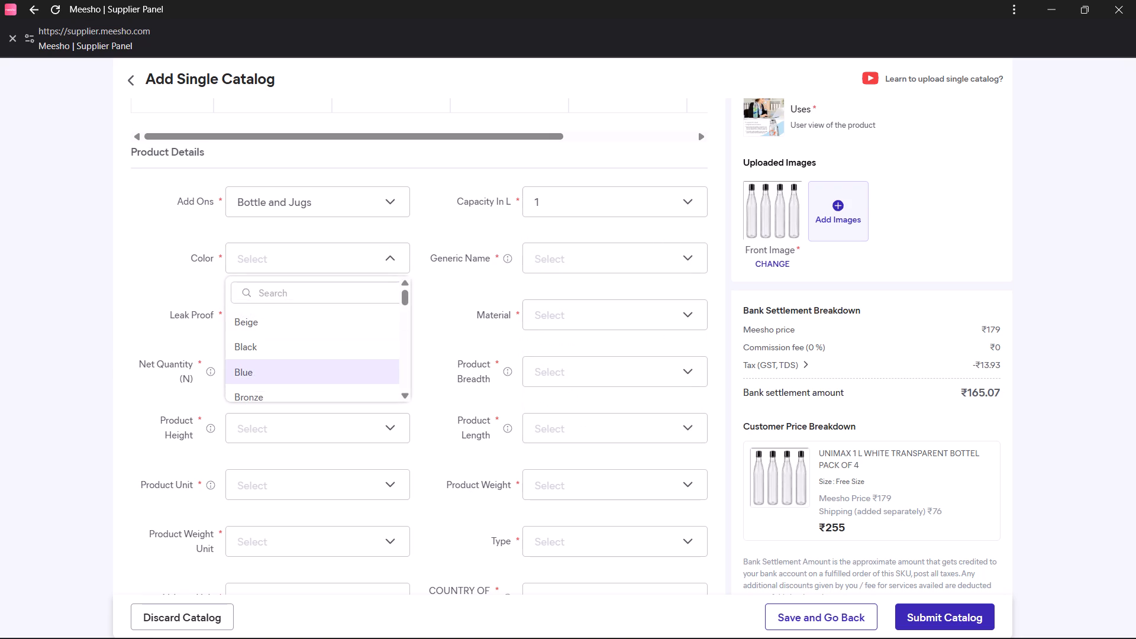
{"action": "scroll", "coordinate": [277, 377], "scroll_direction": "down", "scroll_amount": 1}
{"action": "left_click", "coordinate": [274, 387]}
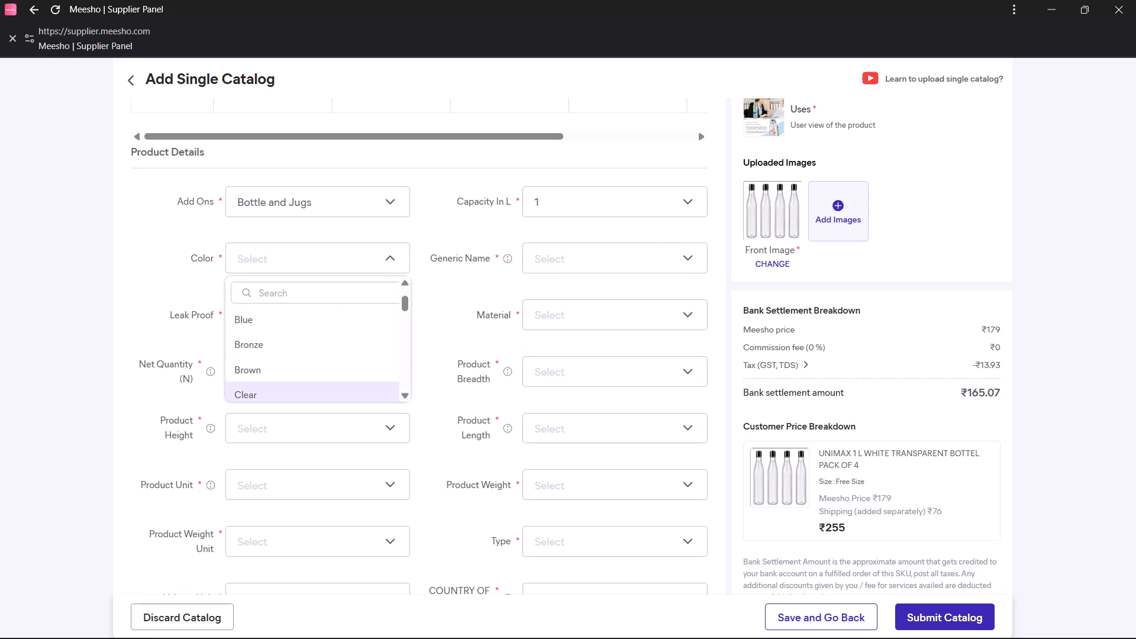
Set Product 2's Generic Name to Water Bottles and its Leak Proof value to Yes.
{"action": "left_click", "coordinate": [559, 268]}
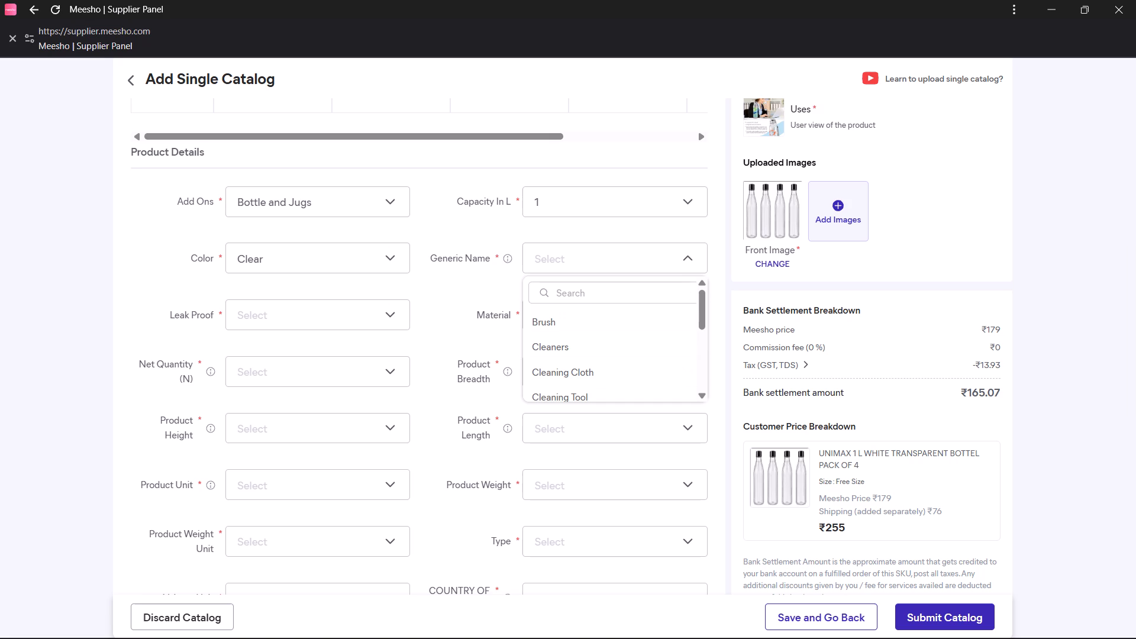
{"action": "scroll", "coordinate": [573, 368], "scroll_direction": "down", "scroll_amount": 3}
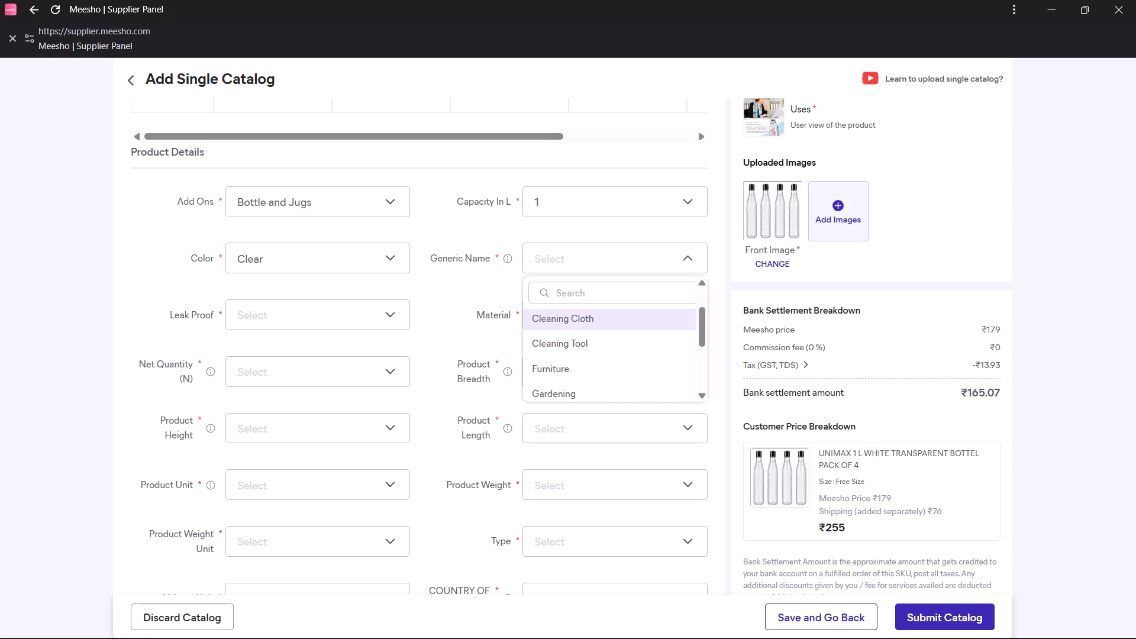
{"action": "scroll", "coordinate": [573, 368], "scroll_direction": "down", "scroll_amount": 3}
{"action": "left_click", "coordinate": [570, 398]}
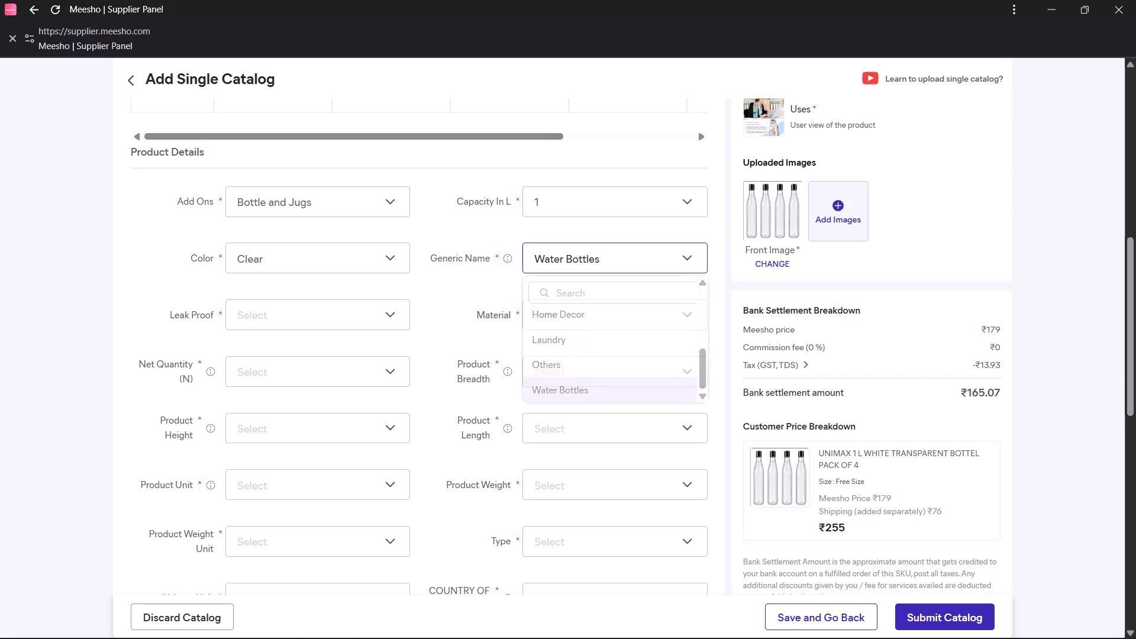
{"action": "left_click", "coordinate": [333, 324]}
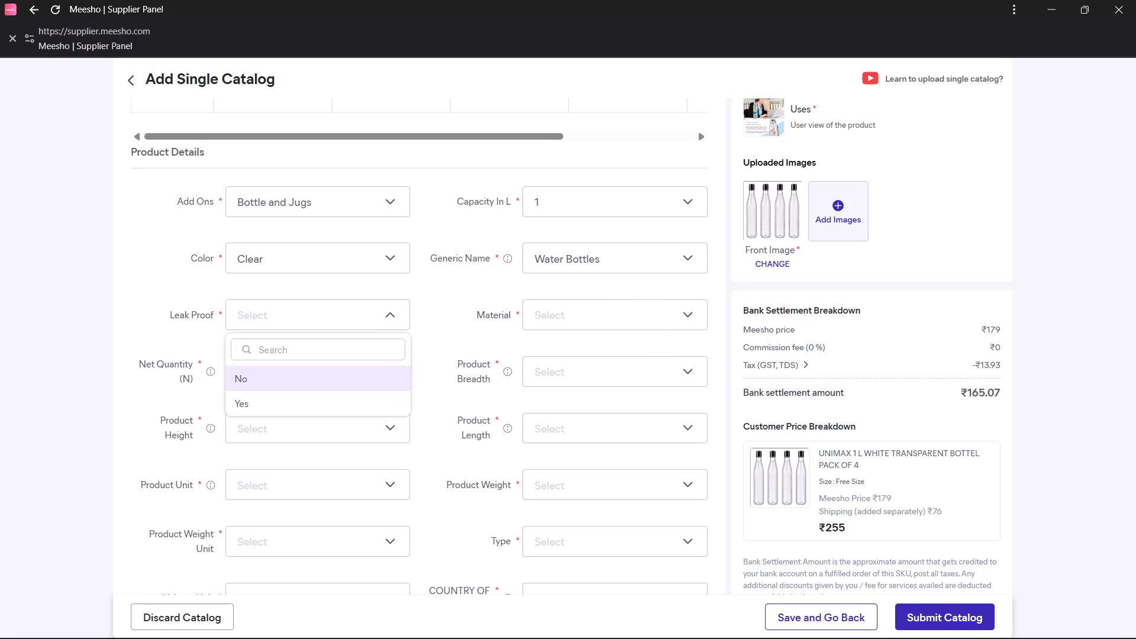
{"action": "left_click", "coordinate": [307, 402]}
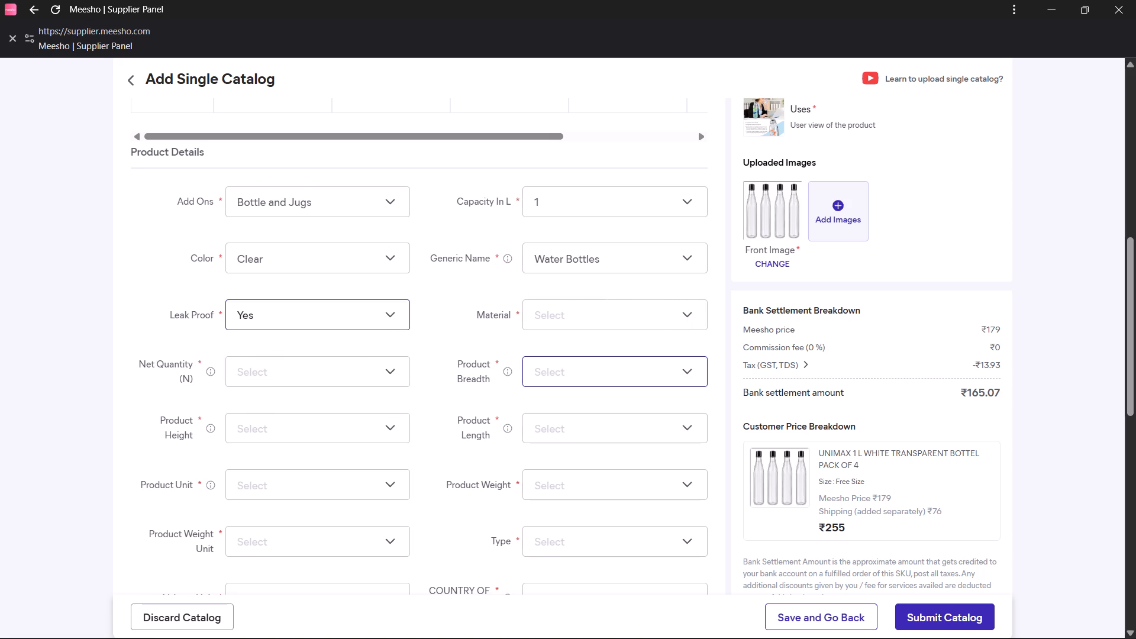
Set Product 2's Material to Plastic.
{"action": "left_click", "coordinate": [605, 324]}
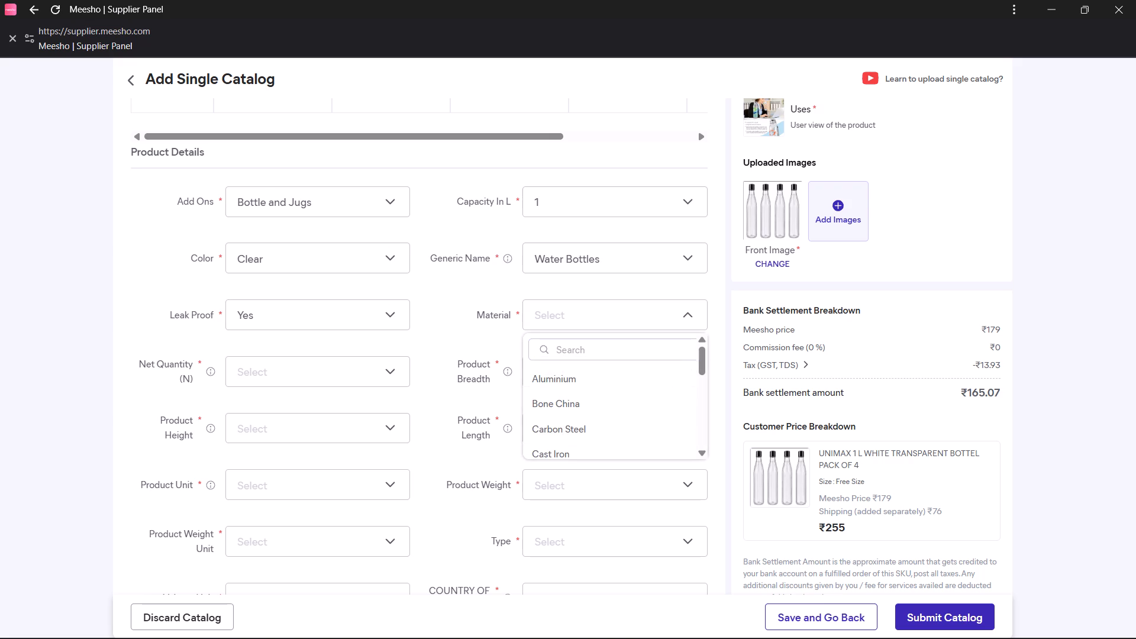
{"action": "scroll", "coordinate": [563, 390], "scroll_direction": "down", "scroll_amount": 6}
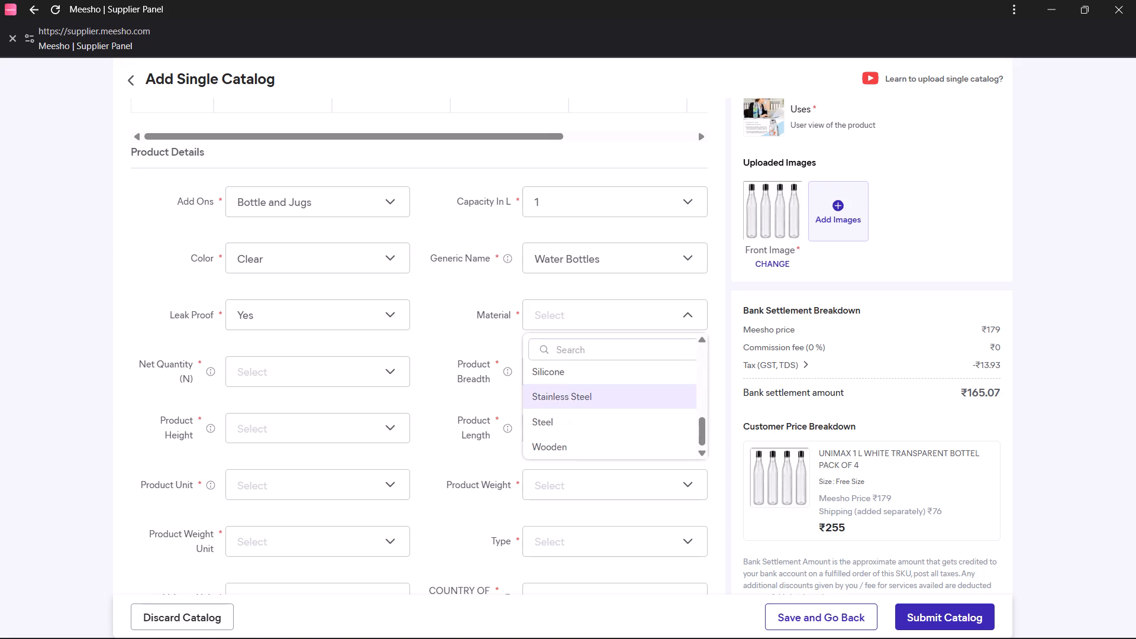
{"action": "scroll", "coordinate": [563, 390], "scroll_direction": "down", "scroll_amount": 1}
{"action": "scroll", "coordinate": [563, 390], "scroll_direction": "up", "scroll_amount": 1}
{"action": "left_click", "coordinate": [557, 400]}
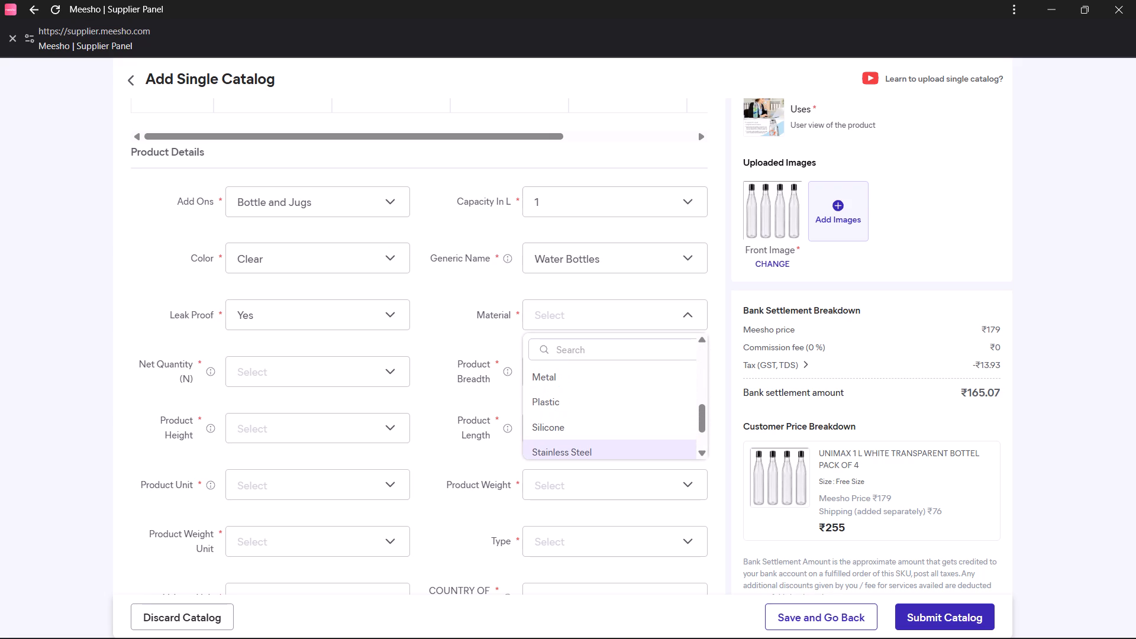
Set Product 2's Net Quantity (N) to Pack Of 4.
{"action": "left_click", "coordinate": [372, 379]}
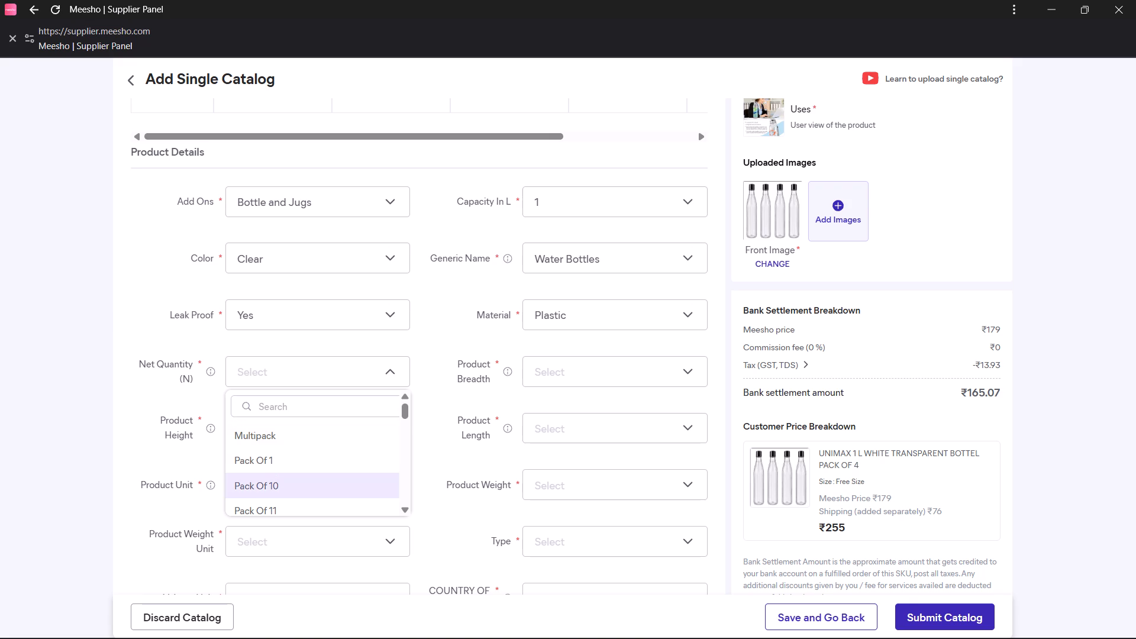
{"action": "scroll", "coordinate": [325, 493], "scroll_direction": "down", "scroll_amount": 1}
{"action": "left_click", "coordinate": [309, 407]}
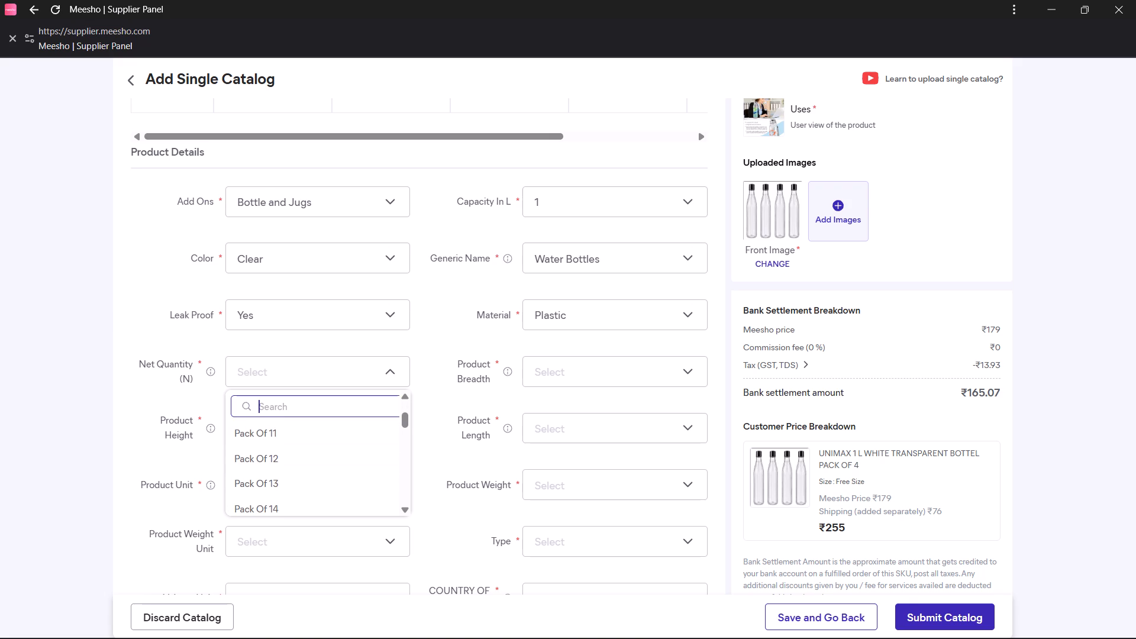
{"action": "key", "text": "4"}
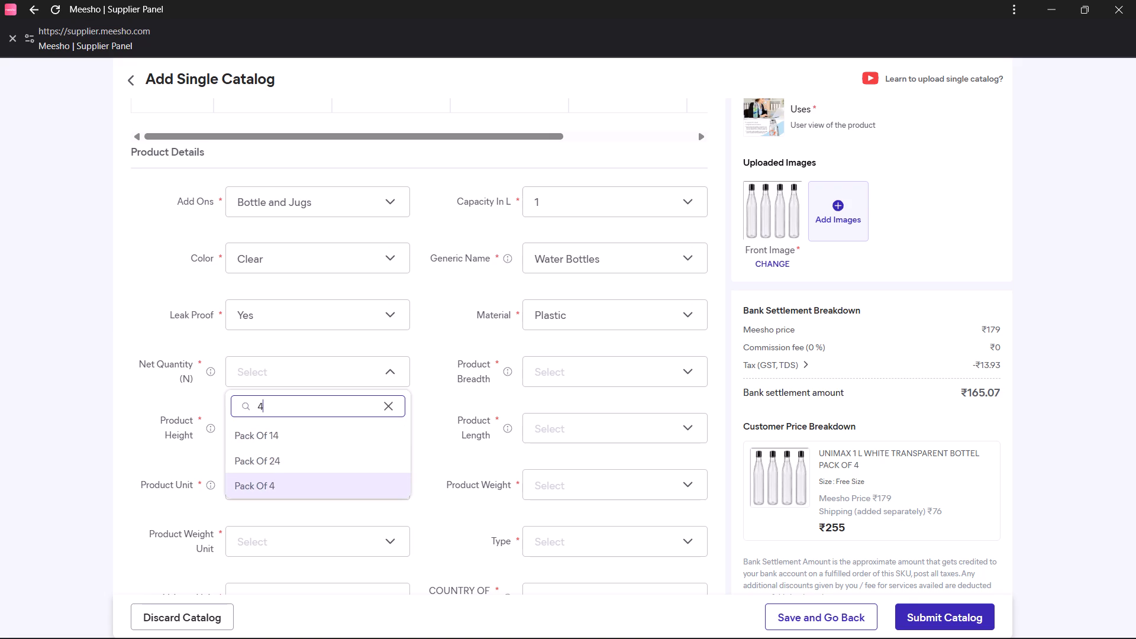
{"action": "left_click", "coordinate": [279, 477]}
Set Product 2's dimensions to breadth 1, height 10 and length 1.5, with Cm as the product unit.
{"action": "left_click", "coordinate": [616, 379]}
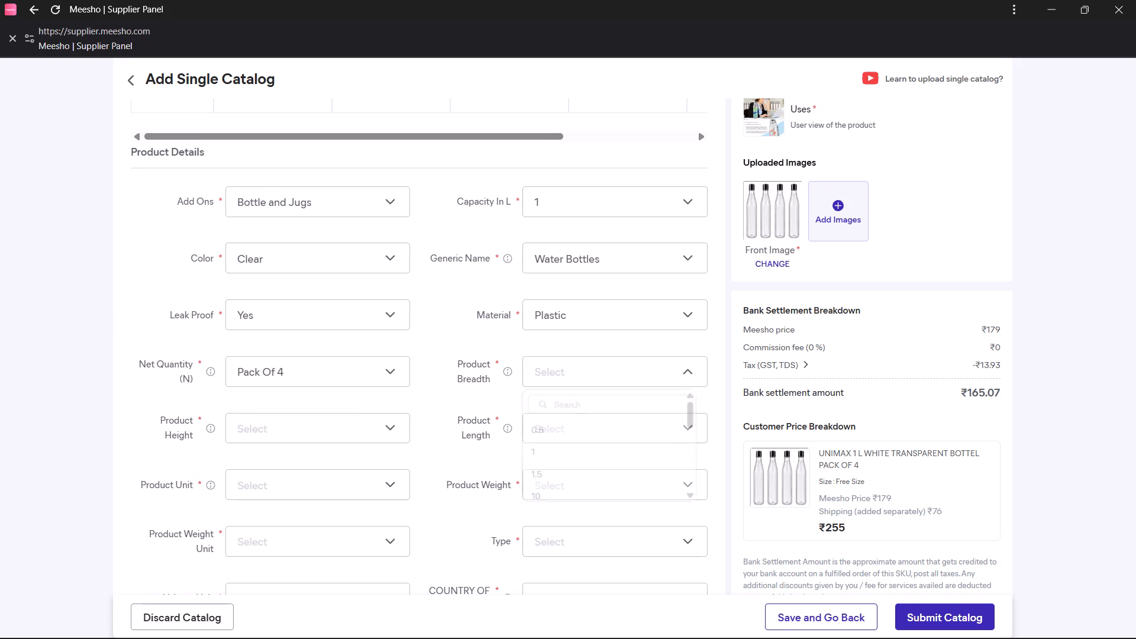
{"action": "left_click", "coordinate": [550, 455]}
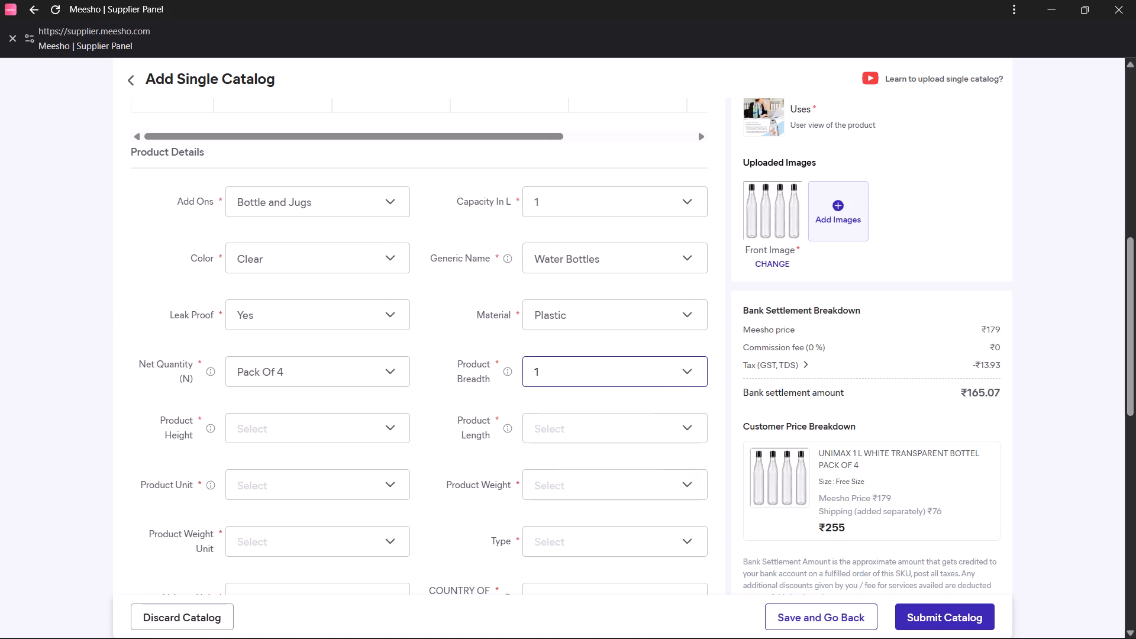
{"action": "left_click", "coordinate": [351, 411]}
{"action": "left_click", "coordinate": [355, 414]}
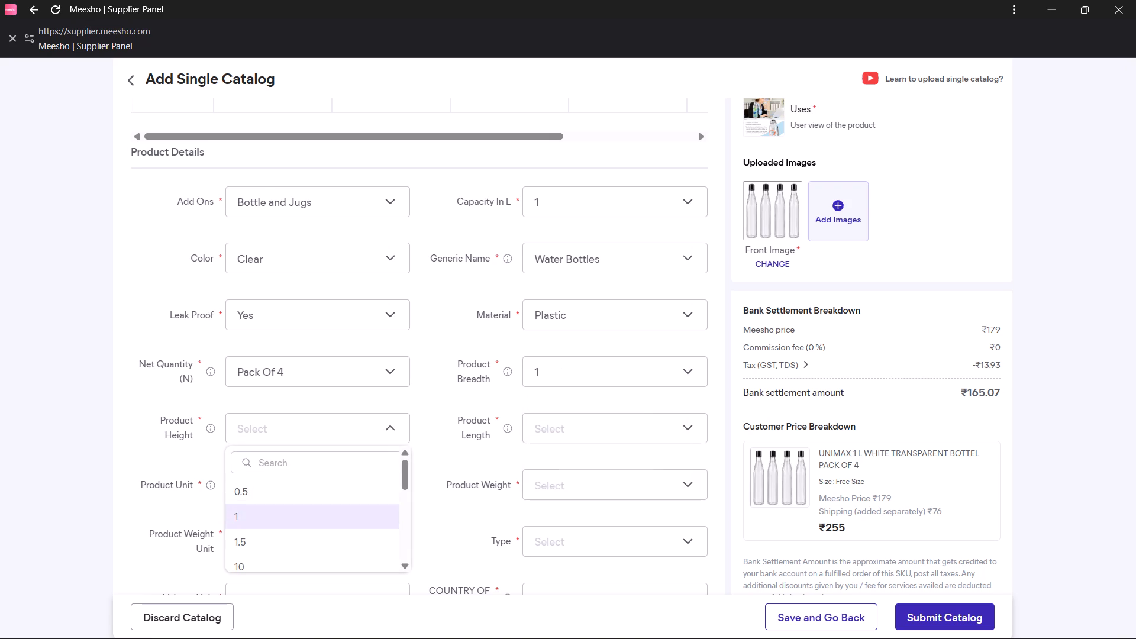
{"action": "left_click", "coordinate": [318, 555]}
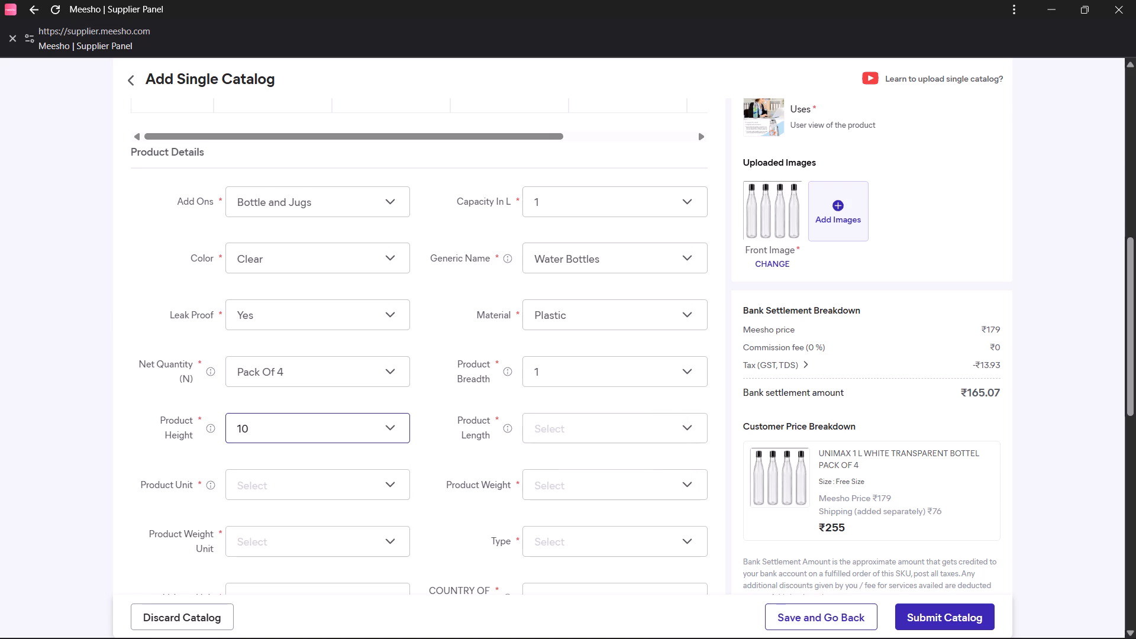
{"action": "left_click", "coordinate": [627, 419]}
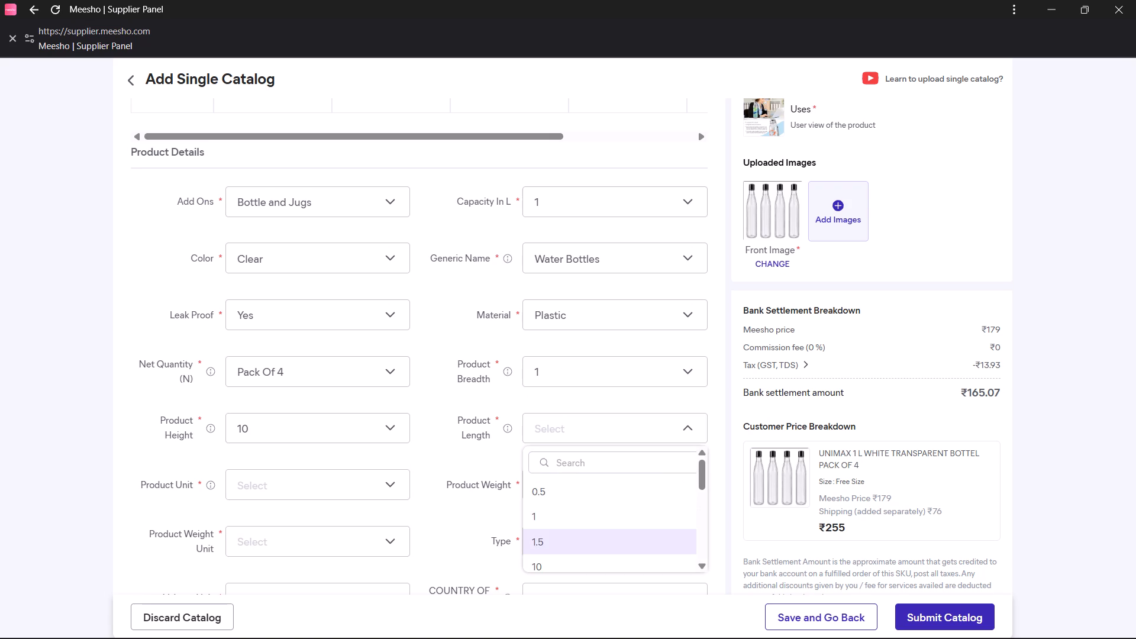
{"action": "left_click", "coordinate": [546, 550]}
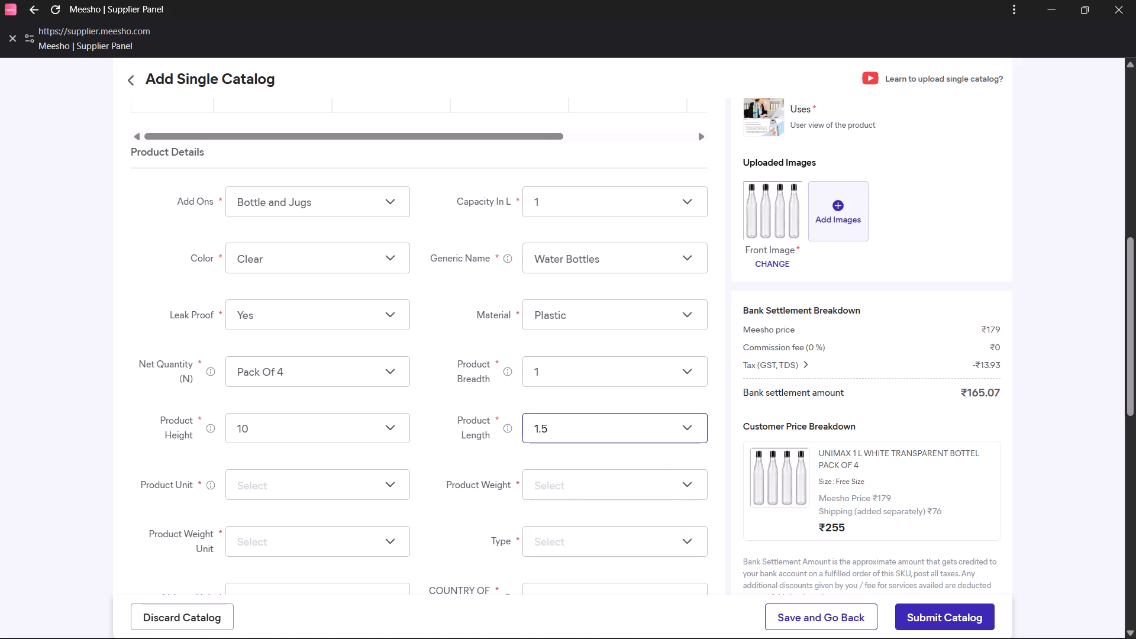
{"action": "left_click", "coordinate": [377, 502]}
{"action": "left_click", "coordinate": [377, 490]}
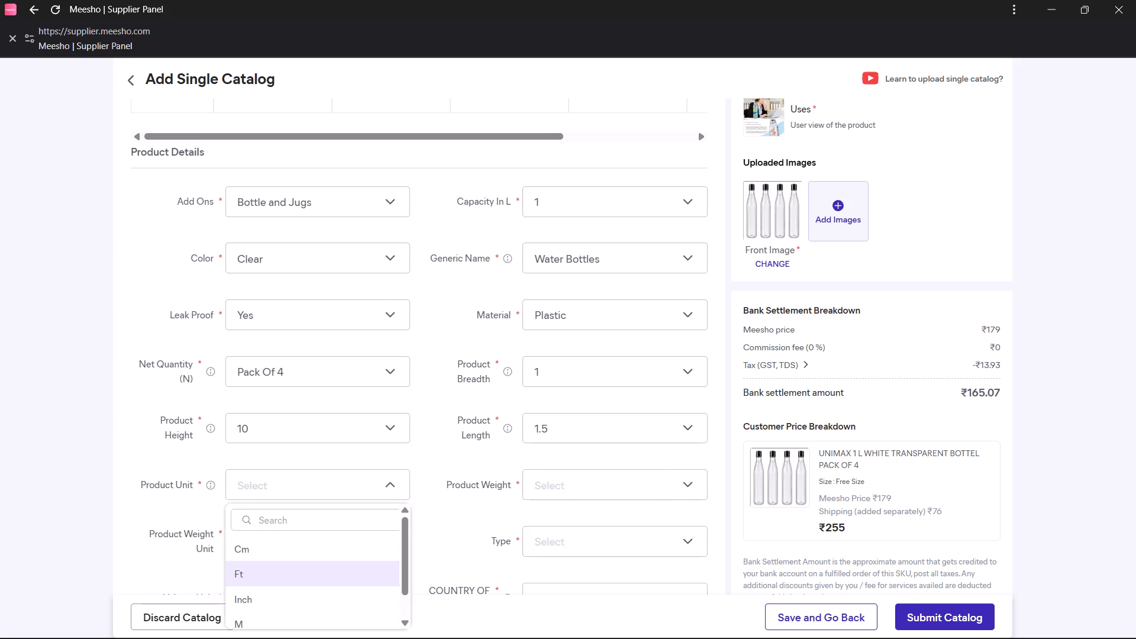
{"action": "left_click", "coordinate": [351, 551]}
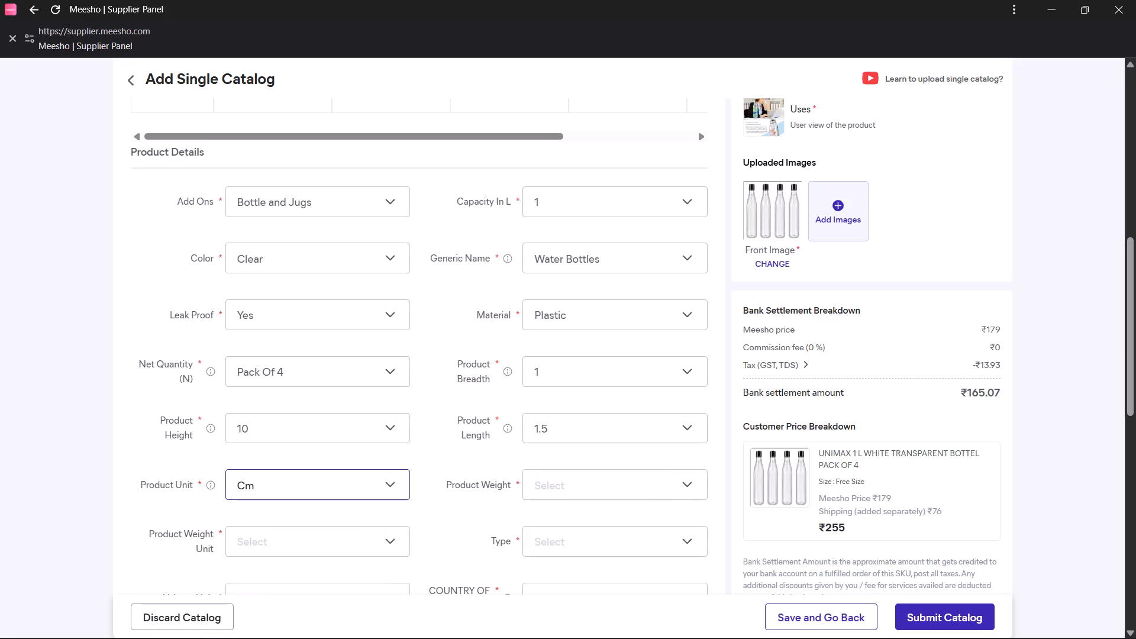
Set Product 2's Product Weight to 0.1 with Kg as the weight unit.
{"action": "left_click", "coordinate": [588, 481]}
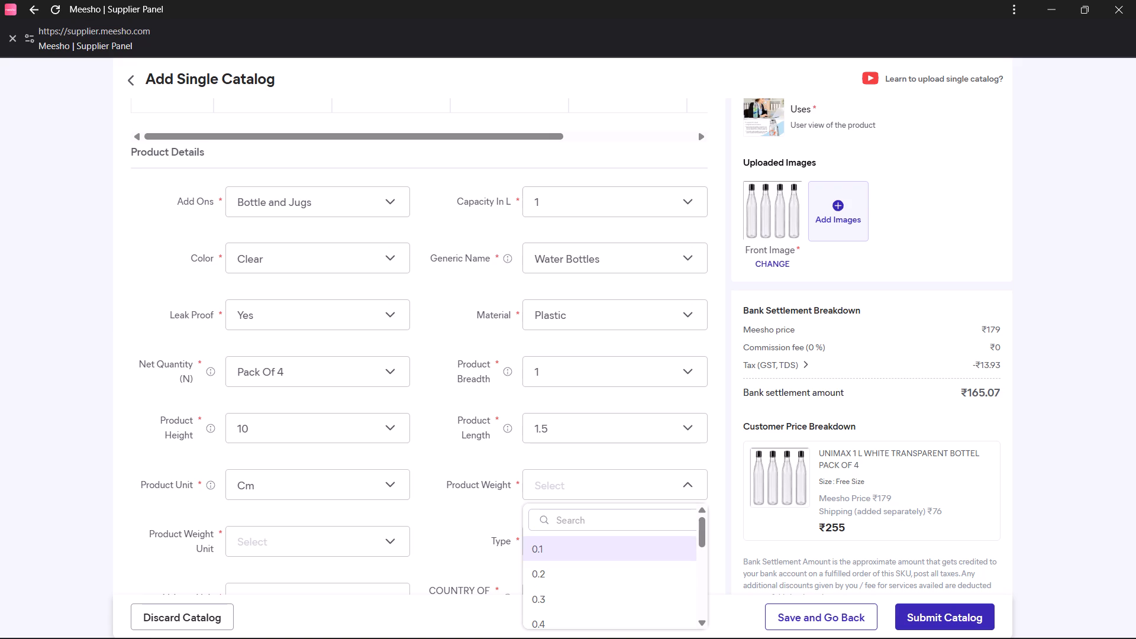
{"action": "left_click", "coordinate": [570, 537]}
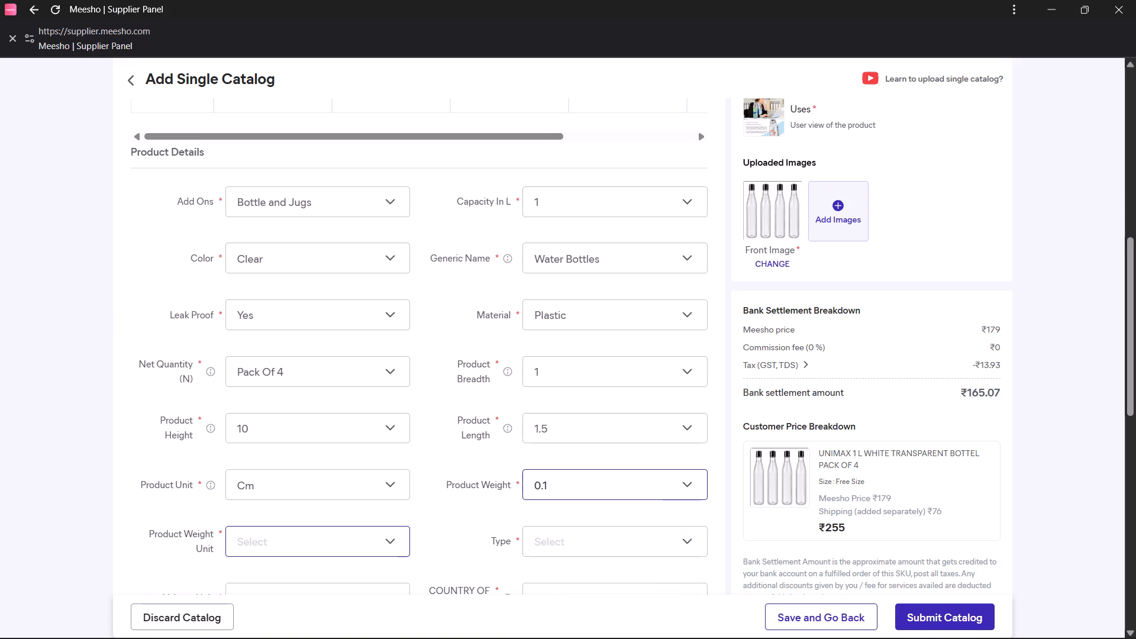
{"action": "left_click", "coordinate": [395, 537]}
{"action": "left_click", "coordinate": [339, 597]}
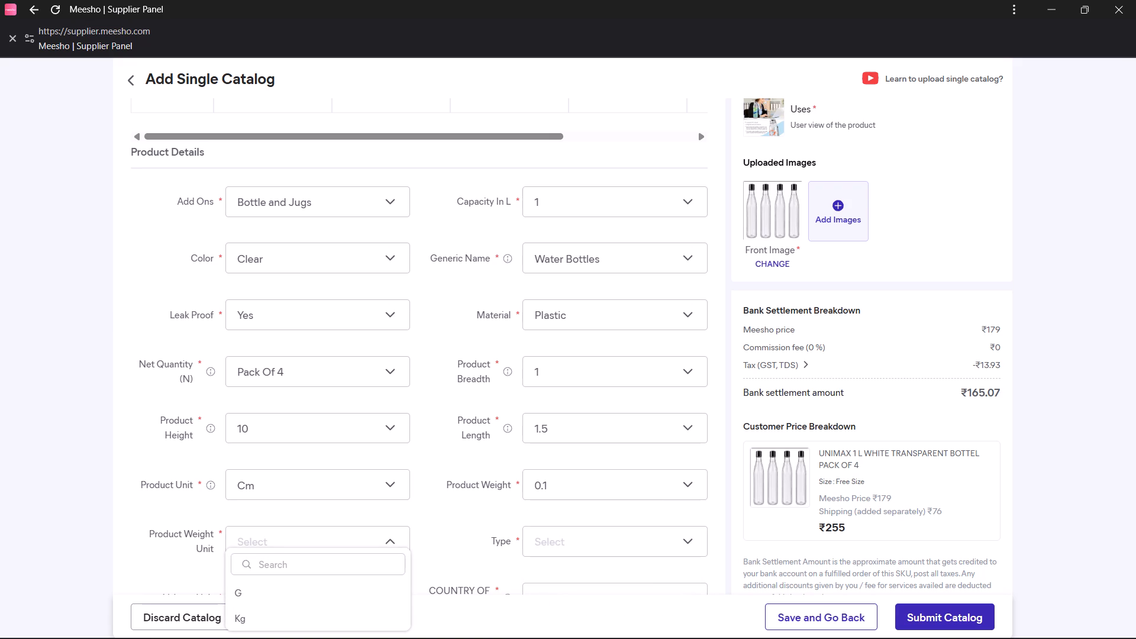
{"action": "left_click", "coordinate": [380, 542]}
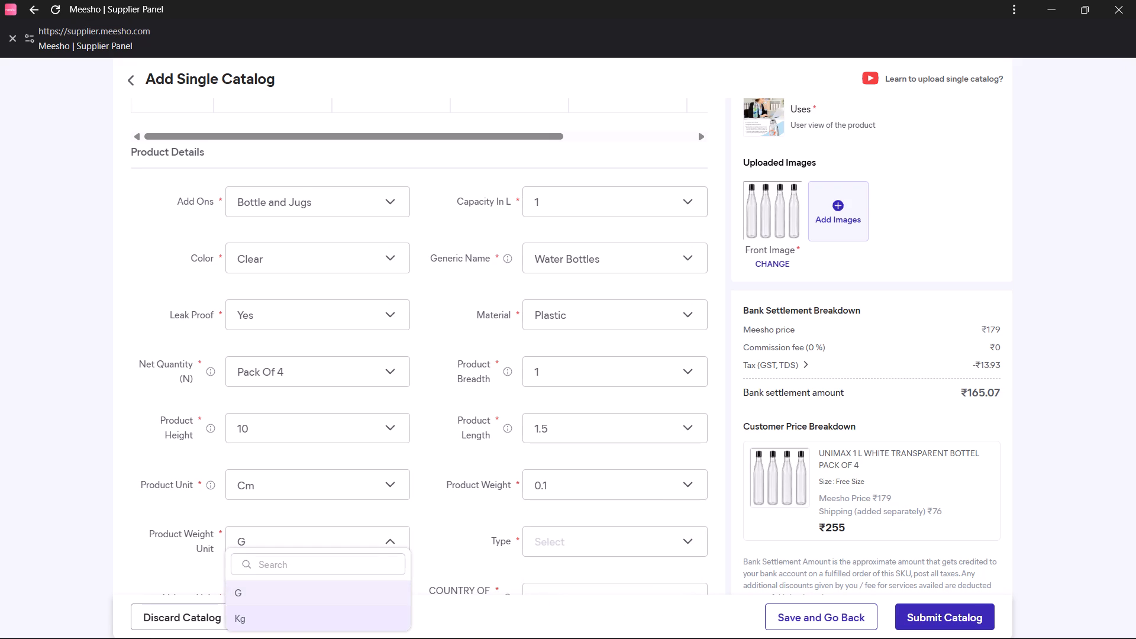
{"action": "left_click", "coordinate": [335, 619]}
Set Product 2's Type to Fridge and its Volume Unit to L.
{"action": "left_click", "coordinate": [575, 541]}
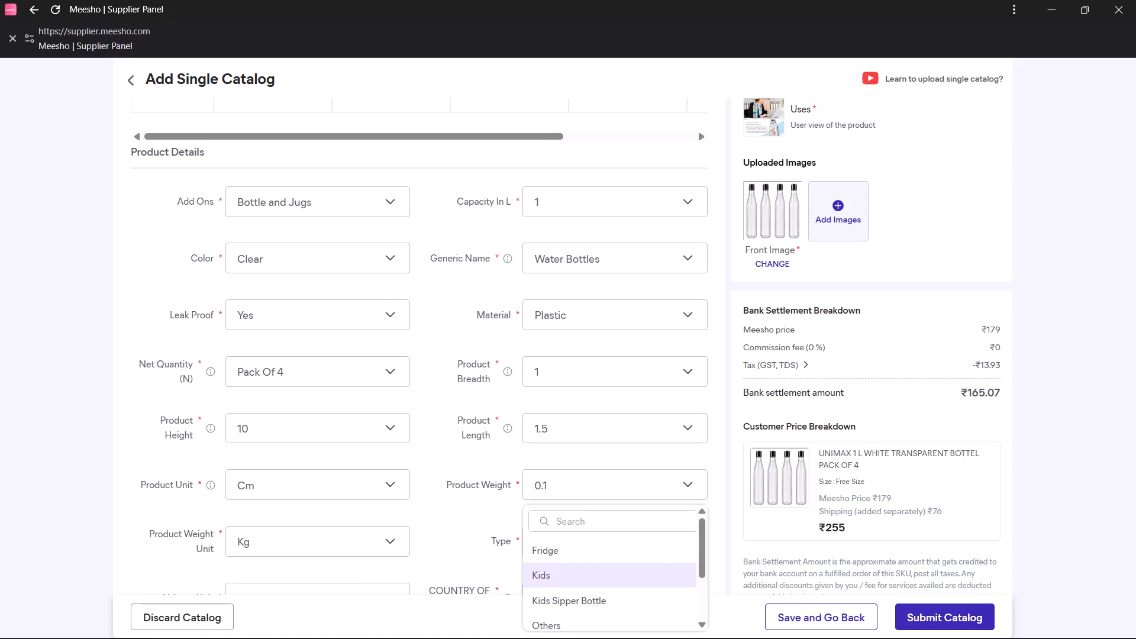
{"action": "left_click", "coordinate": [556, 601]}
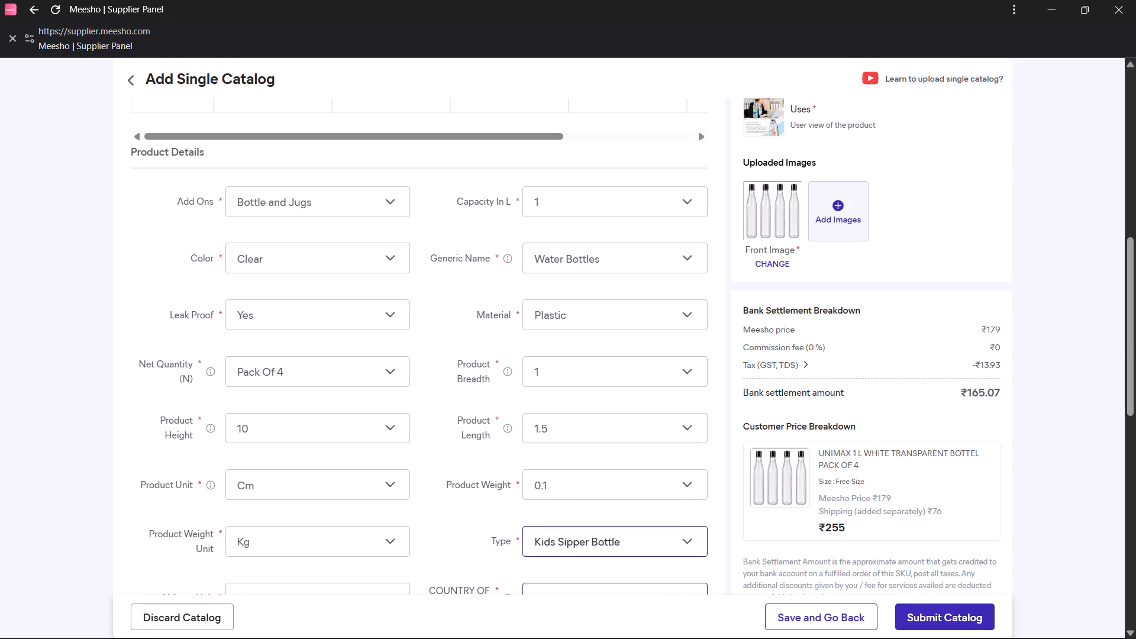
{"action": "scroll", "coordinate": [464, 533], "scroll_direction": "down", "scroll_amount": 2}
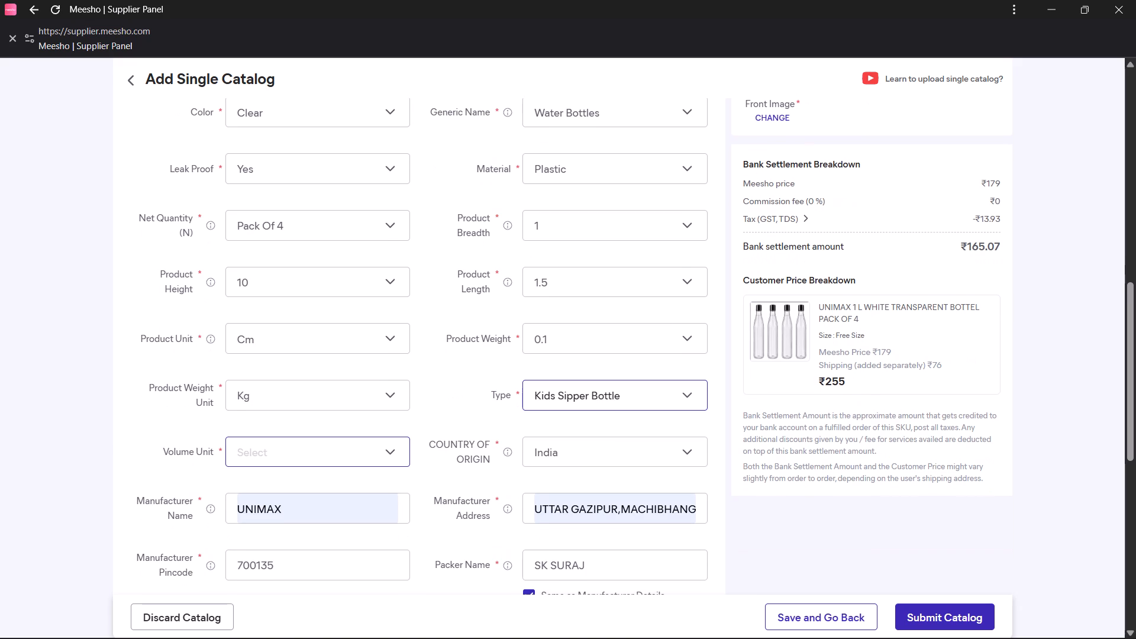
{"action": "left_click", "coordinate": [611, 395]}
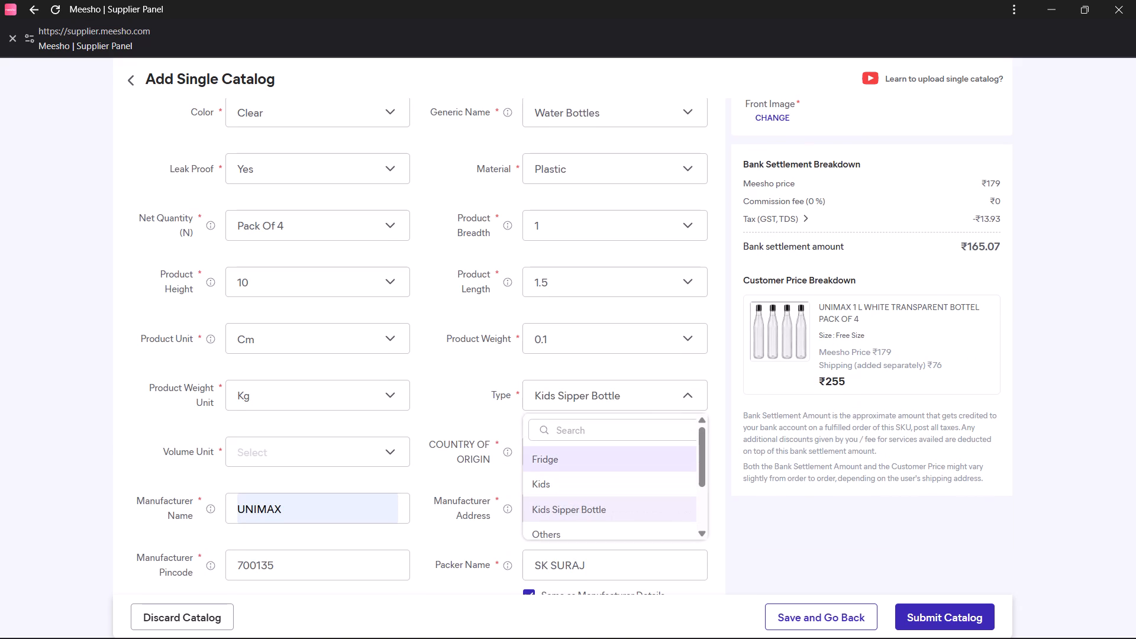
{"action": "left_click", "coordinate": [580, 465]}
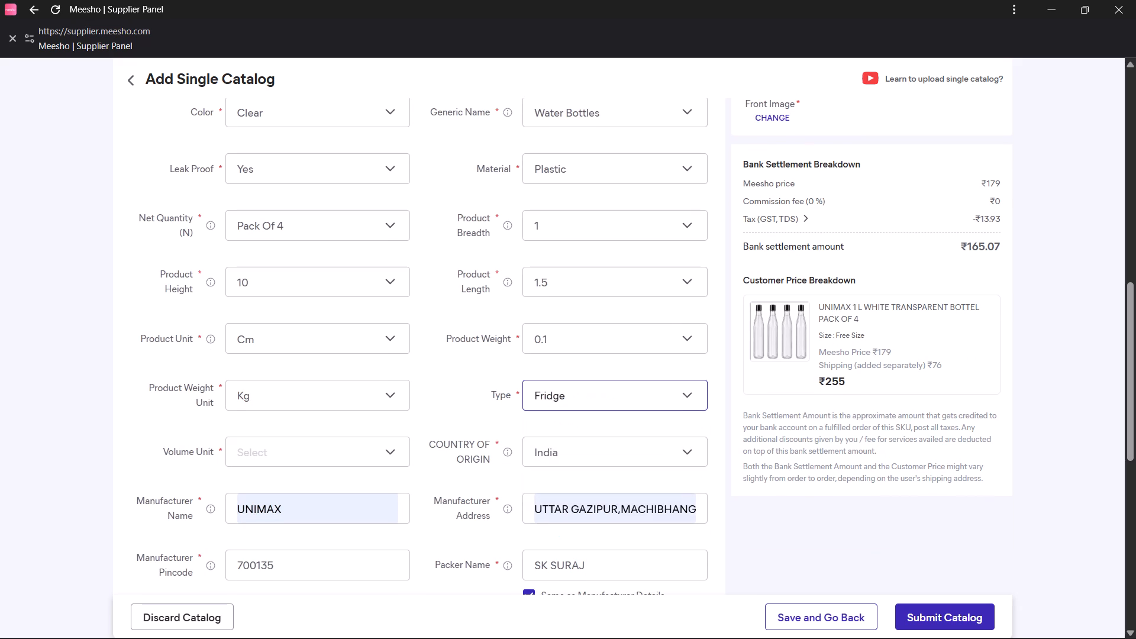
{"action": "left_click", "coordinate": [380, 454]}
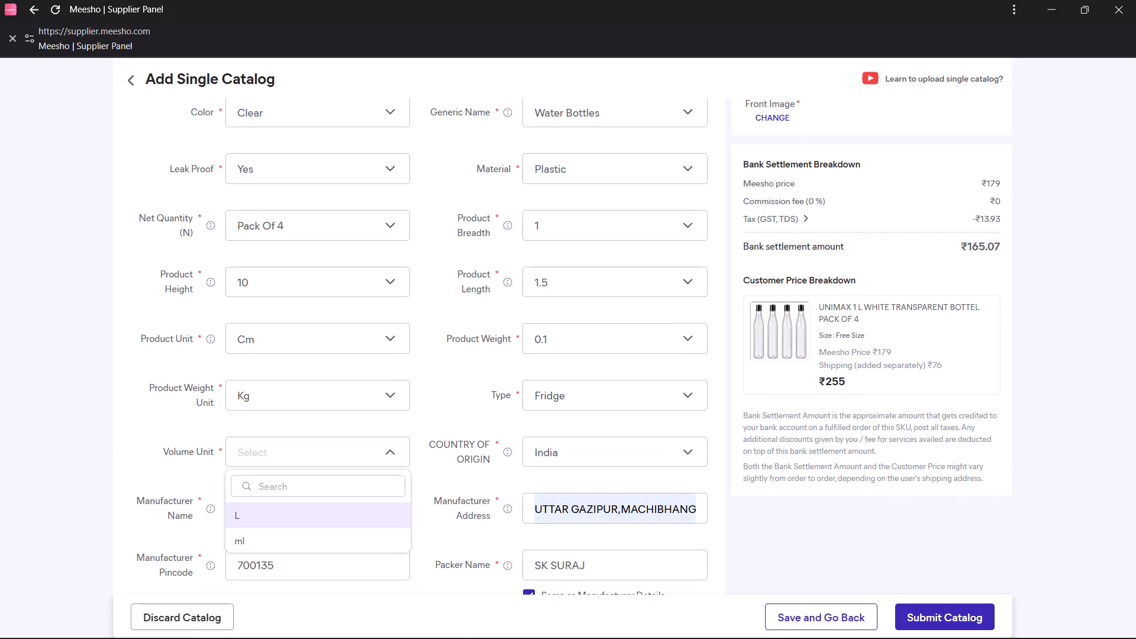
{"action": "left_click", "coordinate": [317, 507]}
Review the remaining fields of Product 2's form and check Product 3's form.
{"action": "scroll", "coordinate": [402, 504], "scroll_direction": "down", "scroll_amount": 5}
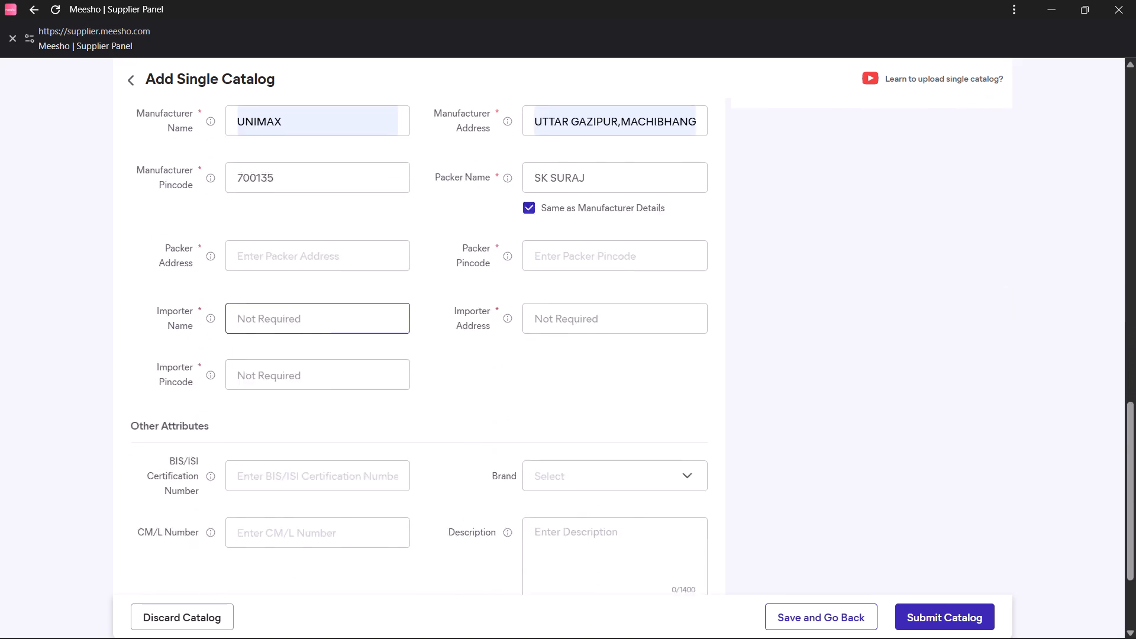
{"action": "scroll", "coordinate": [402, 504], "scroll_direction": "down", "scroll_amount": 1}
{"action": "scroll", "coordinate": [402, 504], "scroll_direction": "up", "scroll_amount": 11}
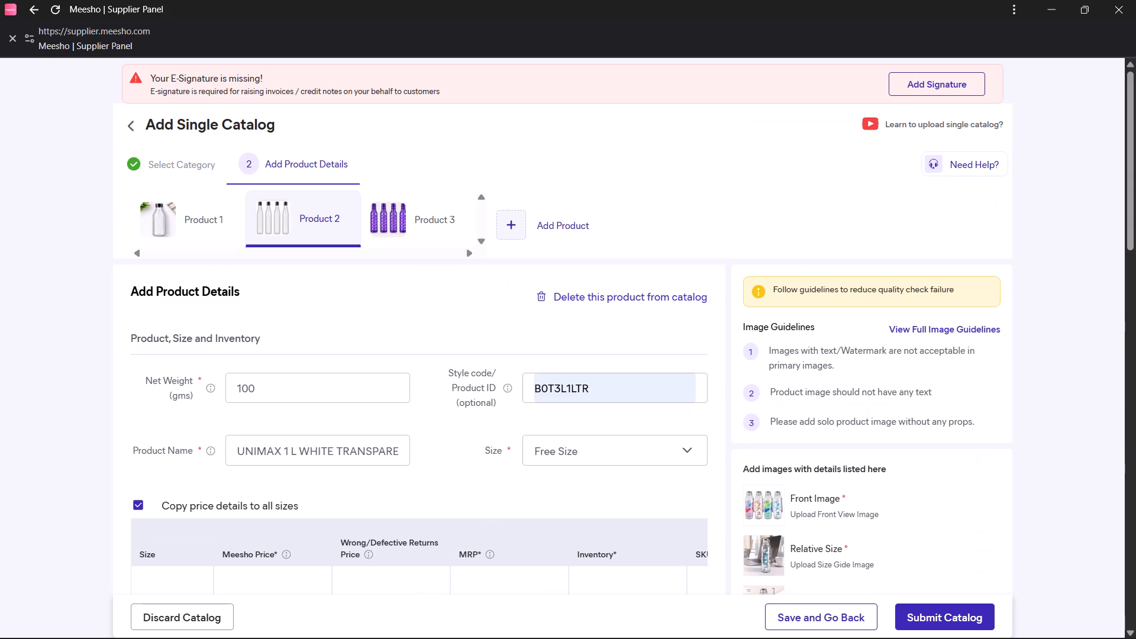
{"action": "left_click", "coordinate": [451, 206]}
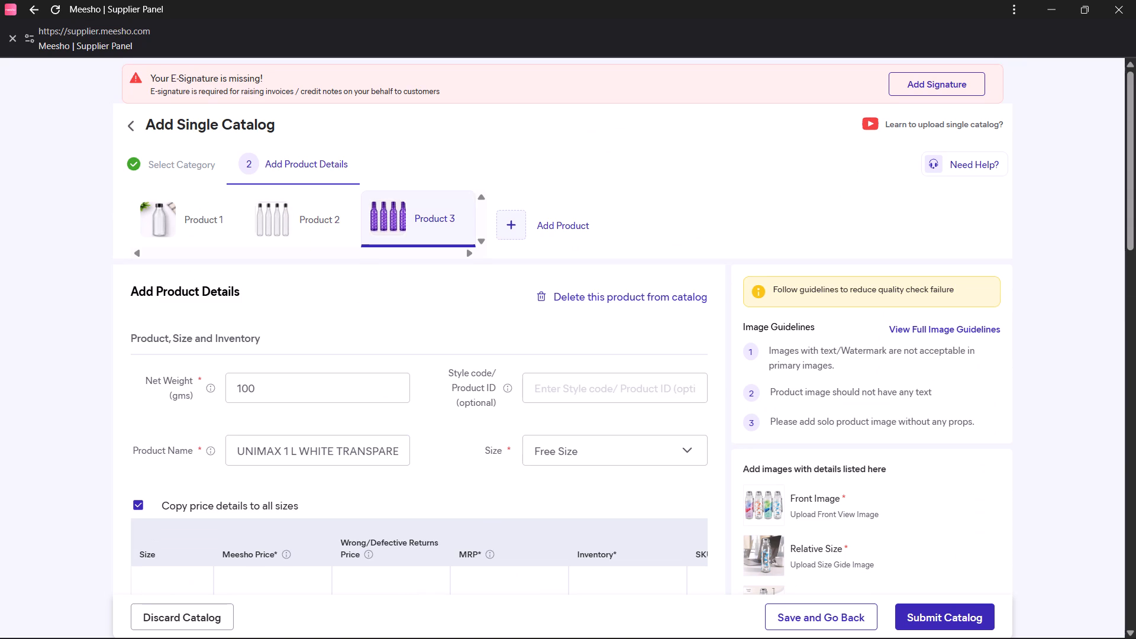
{"action": "left_click", "coordinate": [331, 218]}
{"action": "scroll", "coordinate": [331, 218], "scroll_direction": "down", "scroll_amount": 2}
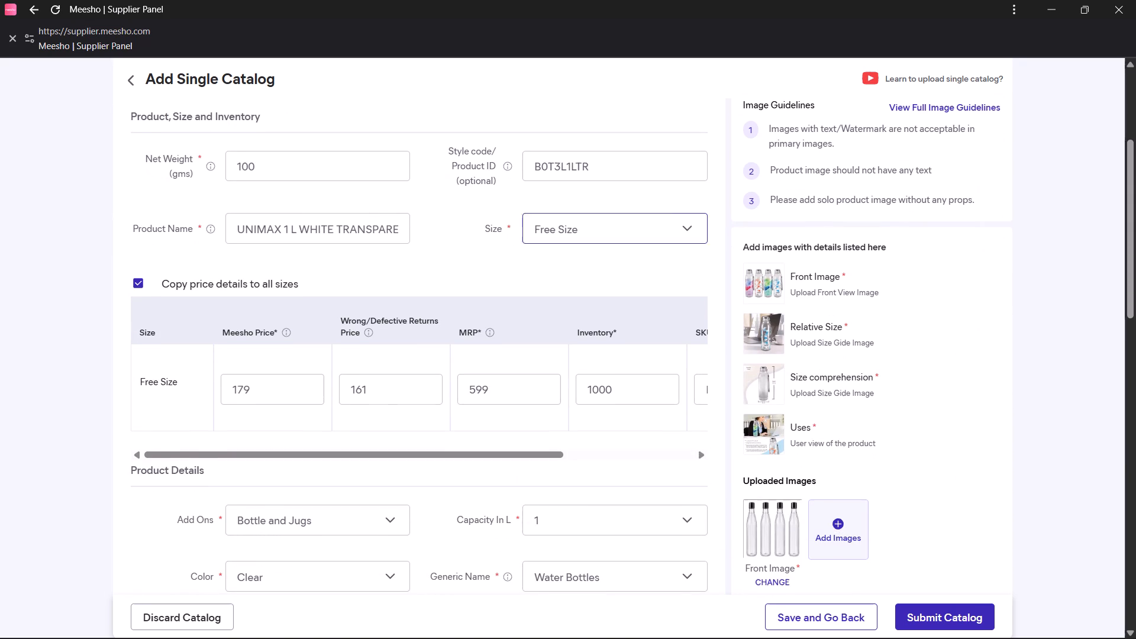
{"action": "left_click", "coordinate": [842, 515]}
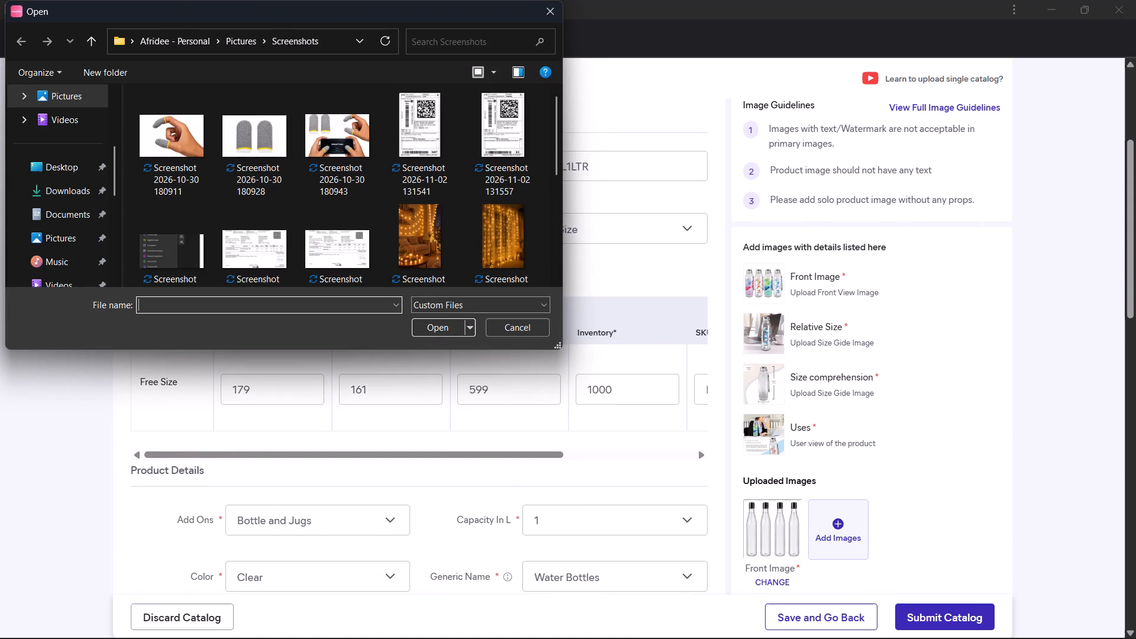
{"action": "scroll", "coordinate": [66, 170], "scroll_direction": "up", "scroll_amount": 5}
{"action": "left_click", "coordinate": [75, 134]}
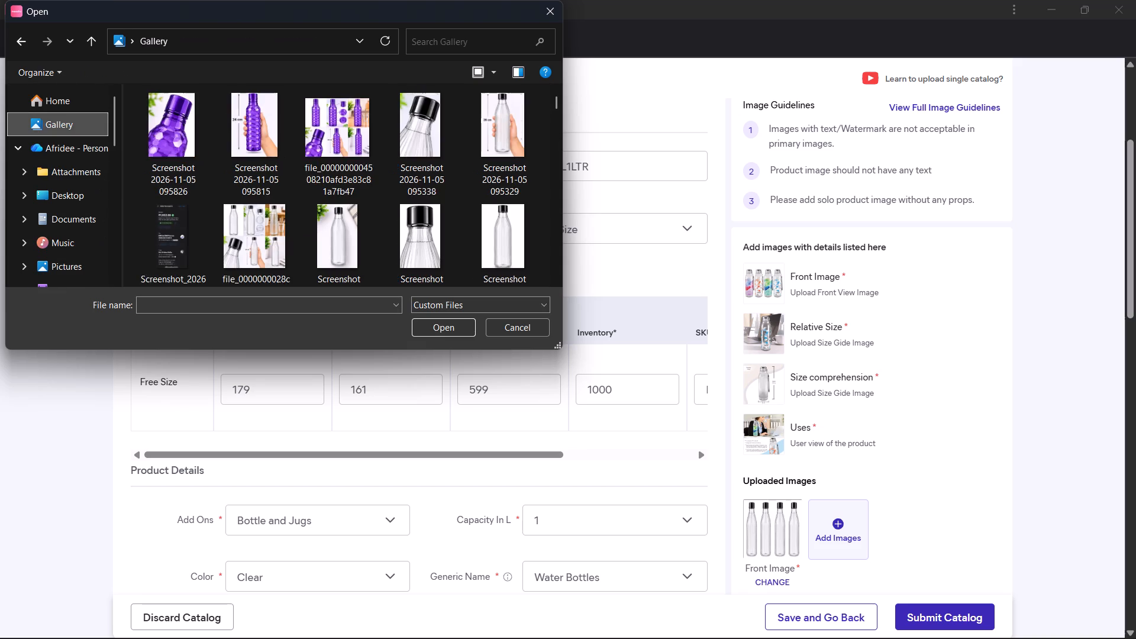
{"action": "double_click", "coordinate": [427, 169]}
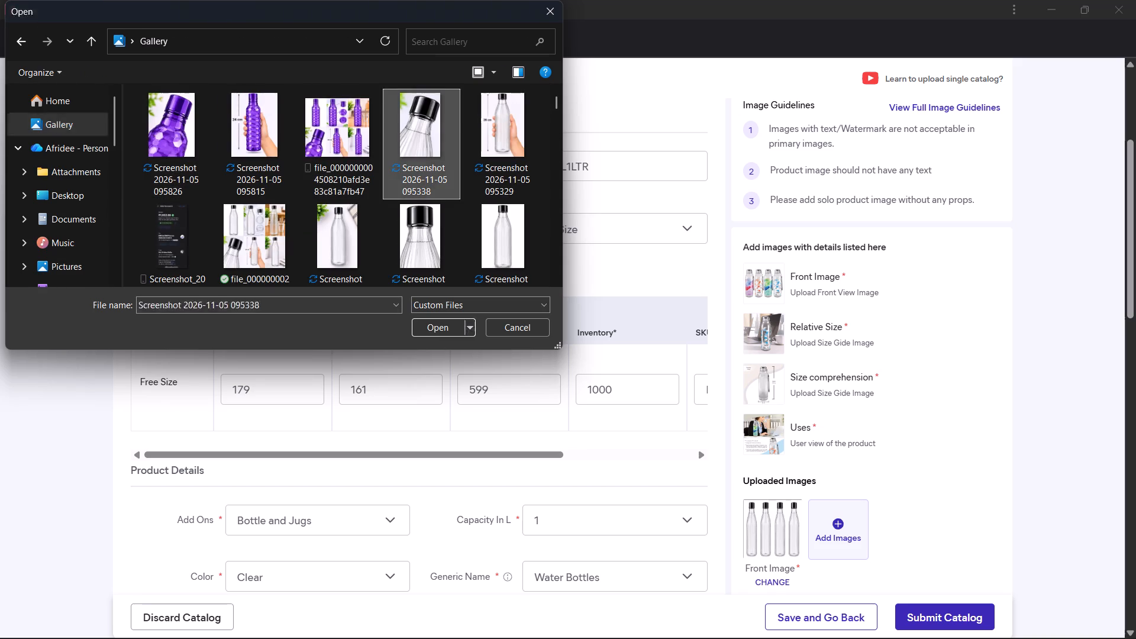
Add the clear bottle collage from the Gallery as Product 2's third image.
{"action": "left_click", "coordinate": [894, 506]}
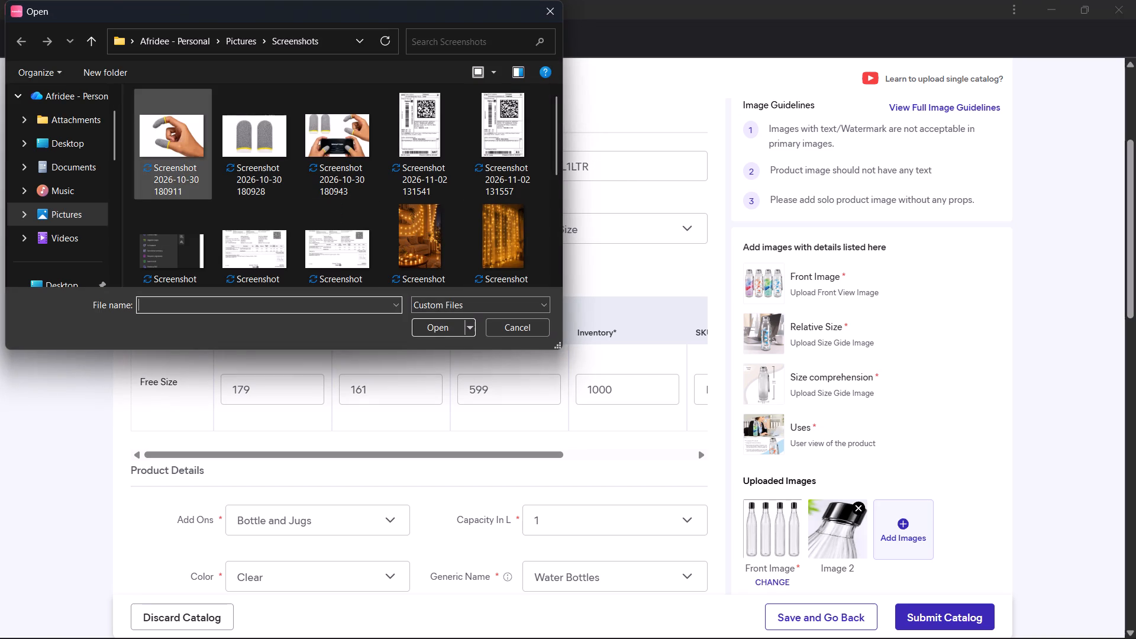
{"action": "scroll", "coordinate": [82, 185], "scroll_direction": "up", "scroll_amount": 13}
{"action": "left_click", "coordinate": [75, 122]}
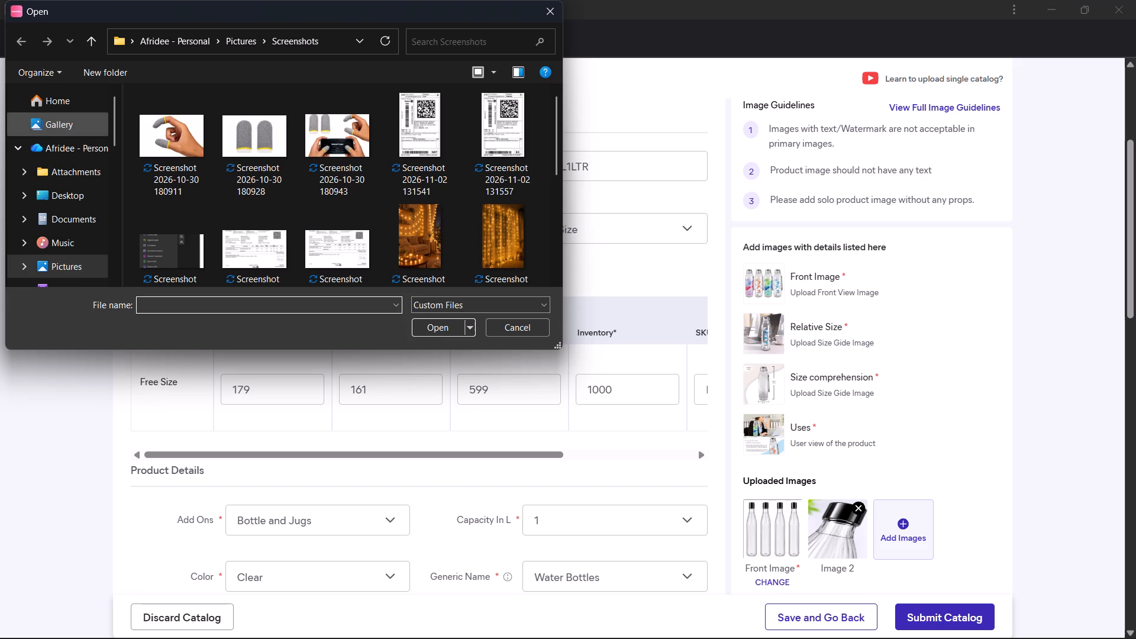
{"action": "double_click", "coordinate": [265, 245]}
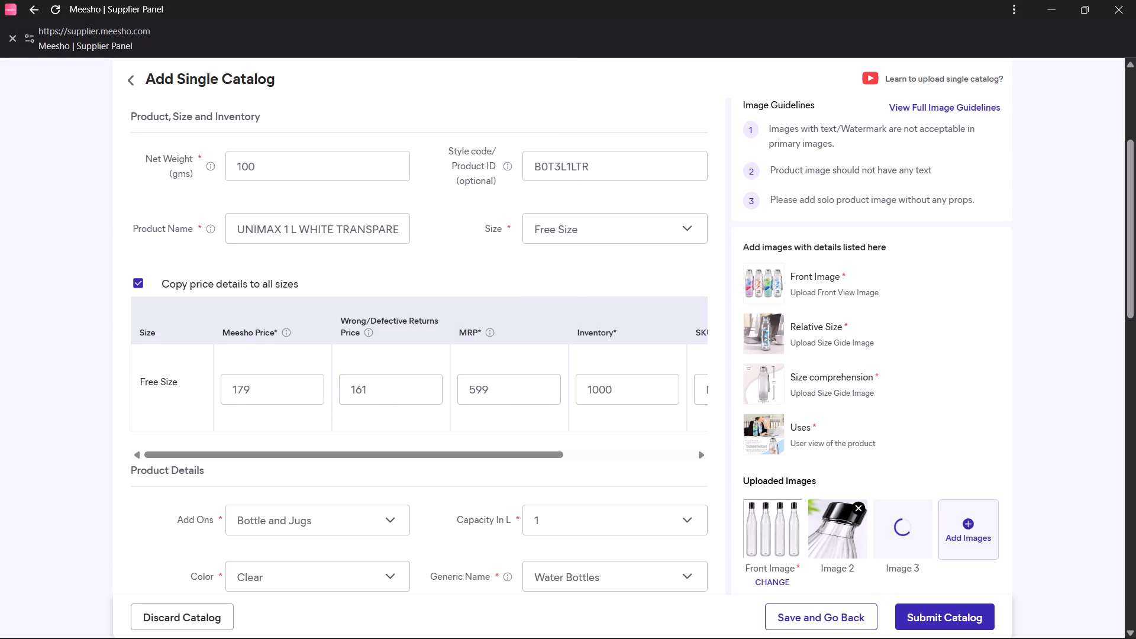
{"action": "left_click", "coordinate": [973, 528]}
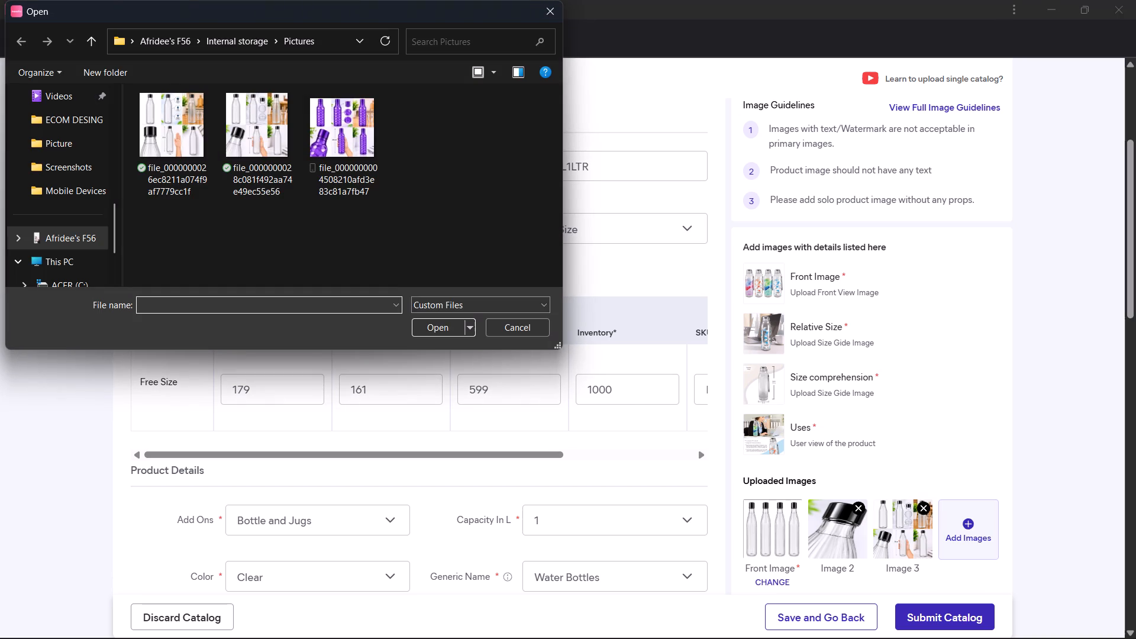
{"action": "left_click", "coordinate": [110, 213]}
{"action": "right_click", "coordinate": [75, 181]}
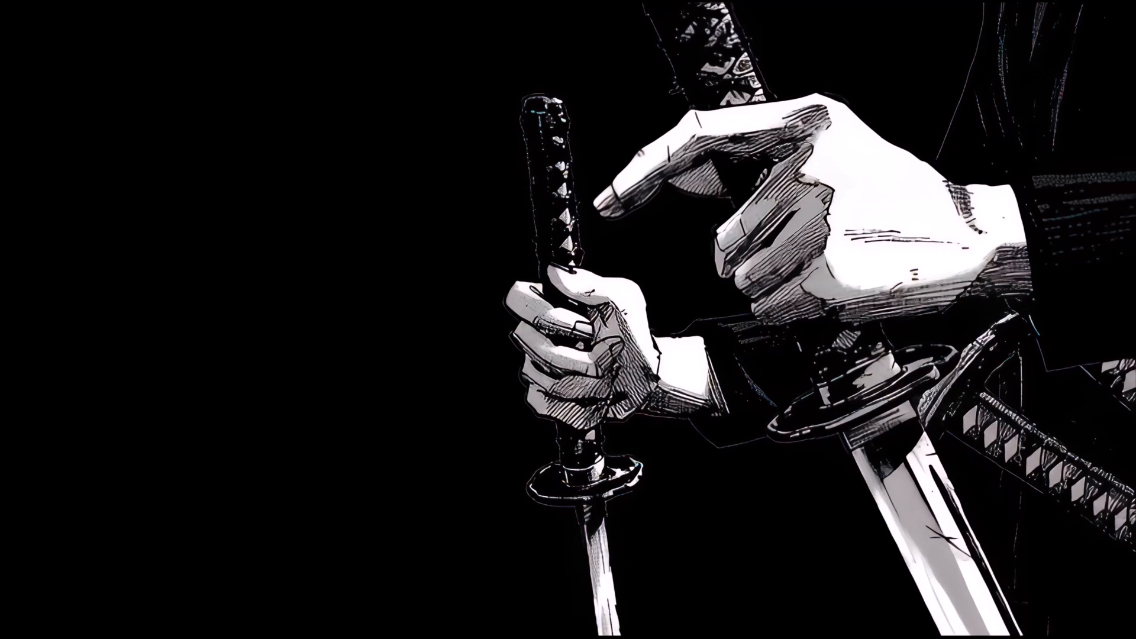
{"action": "scroll", "coordinate": [75, 181], "scroll_direction": "up", "scroll_amount": 5}
{"action": "left_click", "coordinate": [432, 309]}
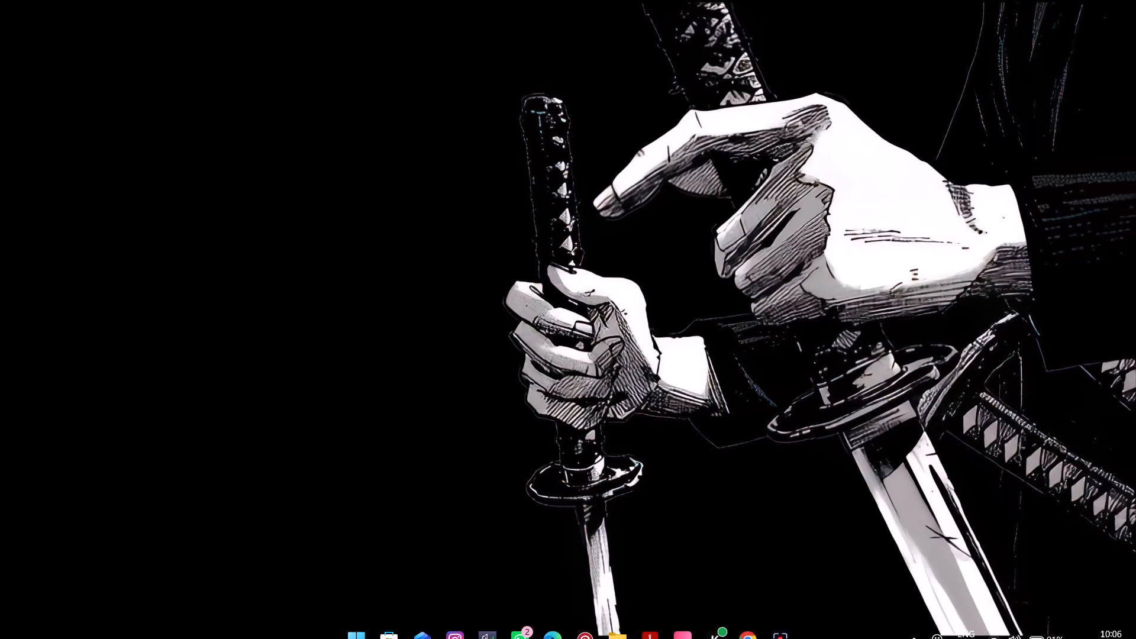
{"action": "left_click", "coordinate": [682, 624]}
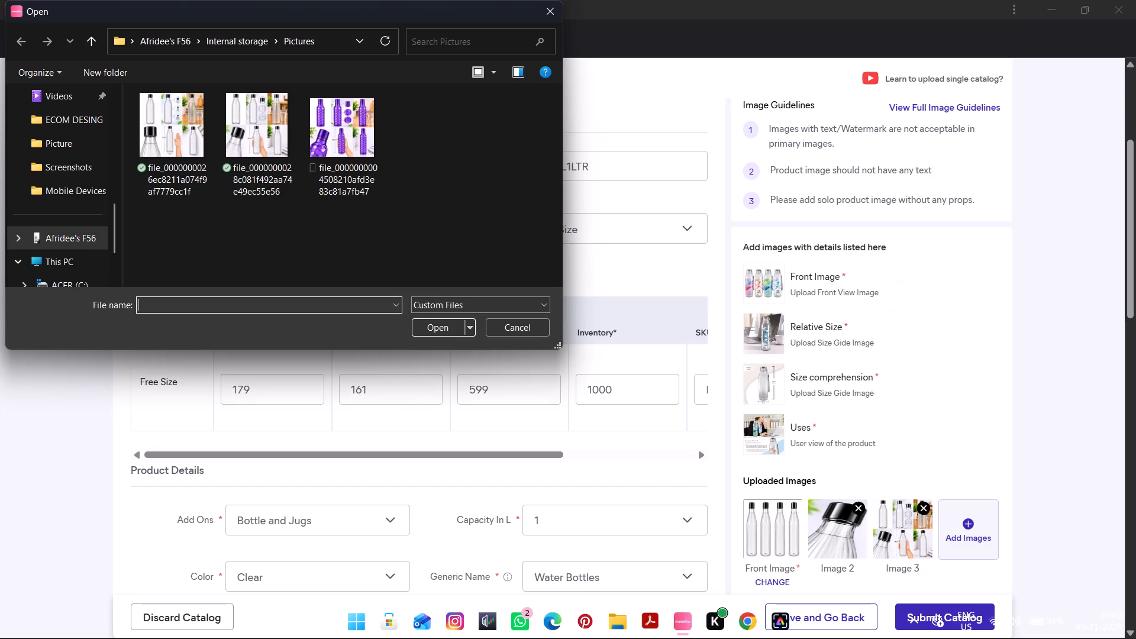
{"action": "scroll", "coordinate": [72, 189], "scroll_direction": "up", "scroll_amount": 12}
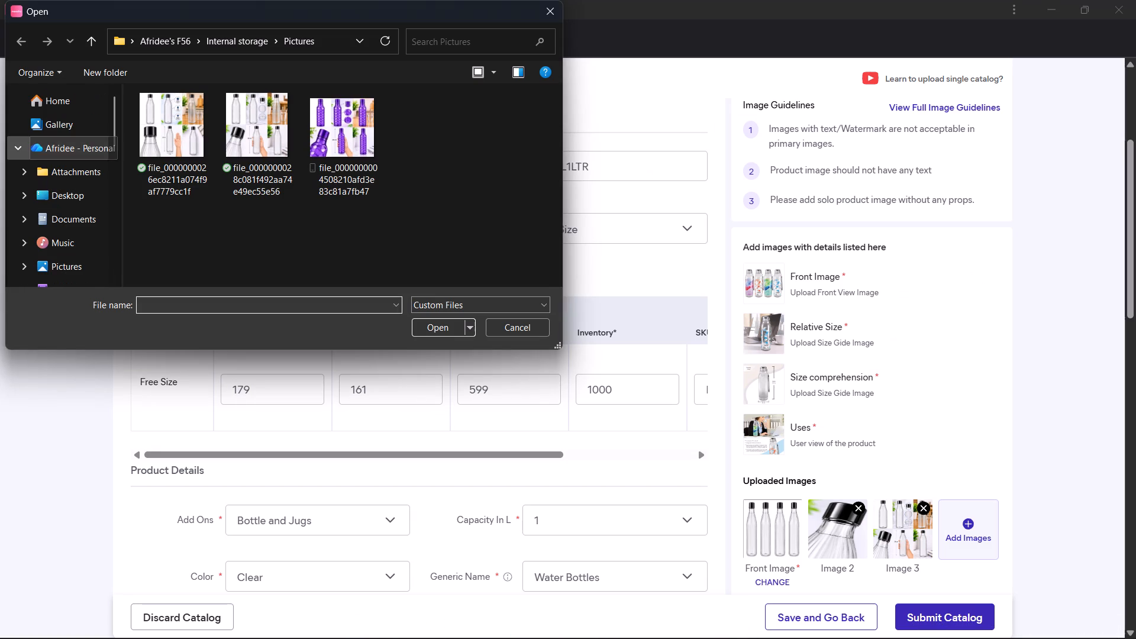
{"action": "left_click", "coordinate": [91, 131]}
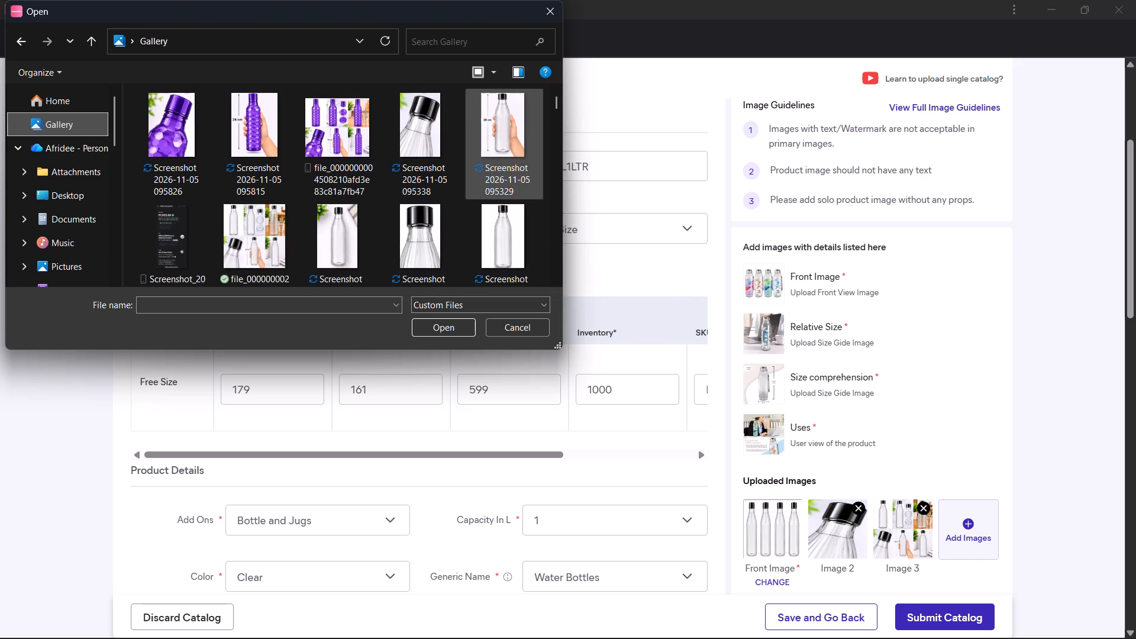
{"action": "double_click", "coordinate": [490, 130]}
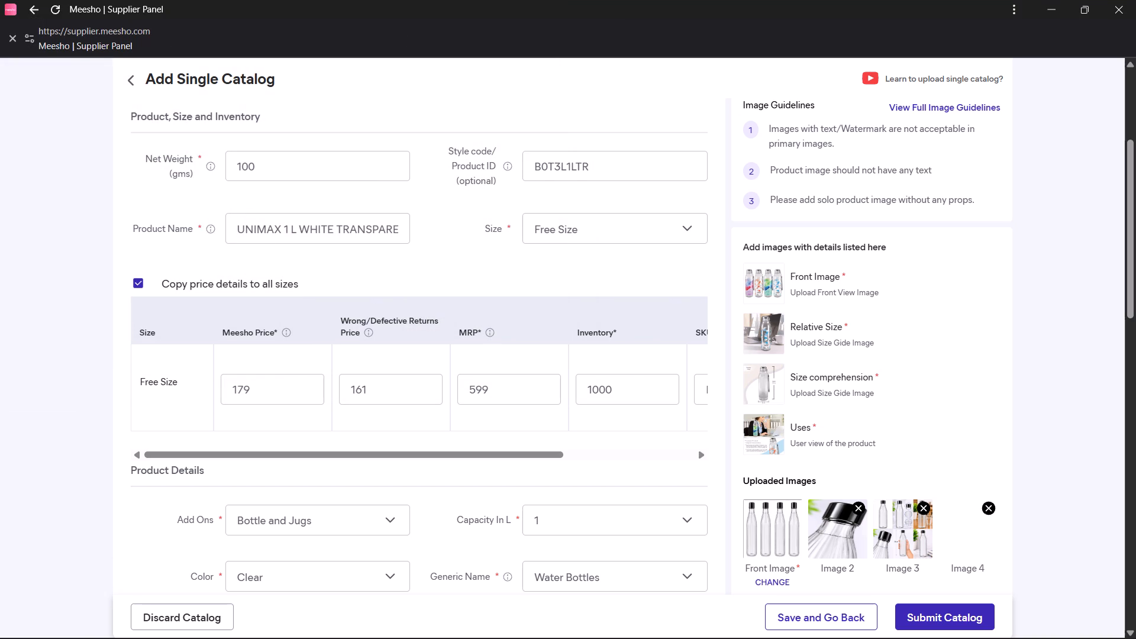
Replace WHITE with LAVENDER in Product 3's Product Name.
{"action": "scroll", "coordinate": [622, 387], "scroll_direction": "up", "scroll_amount": 7}
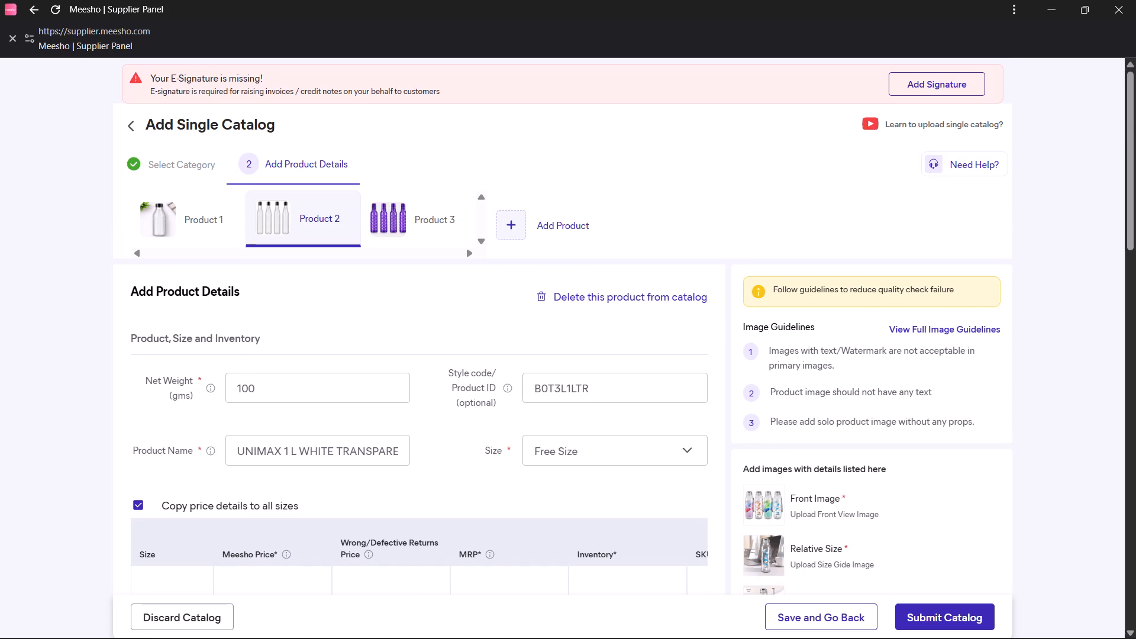
{"action": "left_click", "coordinate": [443, 201]}
{"action": "left_click_drag", "start_coordinate": [443, 201], "coordinate": [473, 352]}
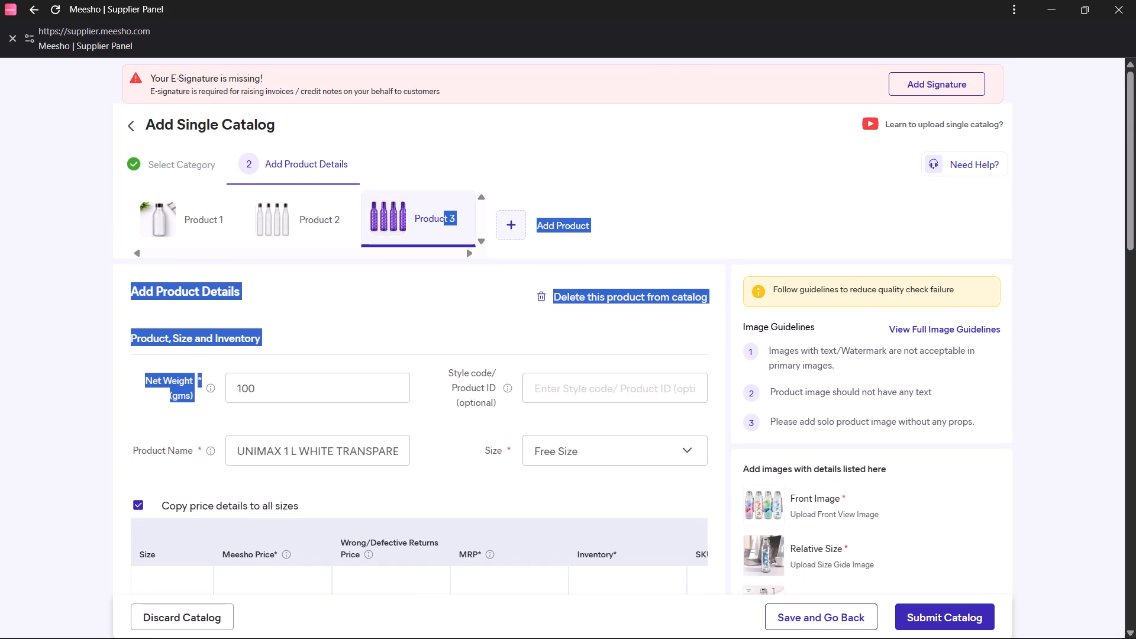
{"action": "left_click_drag", "start_coordinate": [473, 352], "coordinate": [425, 283]}
{"action": "left_click", "coordinate": [425, 283]}
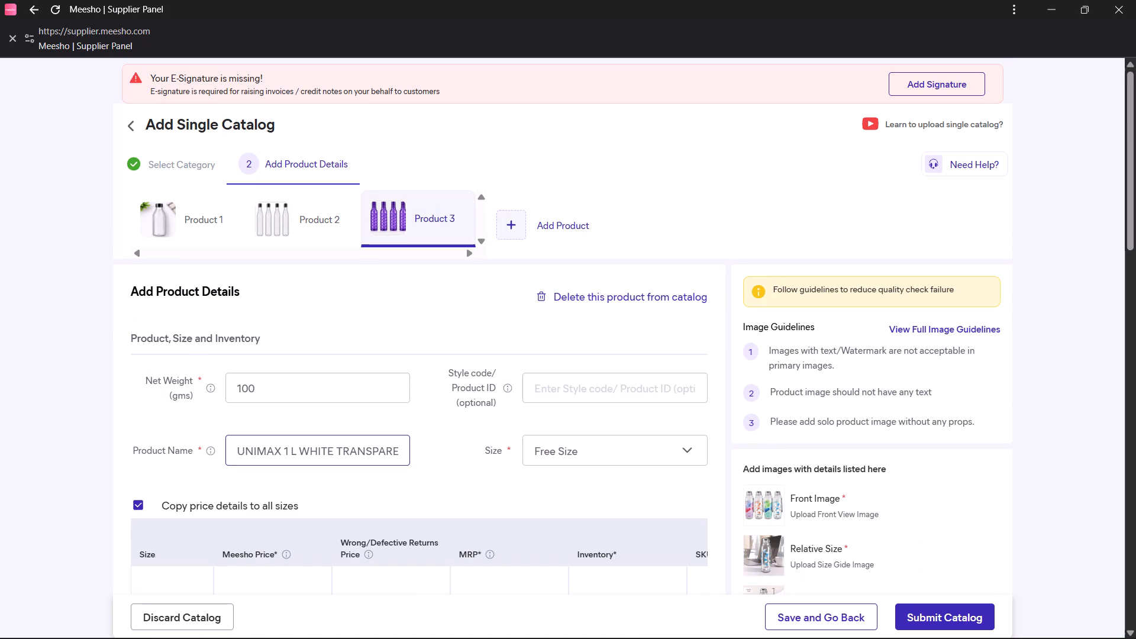
{"action": "left_click", "coordinate": [331, 456]}
{"action": "key", "text": "BackSpace"}
{"action": "key", "text": "BackSpace"}
{"action": "key", "text": "BackSpace"}
{"action": "key", "text": "BackSpace"}
{"action": "key", "text": "BackSpace"}
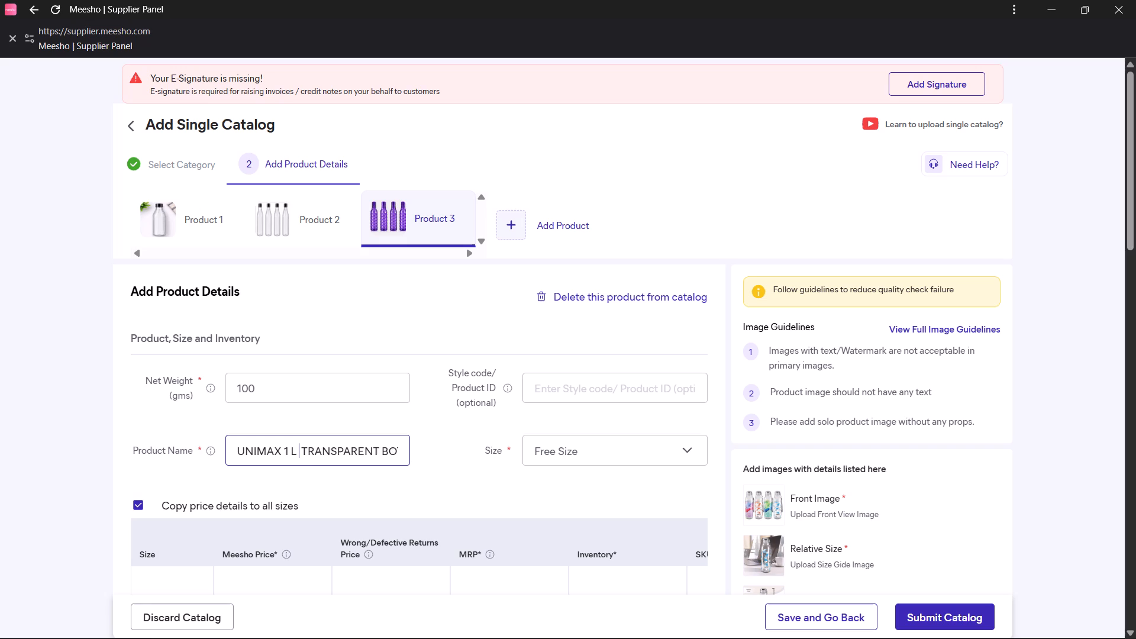
{"action": "key", "text": "BackSpace"}
{"action": "left_click", "coordinate": [336, 456]}
{"action": "key", "text": "space"}
{"action": "key", "text": "BackSpace"}
{"action": "key", "text": "Left"}
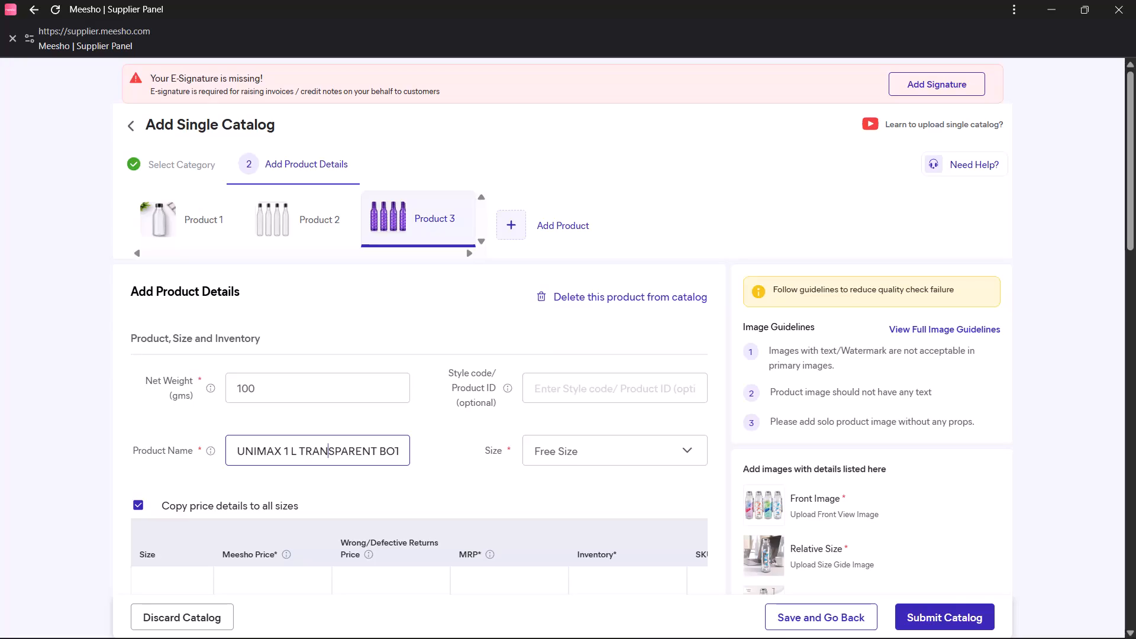
{"action": "key", "text": "Left"}
{"action": "key", "text": "Left"}
{"action": "key", "text": "Left"}
{"action": "key", "text": "Left"}
{"action": "key", "text": "space"}
{"action": "type", "text": "LA"}
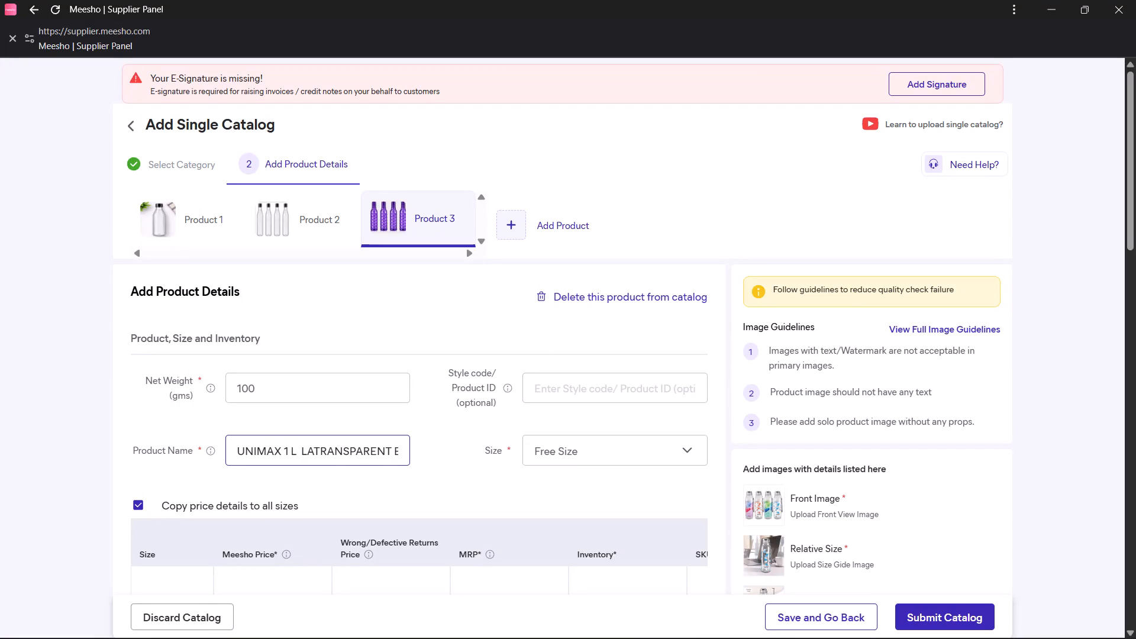
{"action": "type", "text": "VENDER"}
{"action": "key", "text": "space"}
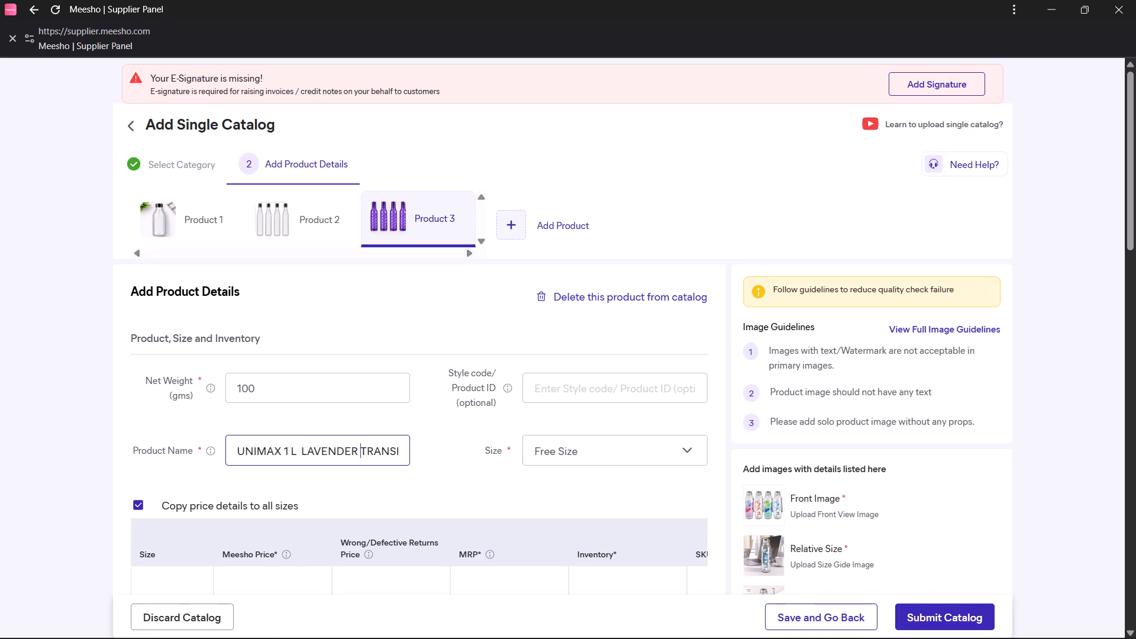
Set Product 3's Style code/Product ID to B0T3L1LTR.
{"action": "left_click", "coordinate": [569, 395]}
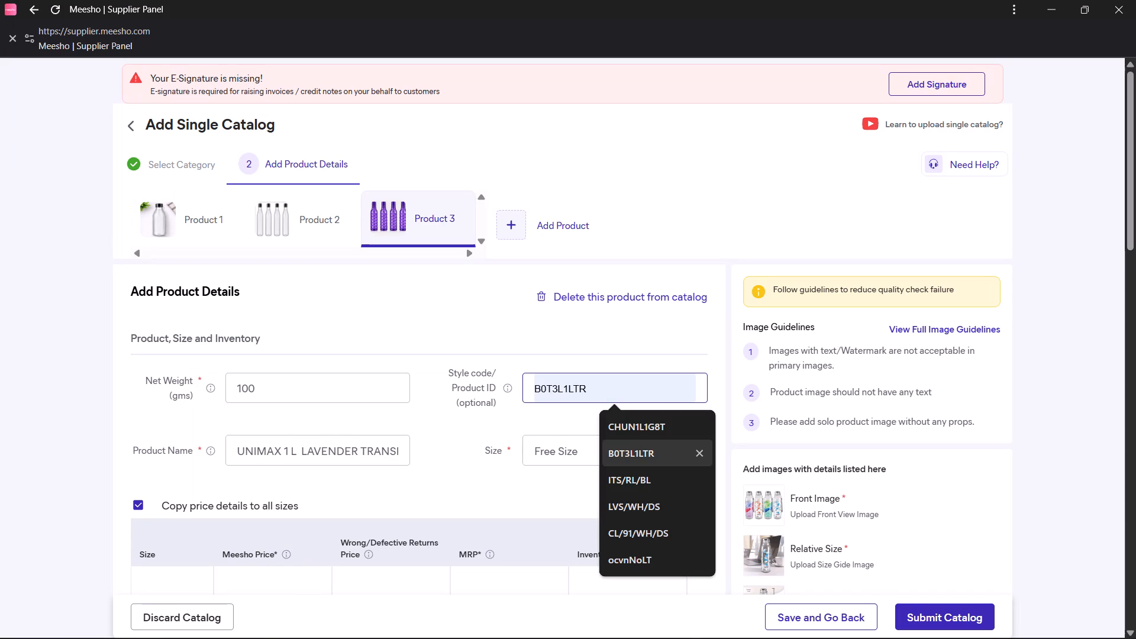
{"action": "left_click", "coordinate": [628, 459]}
Set Product 3's Meesho Price for Free Size to 299.
{"action": "scroll", "coordinate": [455, 483], "scroll_direction": "down", "scroll_amount": 3}
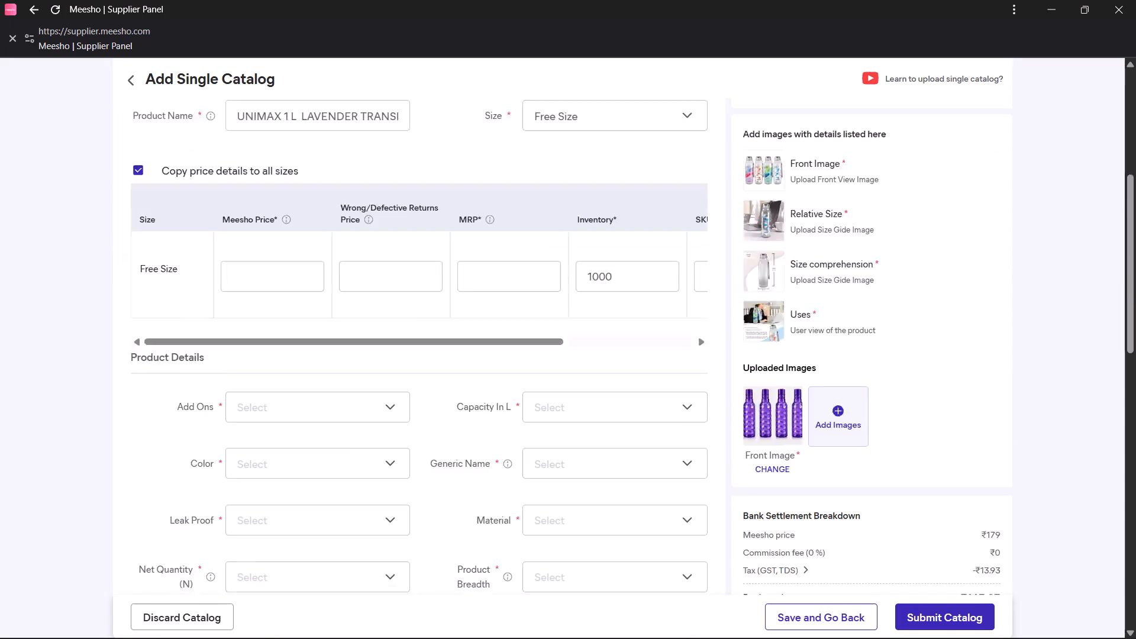
{"action": "scroll", "coordinate": [455, 483], "scroll_direction": "down", "scroll_amount": 1}
{"action": "scroll", "coordinate": [455, 483], "scroll_direction": "up", "scroll_amount": 3}
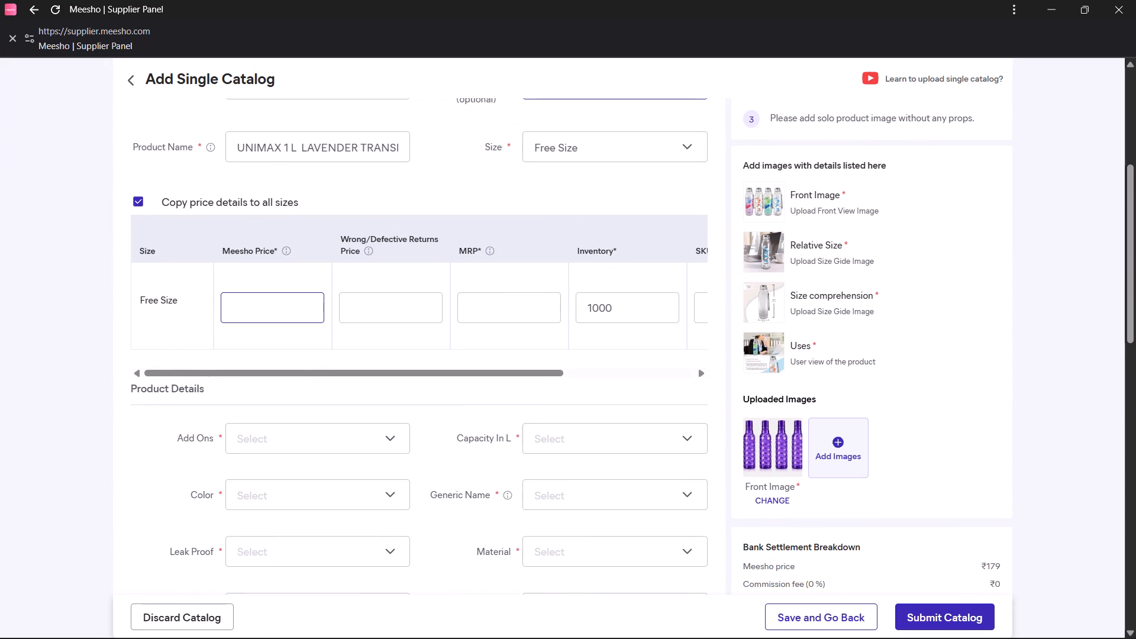
{"action": "left_click", "coordinate": [269, 312]}
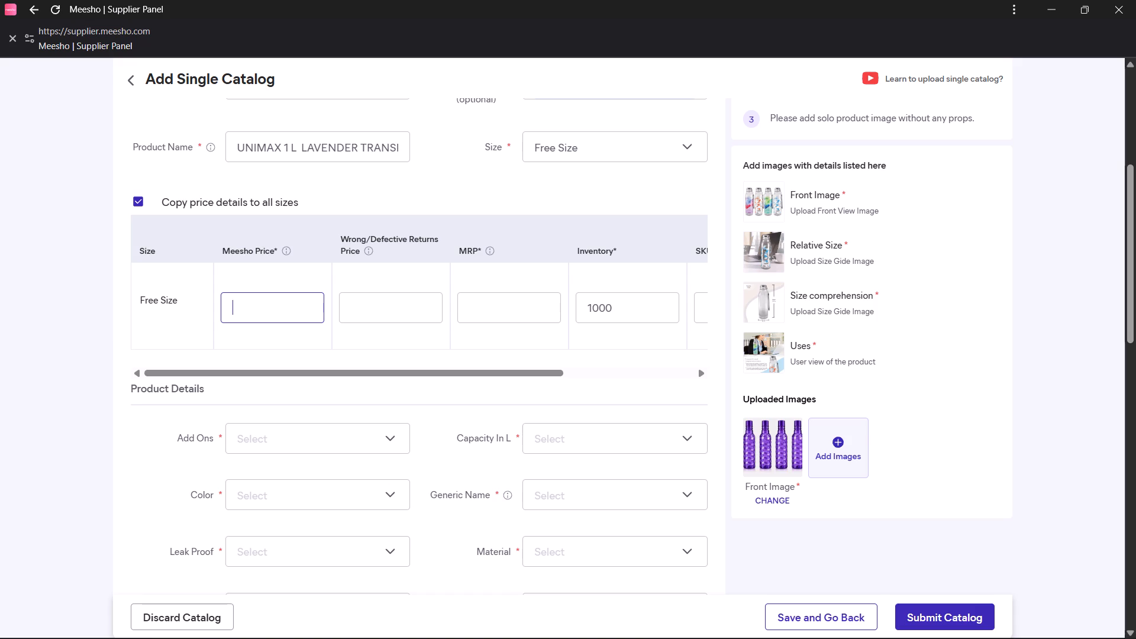
{"action": "type", "text": "300"}
{"action": "key", "text": "BackSpace"}
{"action": "key", "text": "BackSpace"}
{"action": "key", "text": "BackSpace"}
{"action": "key", "text": "BackSpace"}
{"action": "type", "text": "2999"}
{"action": "key", "text": "BackSpace"}
Fill Product 3's Wrong/Defective Returns Price with the suggested 281 and set its MRP to 1999.
{"action": "left_click", "coordinate": [370, 304]}
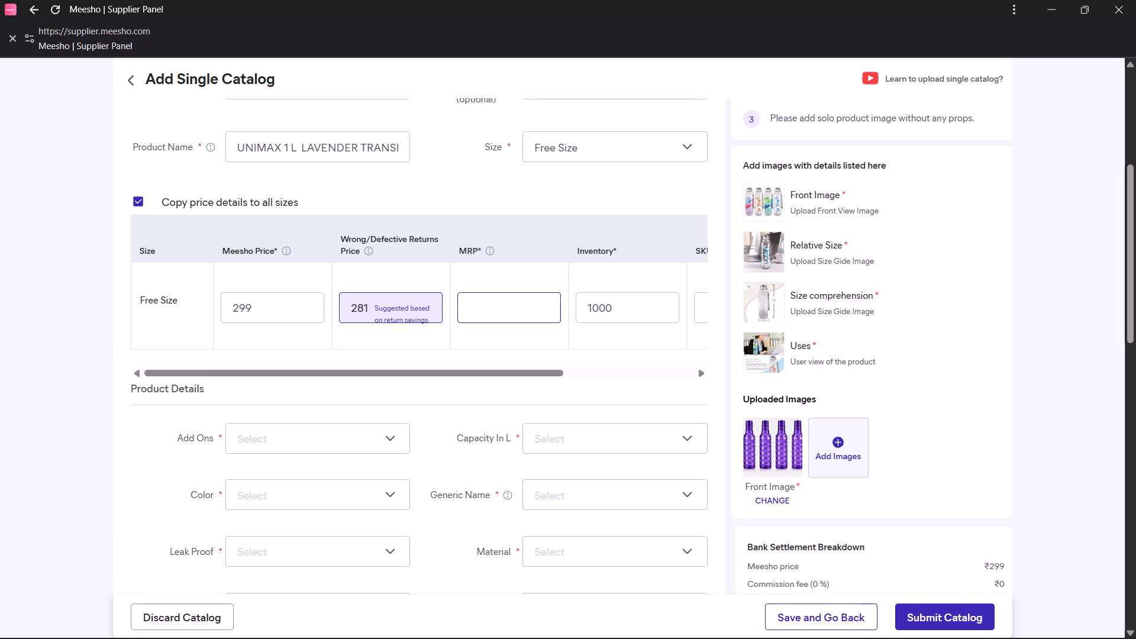
{"action": "left_click", "coordinate": [501, 306]}
{"action": "type", "text": "1999"}
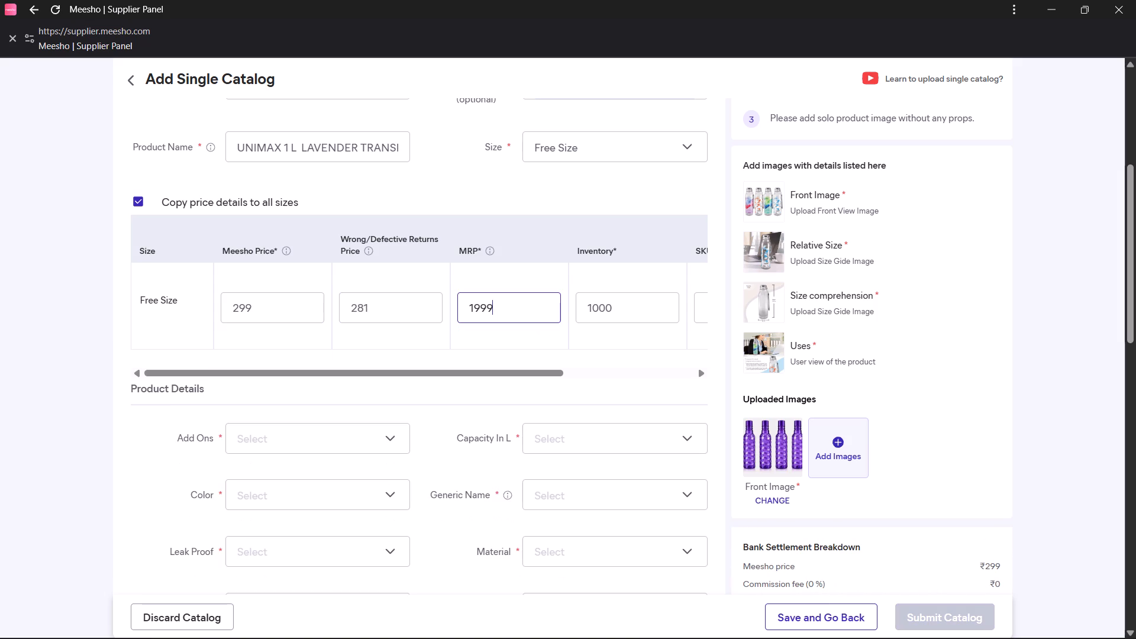
Set Product 3's SKU ID for Free Size to B0T3L1LTR.
{"action": "scroll", "coordinate": [638, 312], "scroll_direction": "left", "scroll_amount": 2}
{"action": "left_click", "coordinate": [638, 312]}
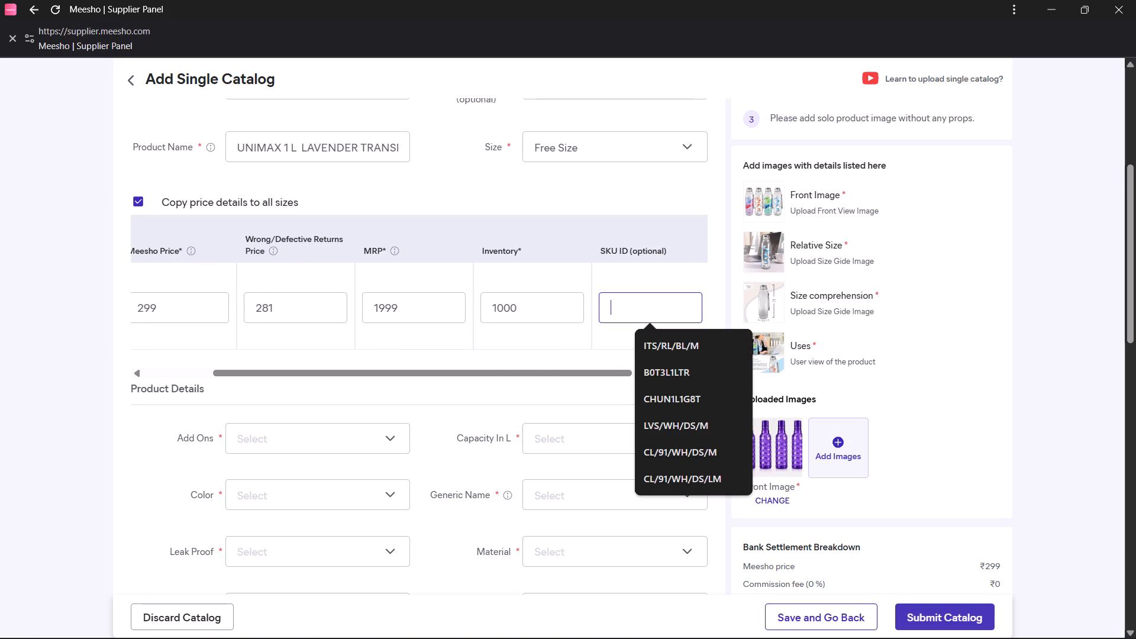
{"action": "left_click", "coordinate": [671, 380]}
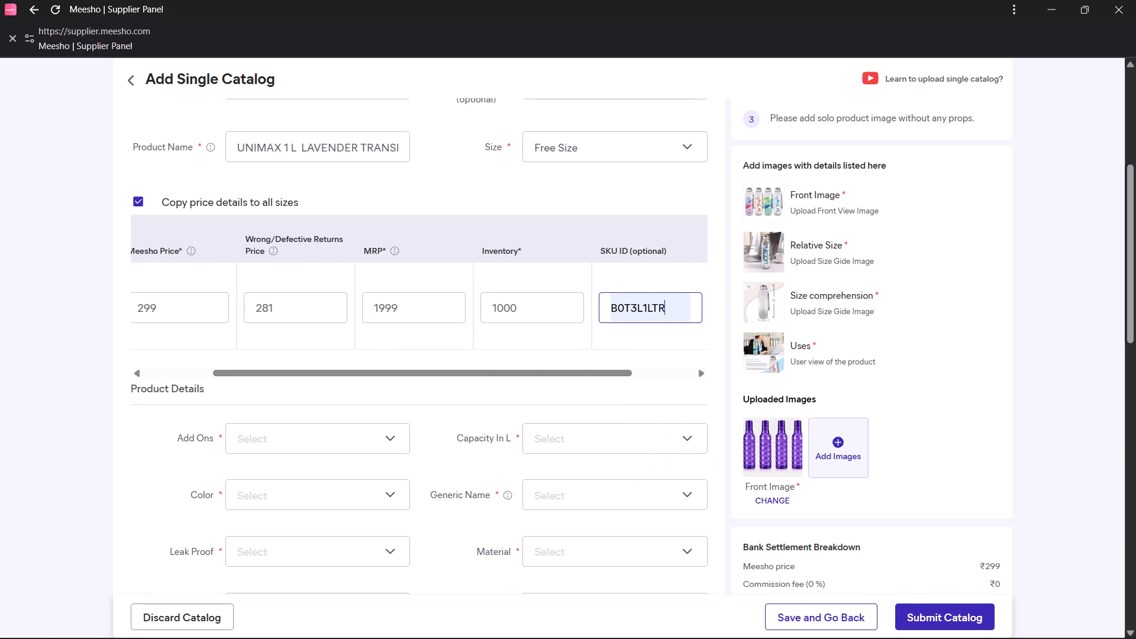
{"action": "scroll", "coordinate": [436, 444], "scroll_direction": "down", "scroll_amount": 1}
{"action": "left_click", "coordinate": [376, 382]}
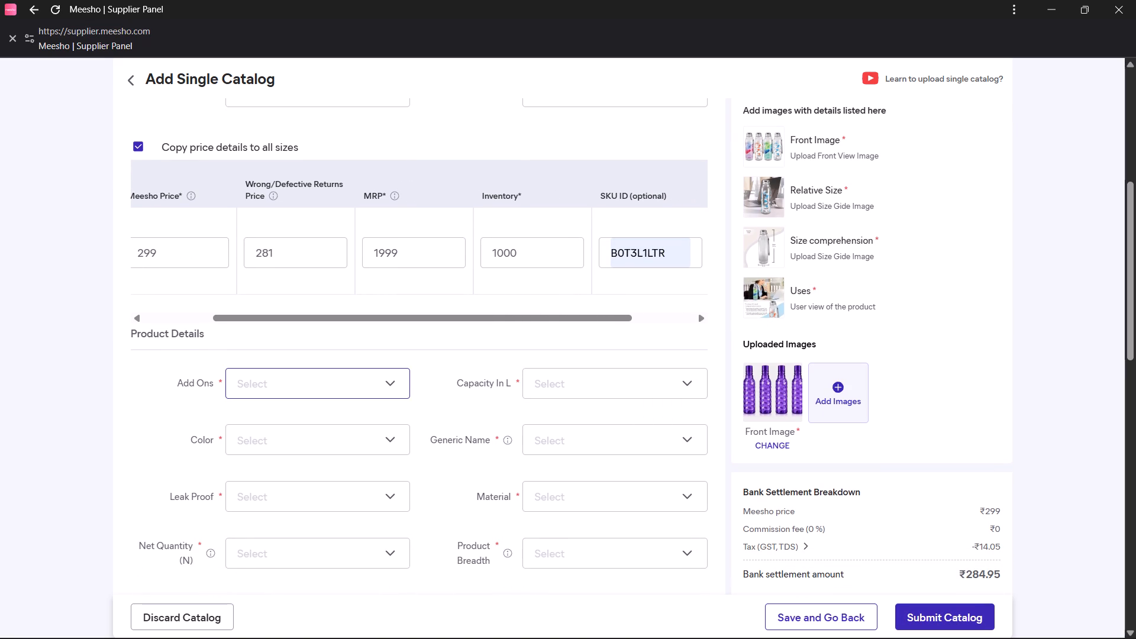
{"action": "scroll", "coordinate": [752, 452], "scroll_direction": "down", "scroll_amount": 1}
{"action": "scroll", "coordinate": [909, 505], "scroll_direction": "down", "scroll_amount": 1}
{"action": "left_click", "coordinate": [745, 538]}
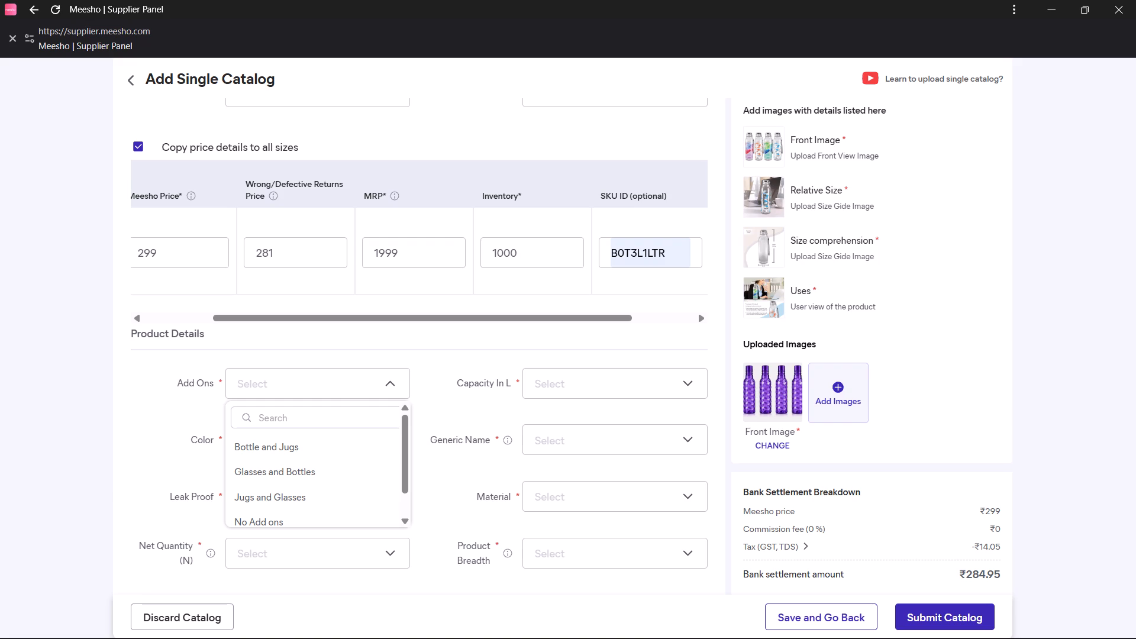
Change the ending of Product 3's Product Name to PACK OF 6.
{"action": "scroll", "coordinate": [982, 469], "scroll_direction": "up", "scroll_amount": 1}
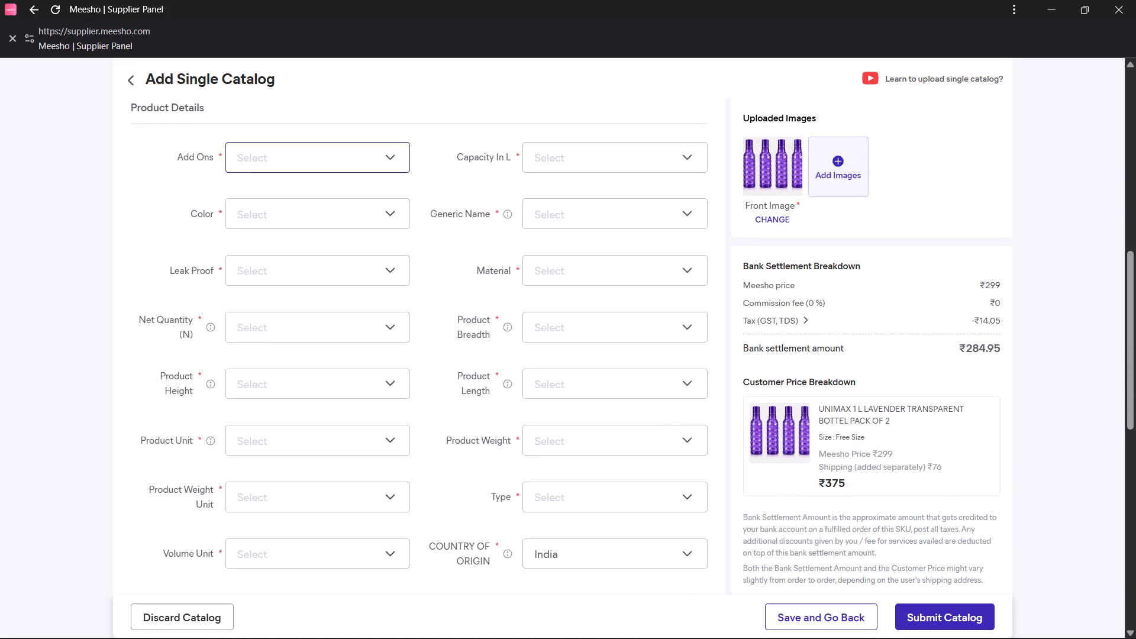
{"action": "scroll", "coordinate": [982, 469], "scroll_direction": "up", "scroll_amount": 1}
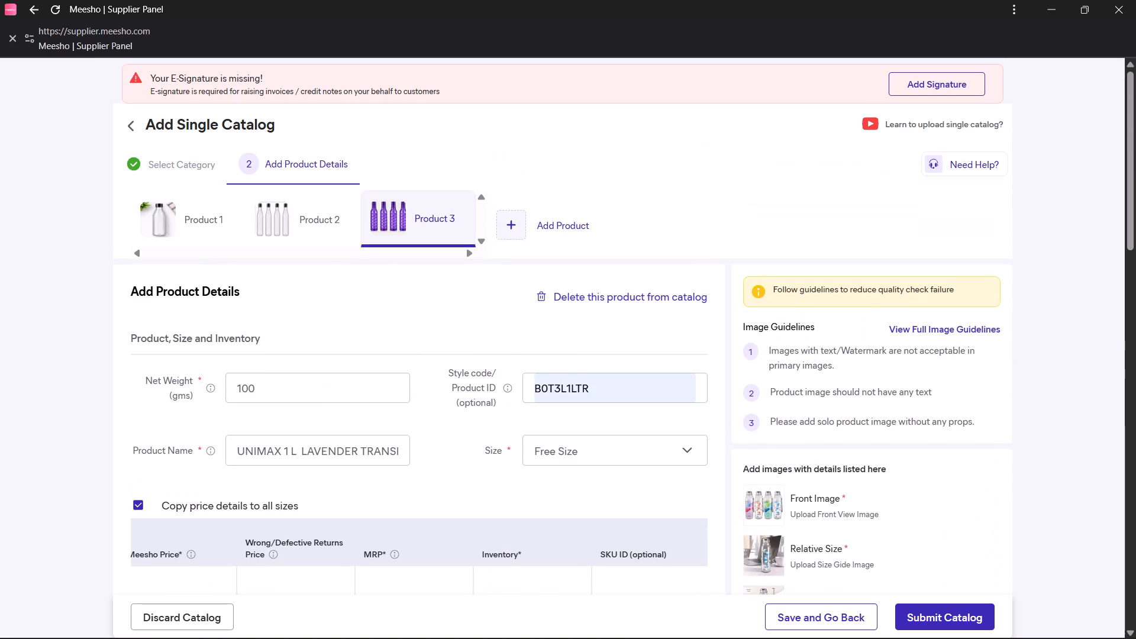
{"action": "scroll", "coordinate": [354, 443], "scroll_direction": "left", "scroll_amount": 2}
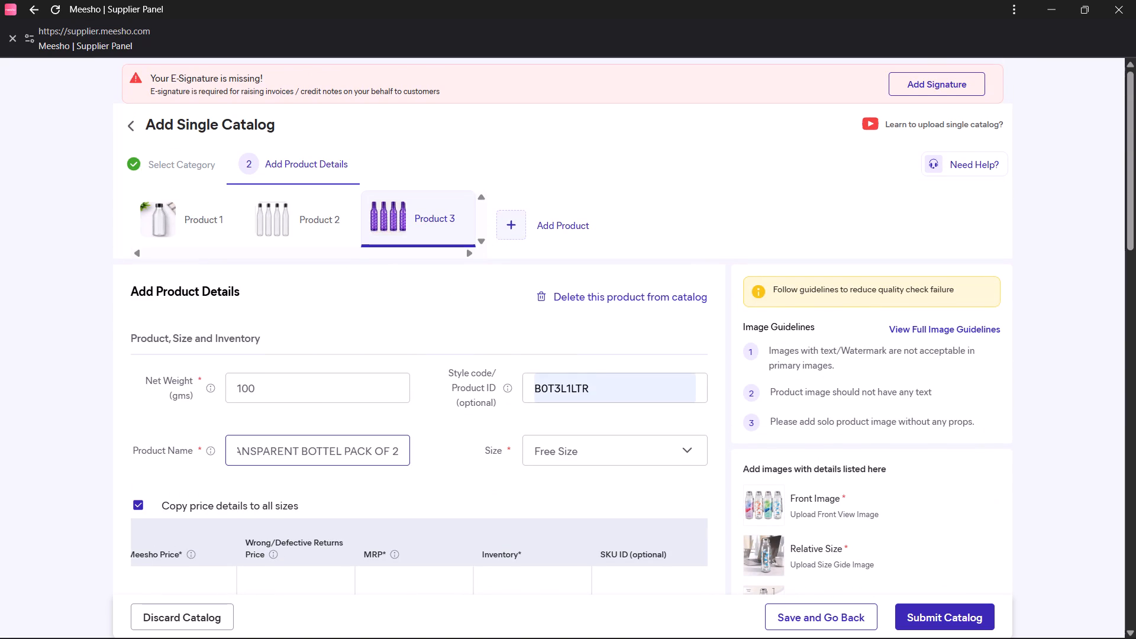
{"action": "scroll", "coordinate": [354, 443], "scroll_direction": "left", "scroll_amount": 1}
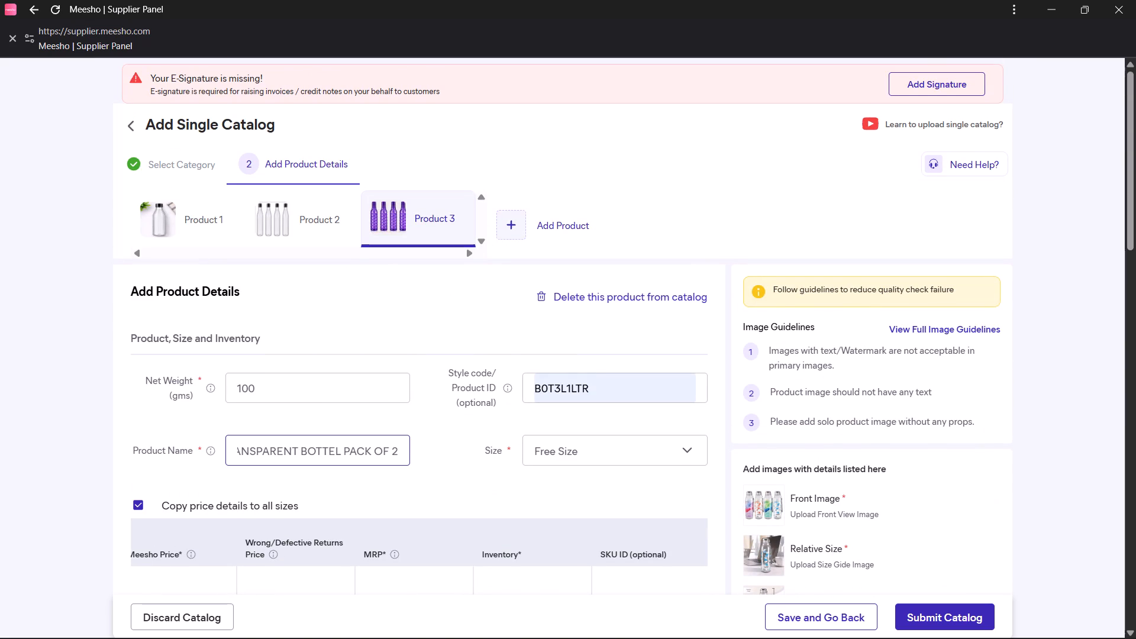
{"action": "left_click", "coordinate": [402, 453]}
{"action": "scroll", "coordinate": [391, 448], "scroll_direction": "left", "scroll_amount": 2}
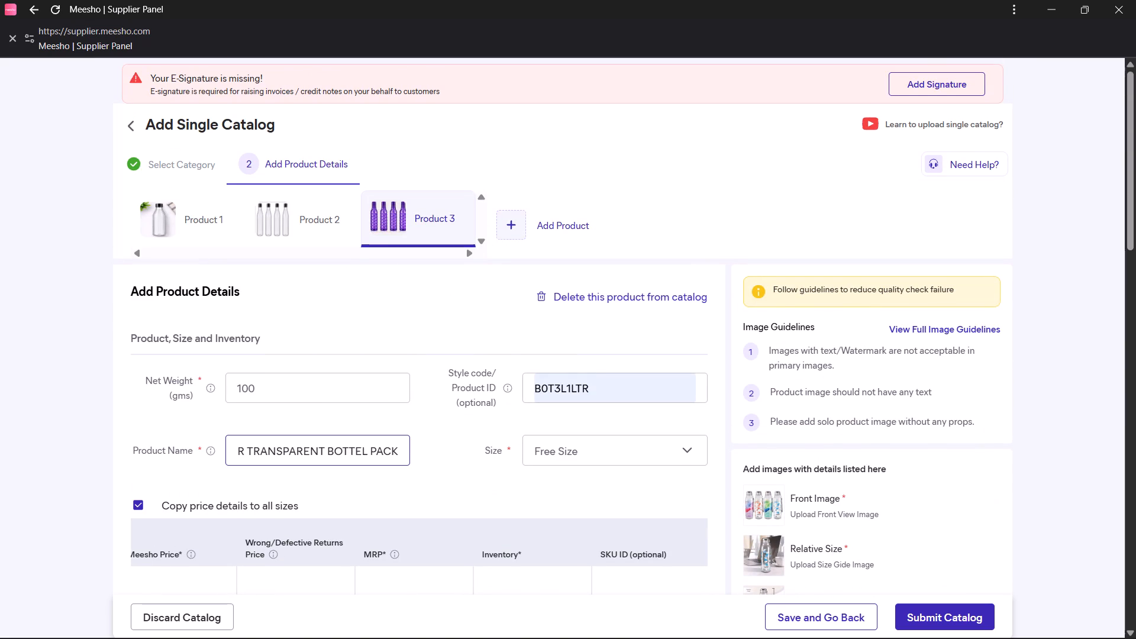
{"action": "left_click", "coordinate": [397, 449]}
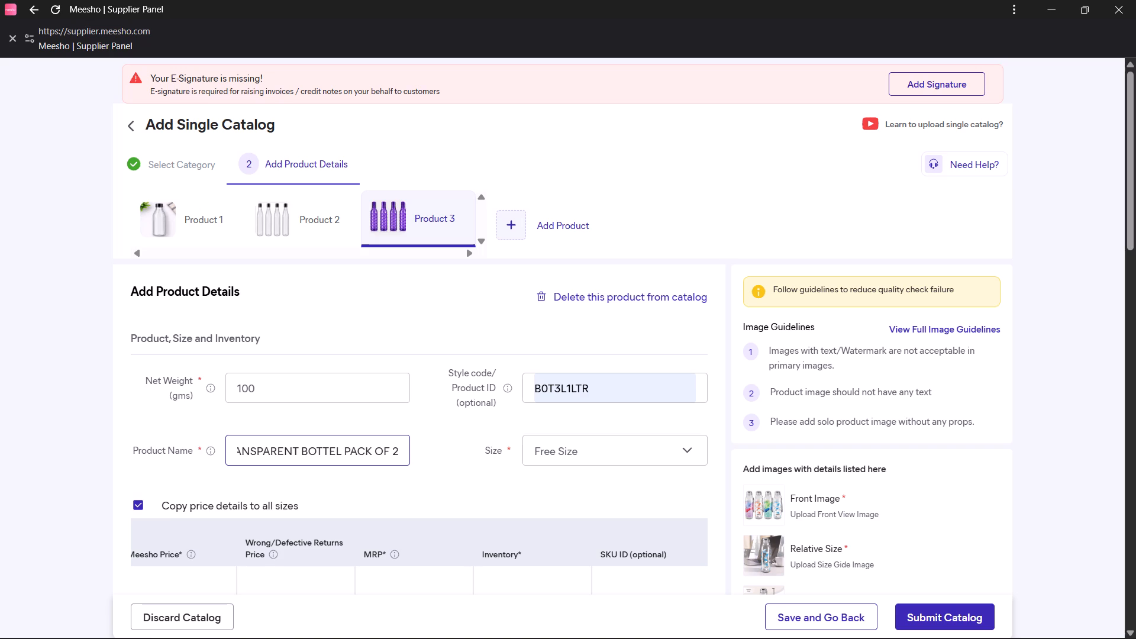
{"action": "key", "text": "BackSpace"}
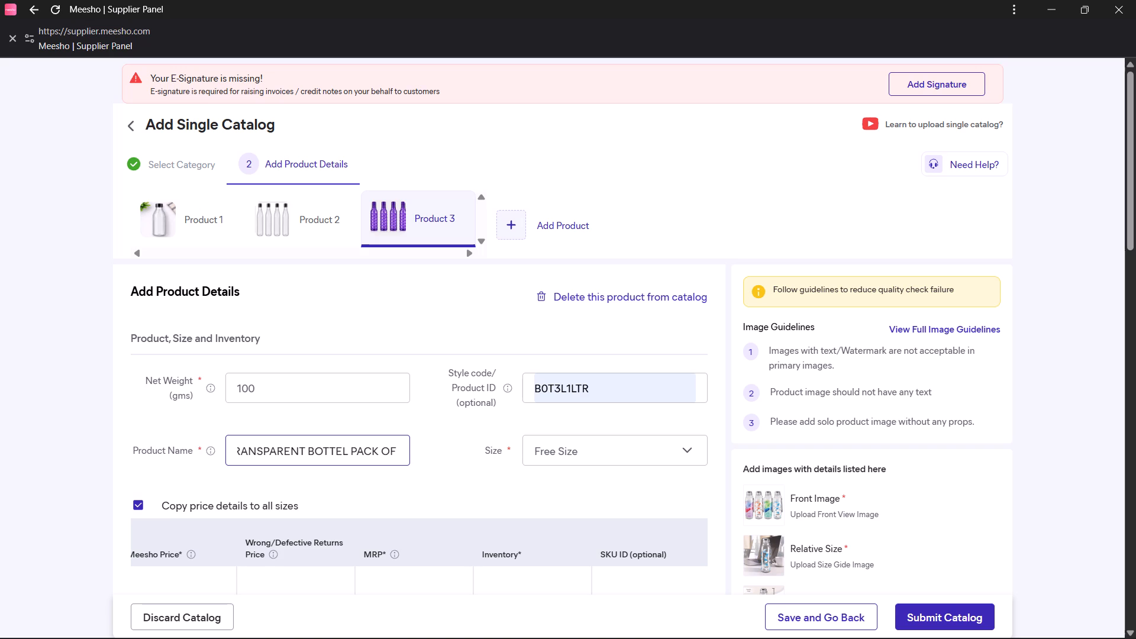
{"action": "key", "text": "6"}
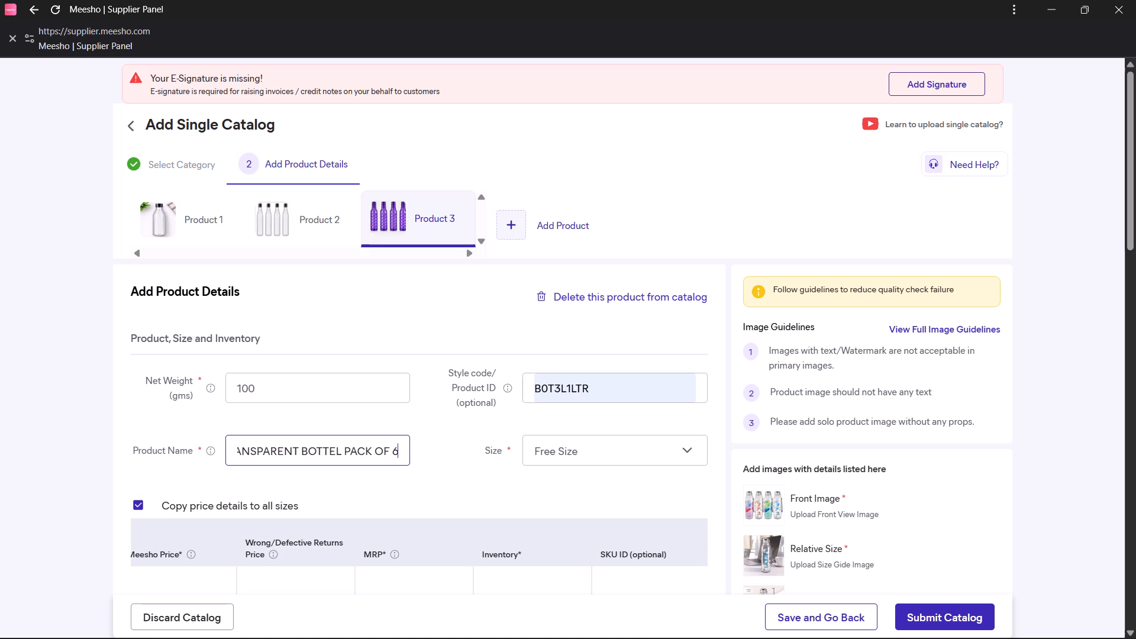
Set Product 3's Meesho Price to 240 and fill its Wrong/Defective Returns Price with the suggested 222.
{"action": "scroll", "coordinate": [501, 485], "scroll_direction": "down", "scroll_amount": 2}
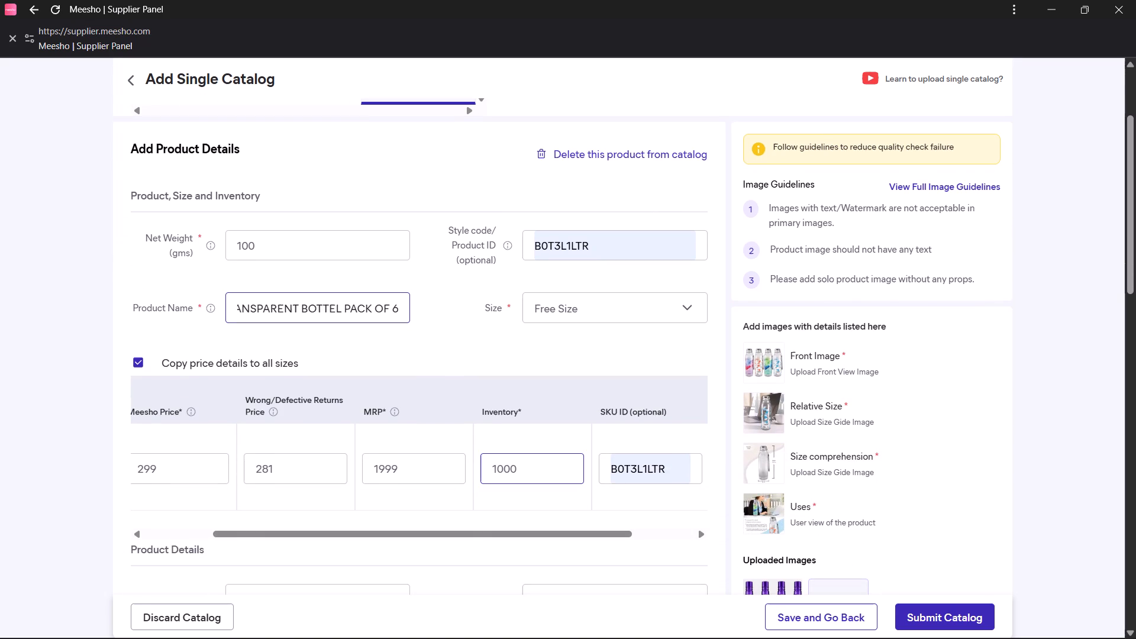
{"action": "left_click", "coordinate": [183, 456]}
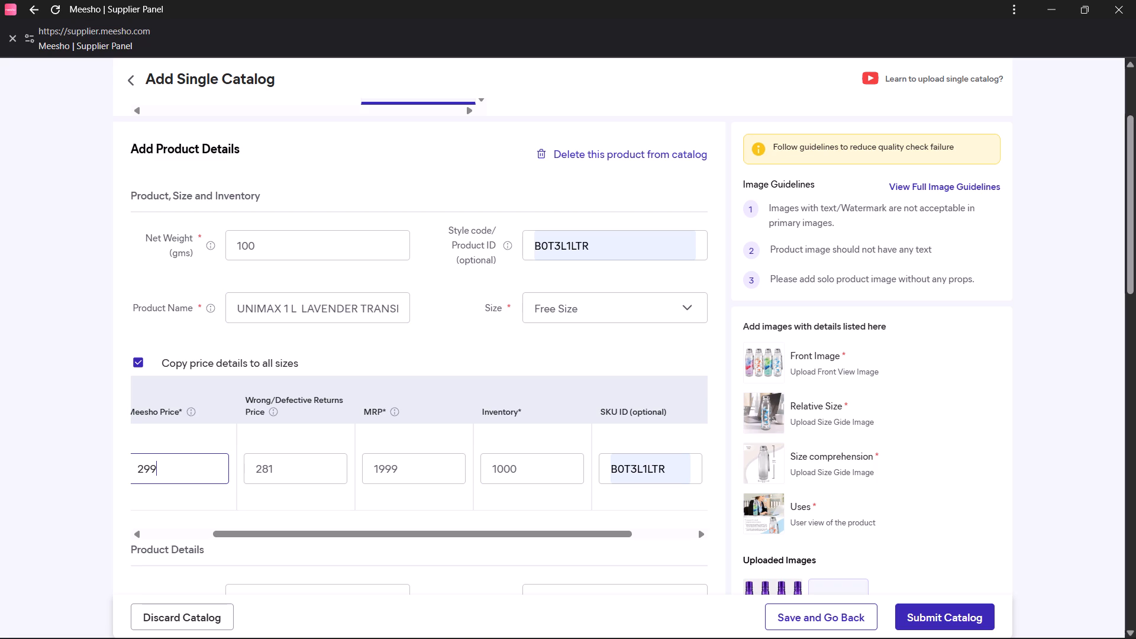
{"action": "key", "text": "BackSpace"}
{"action": "key", "text": "BackSpace"}
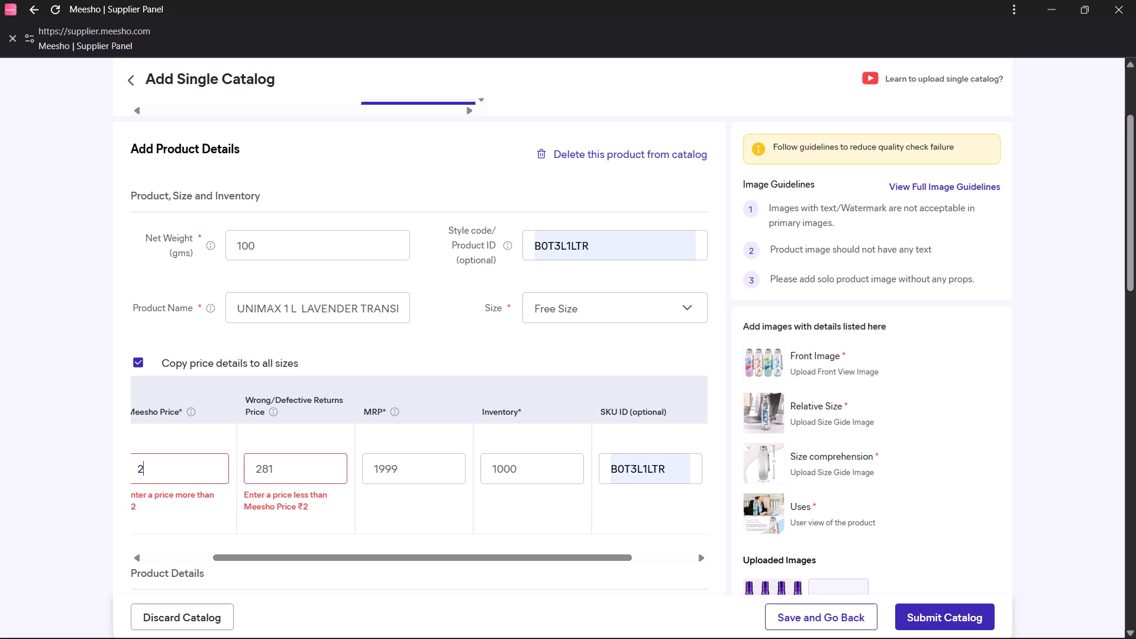
{"action": "type", "text": "240"}
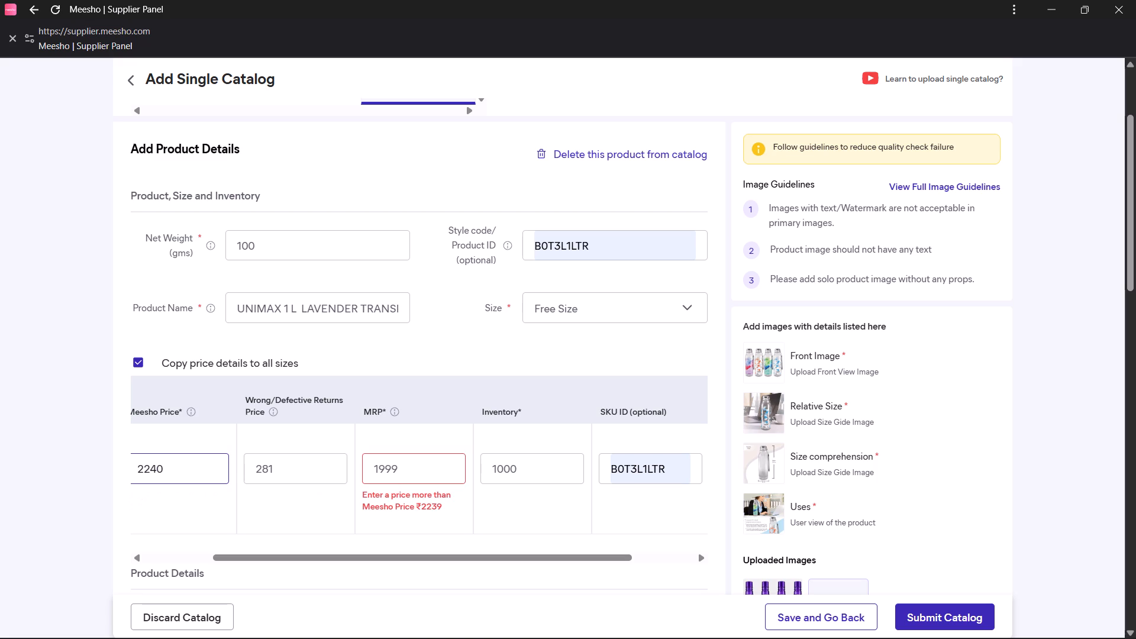
{"action": "key", "text": "BackSpace"}
{"action": "key", "text": "BackSpace"}
{"action": "key", "text": "BackSpace"}
{"action": "key", "text": "BackSpace"}
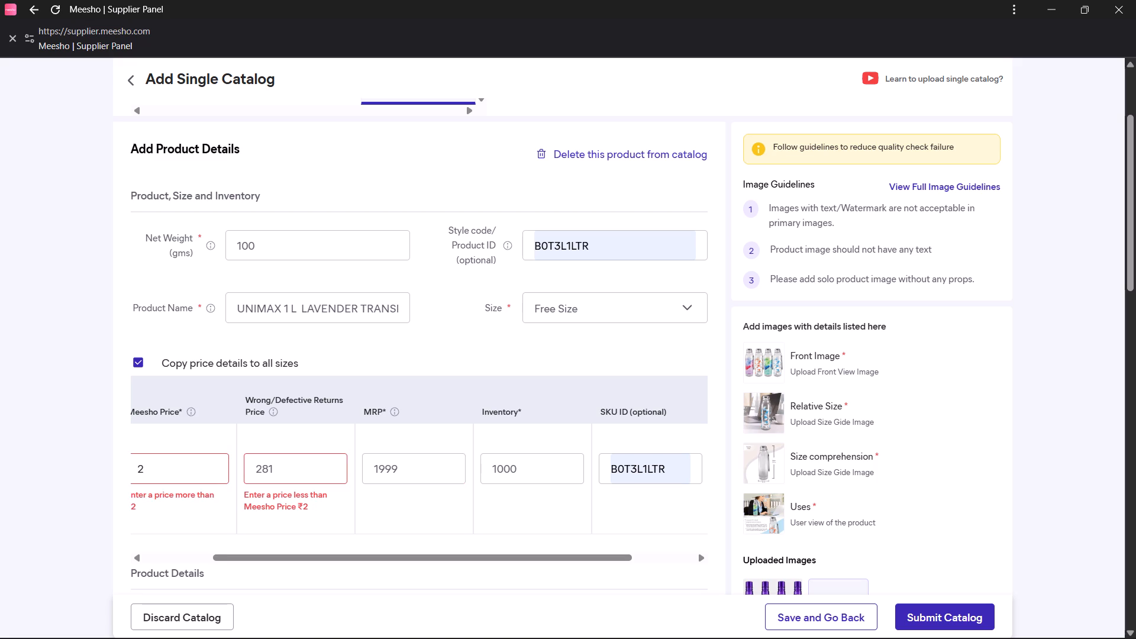
{"action": "type", "text": "240"}
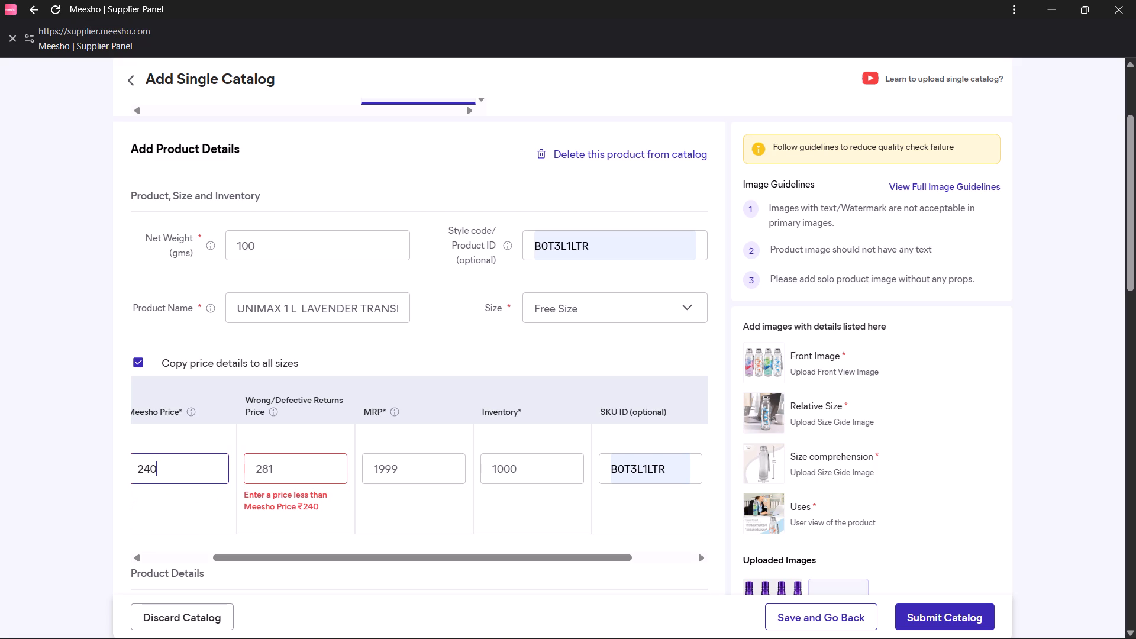
{"action": "left_click", "coordinate": [294, 482]}
Set Product 3's Add Ons to Bottle and Jugs and its Capacity In L to 1.
{"action": "scroll", "coordinate": [380, 522], "scroll_direction": "down", "scroll_amount": 3}
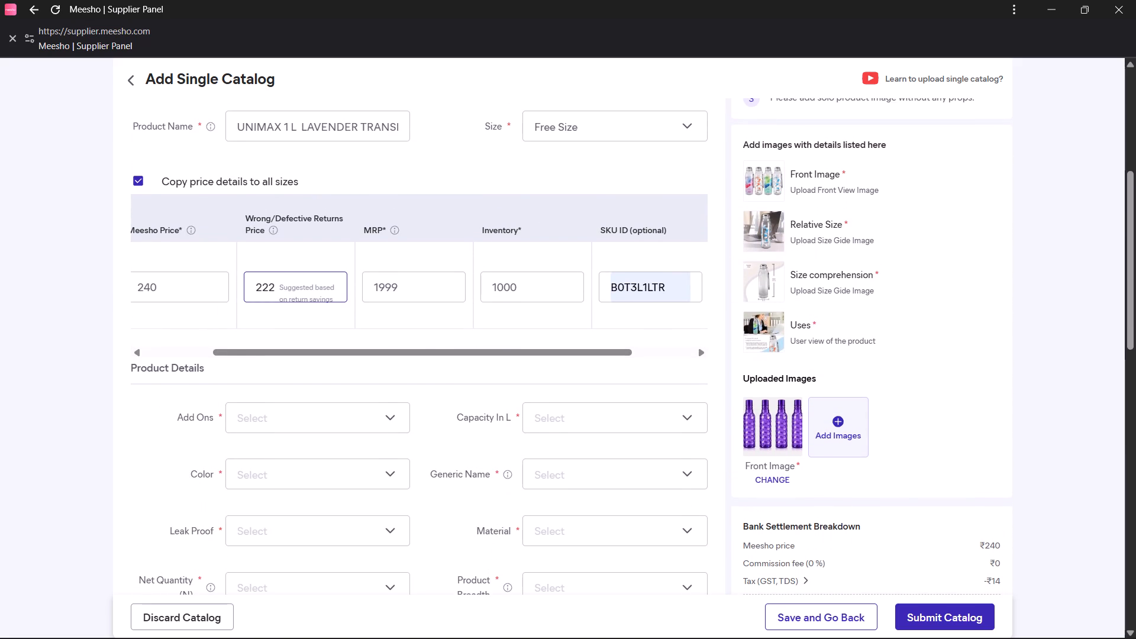
{"action": "left_click", "coordinate": [387, 420]}
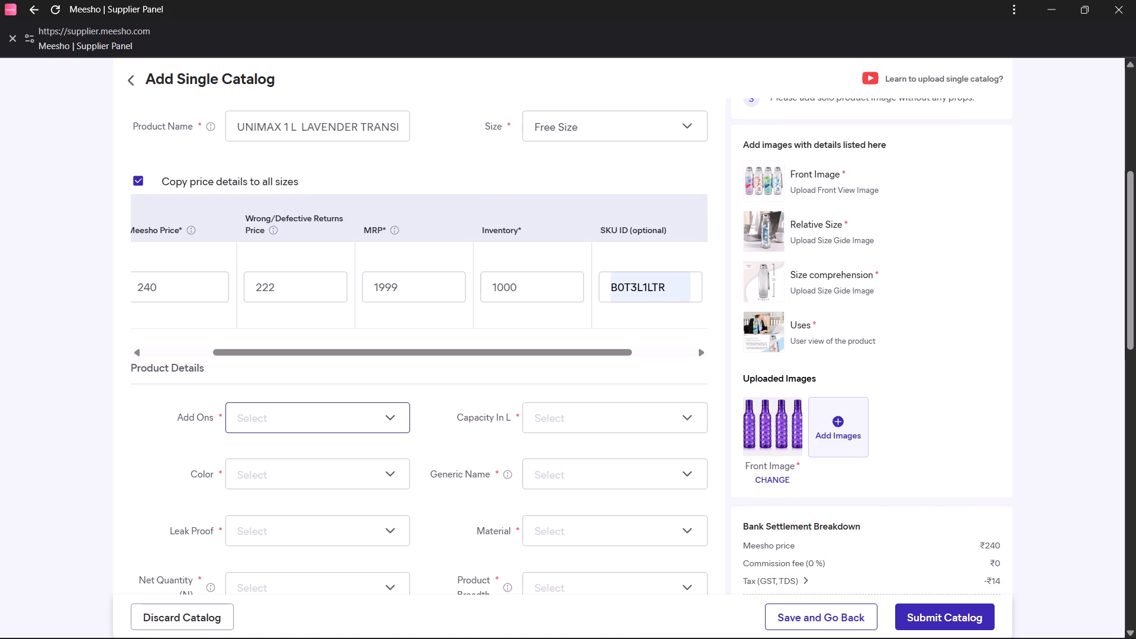
{"action": "left_click", "coordinate": [387, 420]}
{"action": "left_click", "coordinate": [306, 490]}
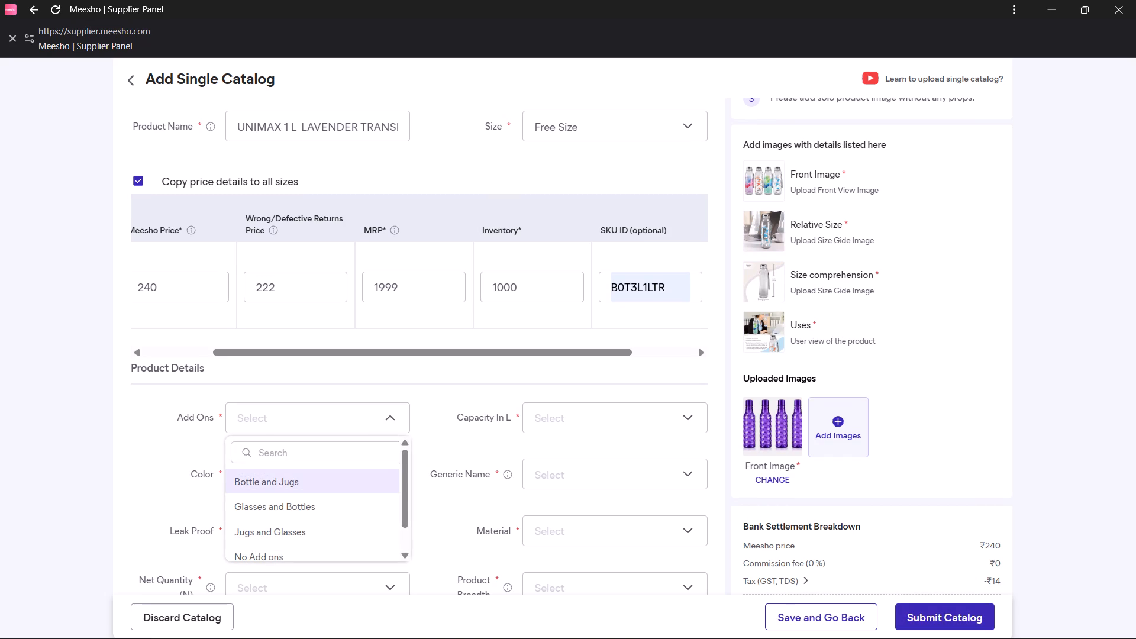
{"action": "left_click", "coordinate": [577, 423]}
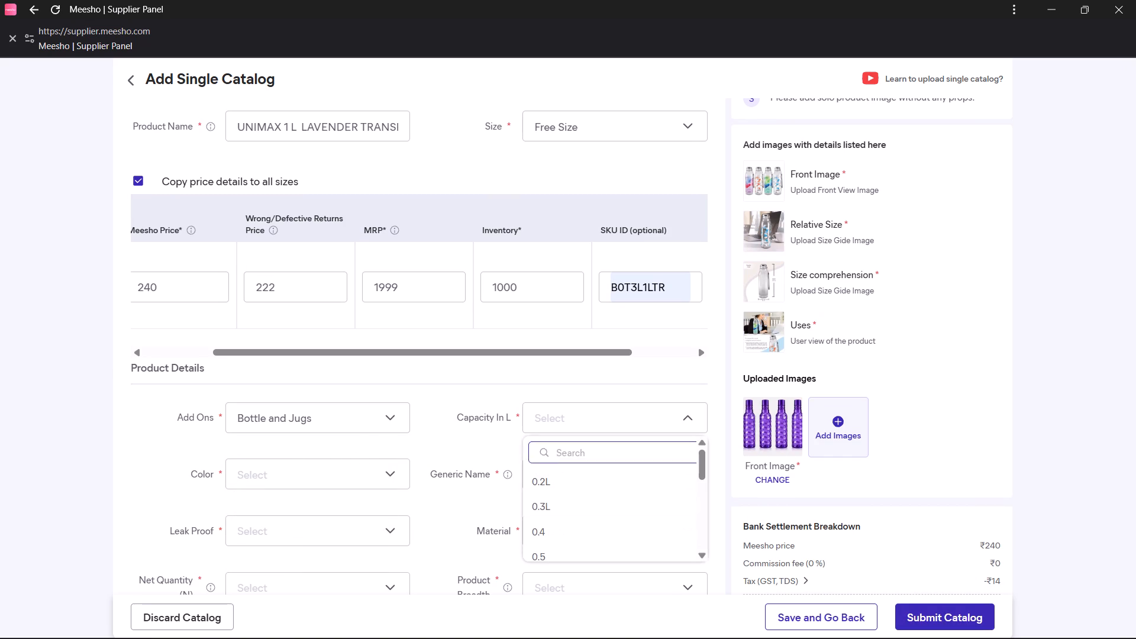
{"action": "scroll", "coordinate": [554, 547], "scroll_direction": "down", "scroll_amount": 1}
{"action": "left_click", "coordinate": [554, 547]}
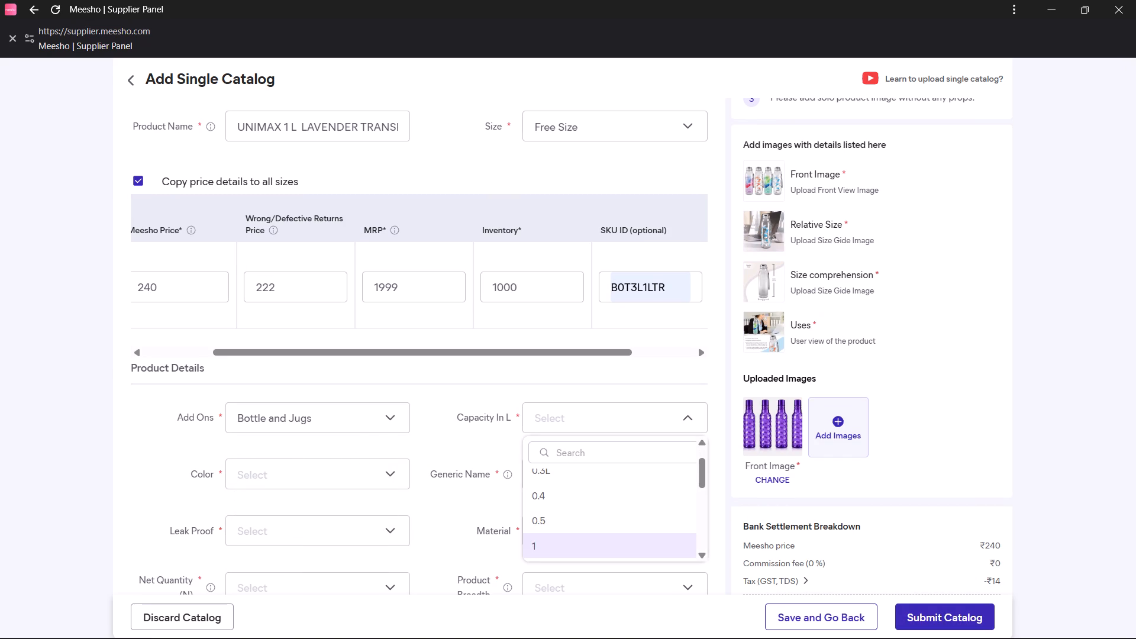
Set Product 3's Color to Lavendar in the product details.
{"action": "left_click", "coordinate": [374, 475]}
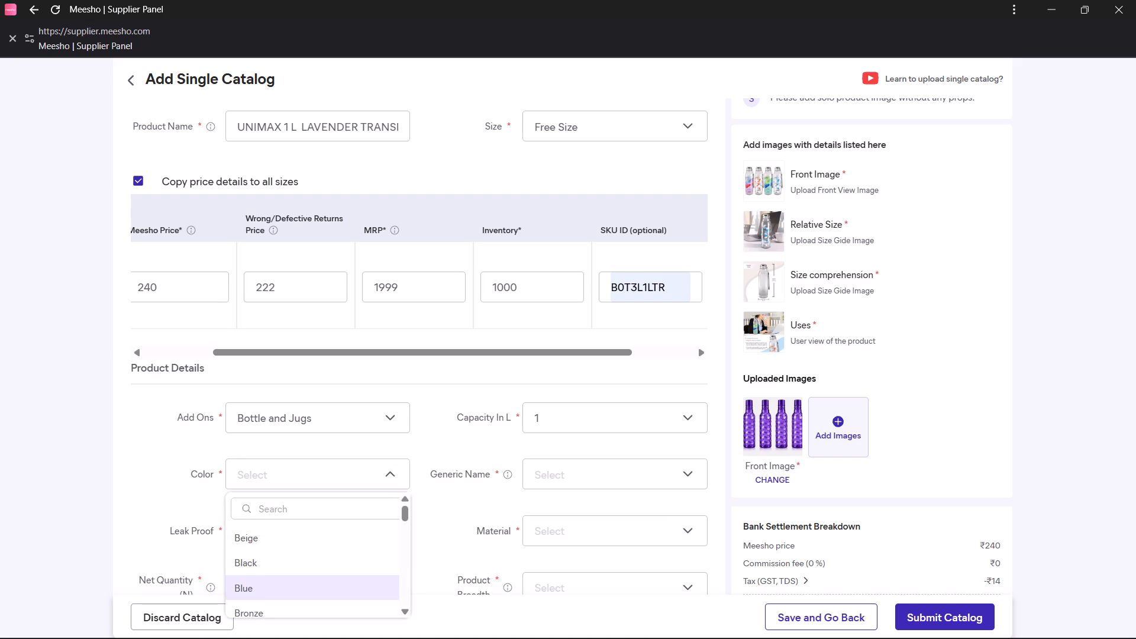
{"action": "scroll", "coordinate": [295, 576], "scroll_direction": "down", "scroll_amount": 3}
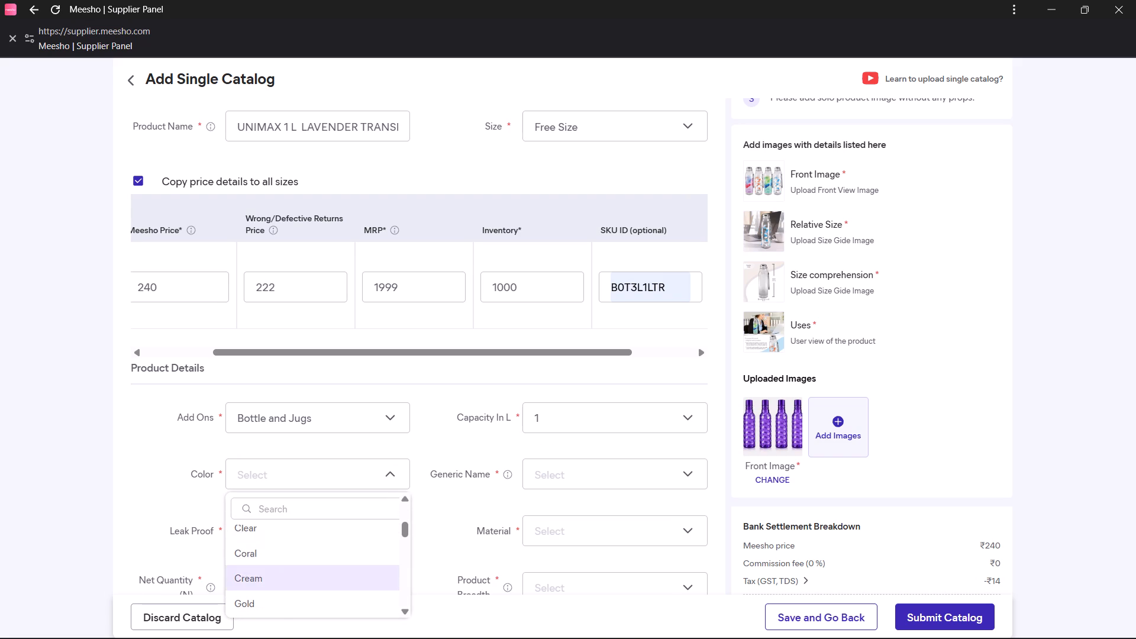
{"action": "scroll", "coordinate": [295, 576], "scroll_direction": "down", "scroll_amount": 3}
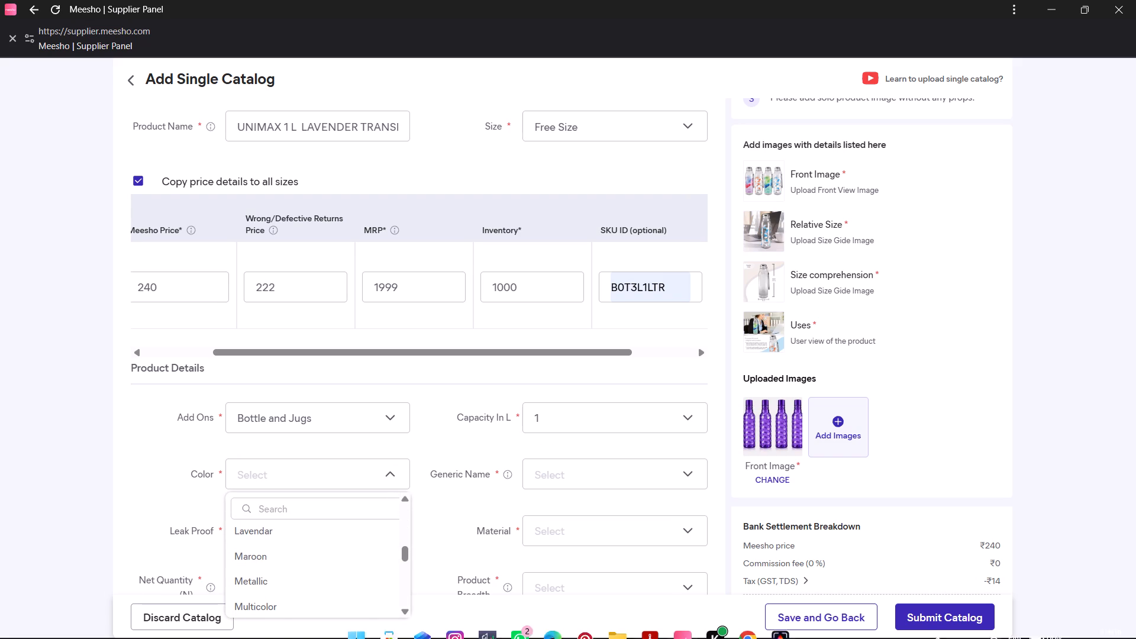
{"action": "left_click", "coordinate": [298, 539]}
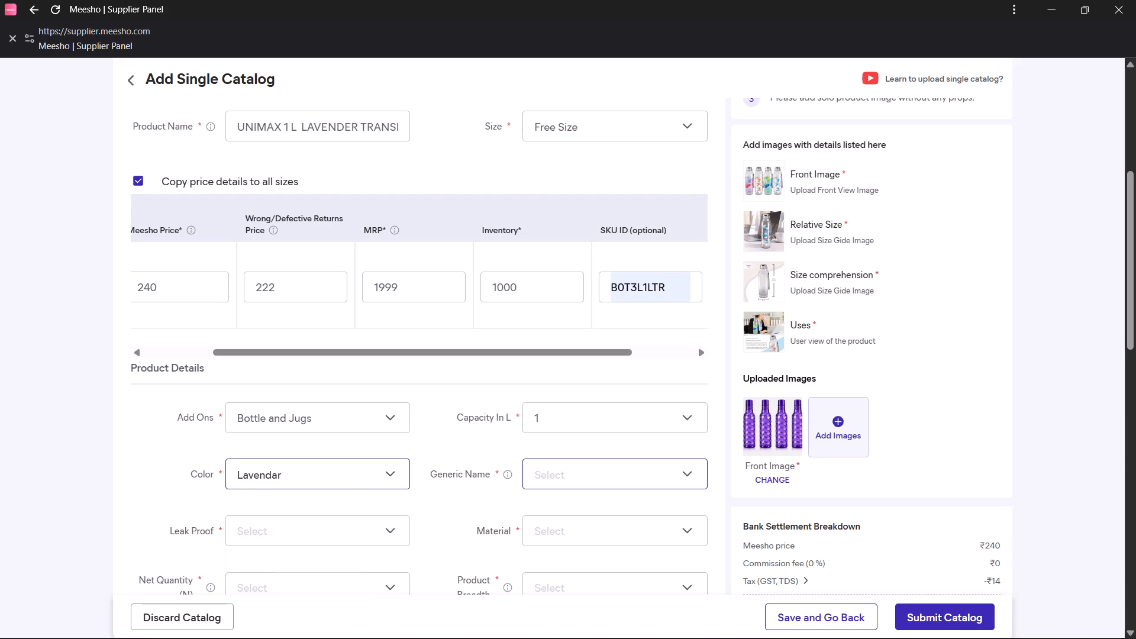
Set Product 3's Generic Name to Water Bottles and Leak Proof to Yes.
{"action": "left_click", "coordinate": [575, 463]}
{"action": "scroll", "coordinate": [567, 576], "scroll_direction": "down", "scroll_amount": 6}
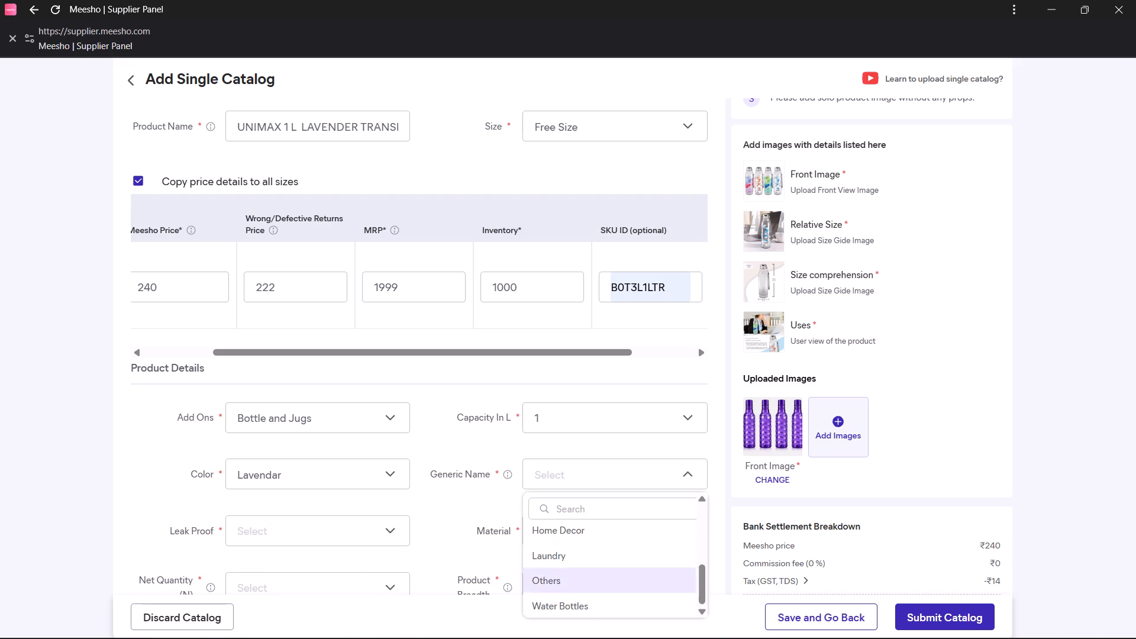
{"action": "left_click", "coordinate": [567, 608]}
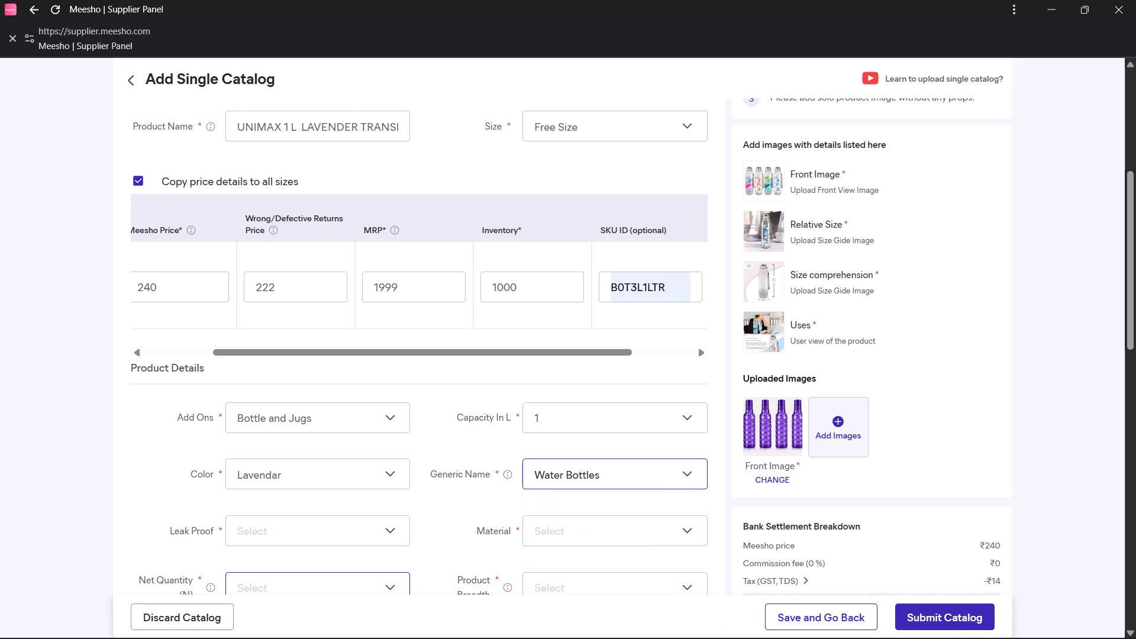
{"action": "left_click", "coordinate": [363, 533]}
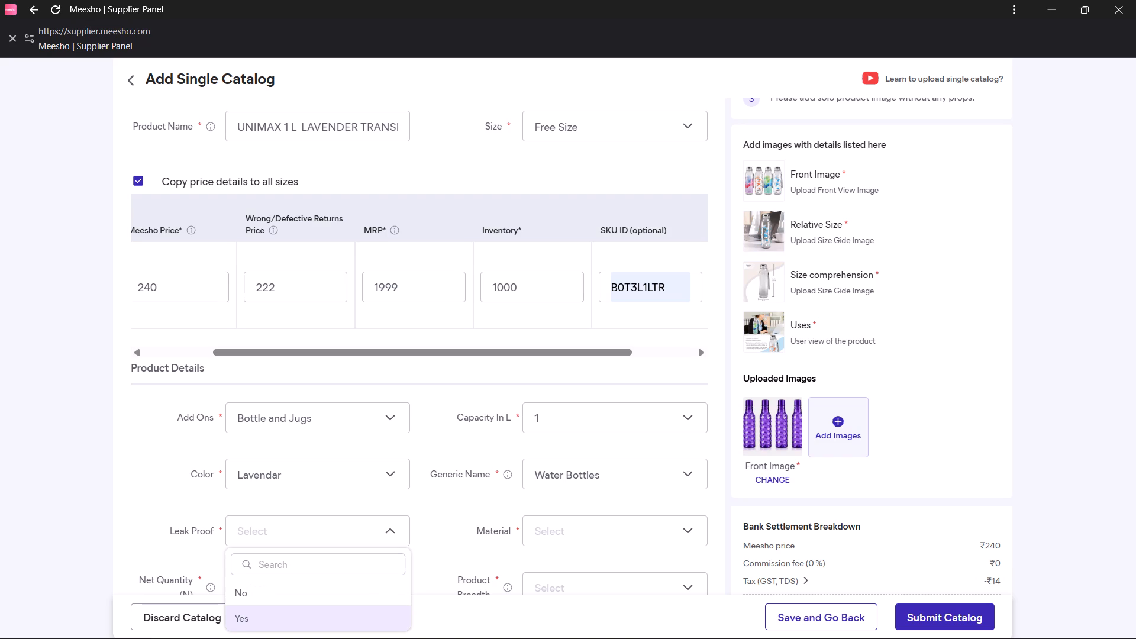
{"action": "left_click", "coordinate": [328, 617]}
Set Product 3's Material to Plastic in the product details.
{"action": "left_click_drag", "start_coordinate": [605, 514], "coordinate": [605, 528]}
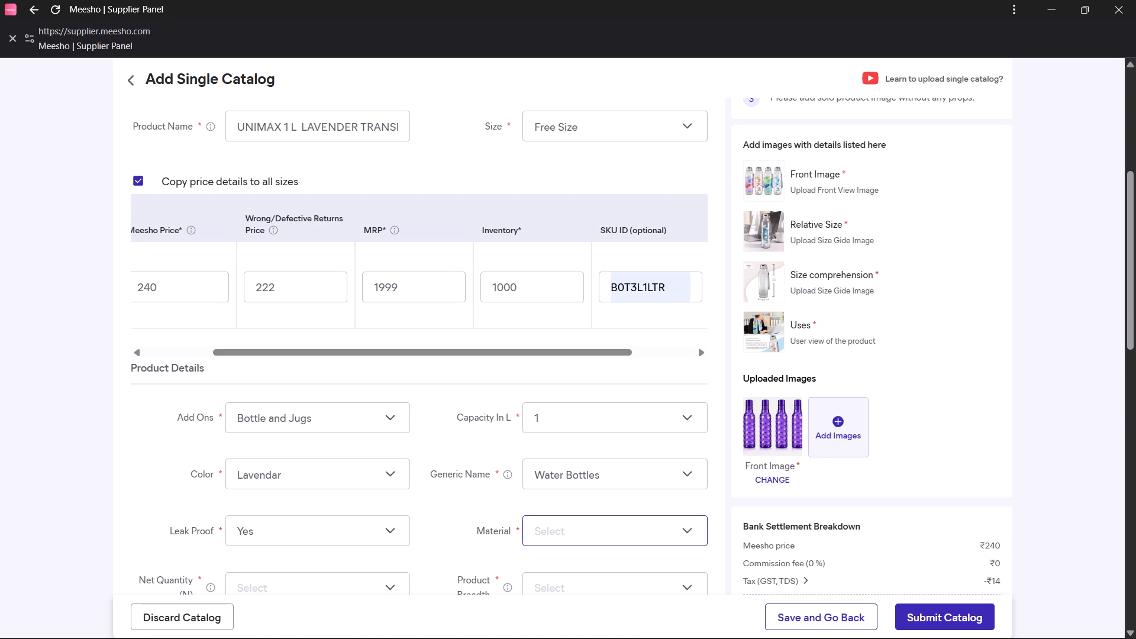
{"action": "left_click_drag", "start_coordinate": [605, 528], "coordinate": [605, 530]}
{"action": "left_click", "coordinate": [605, 530]}
{"action": "scroll", "coordinate": [570, 594], "scroll_direction": "down", "scroll_amount": 1}
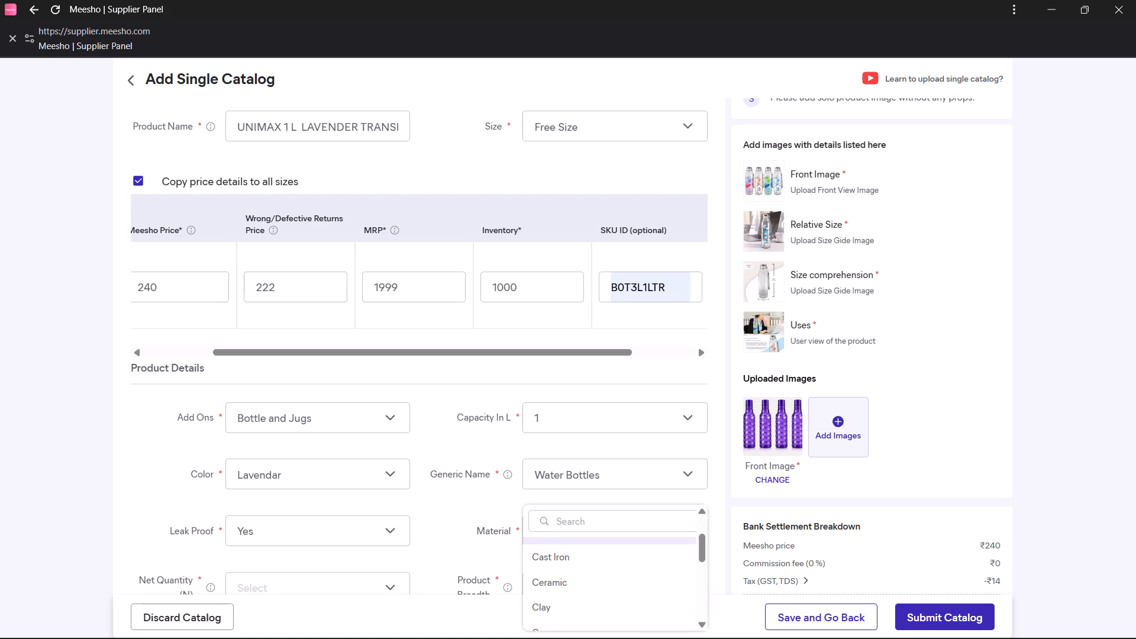
{"action": "scroll", "coordinate": [570, 594], "scroll_direction": "down", "scroll_amount": 3}
{"action": "scroll", "coordinate": [557, 628], "scroll_direction": "up", "scroll_amount": 1}
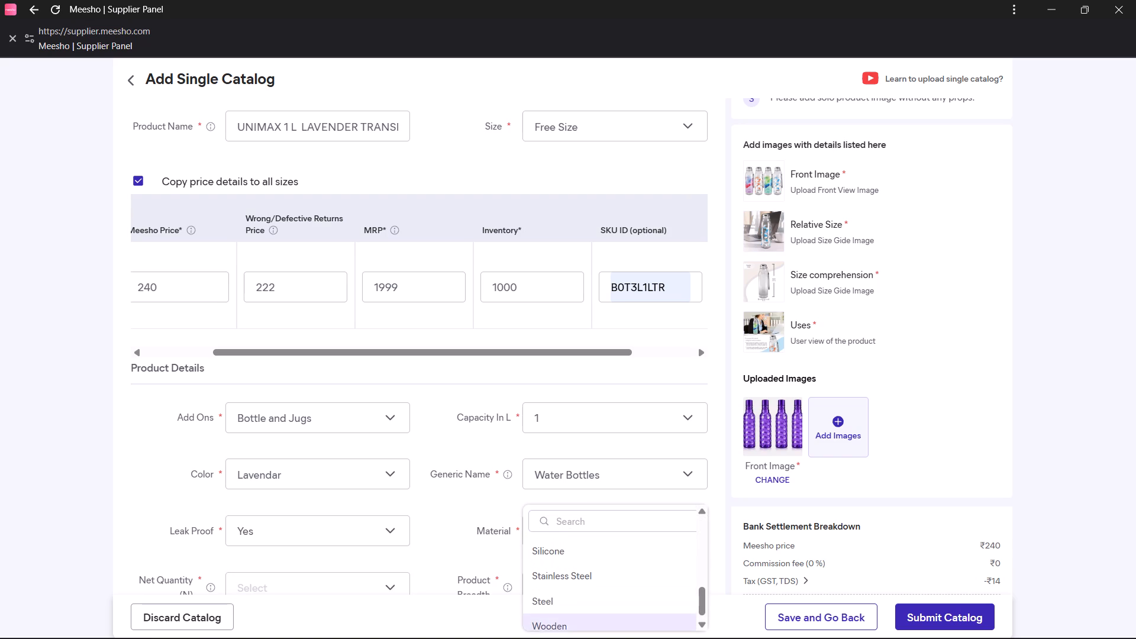
{"action": "scroll", "coordinate": [557, 628], "scroll_direction": "up", "scroll_amount": 1}
{"action": "left_click", "coordinate": [582, 543]}
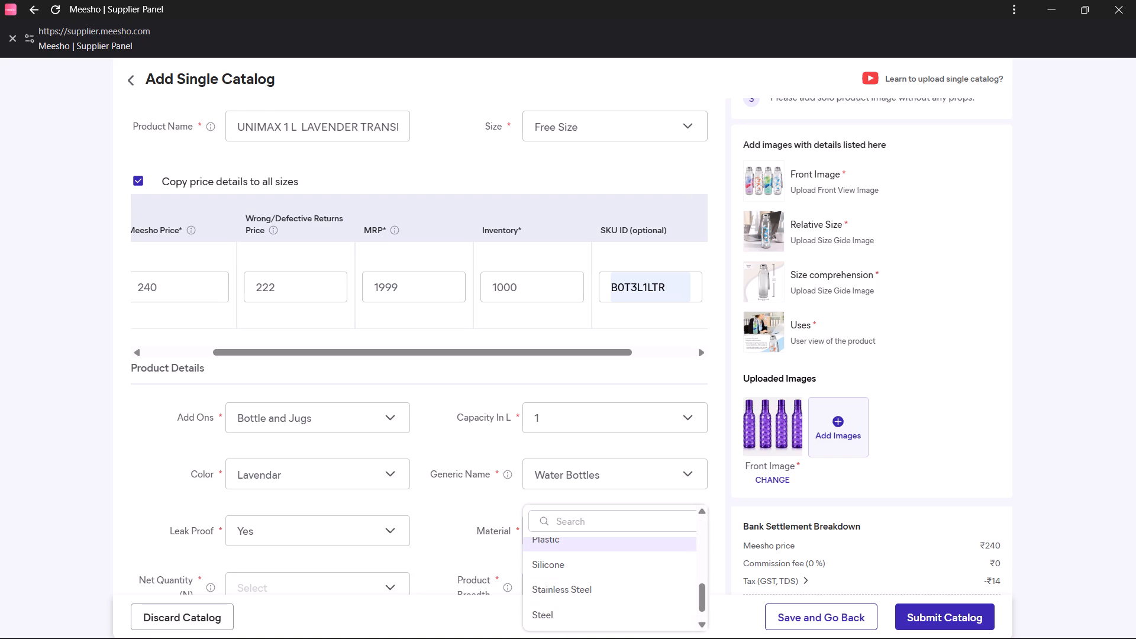
Find the options containing 6 for Product 3's Net Quantity (N) and choose Pack Of 6.
{"action": "scroll", "coordinate": [463, 537], "scroll_direction": "down", "scroll_amount": 2}
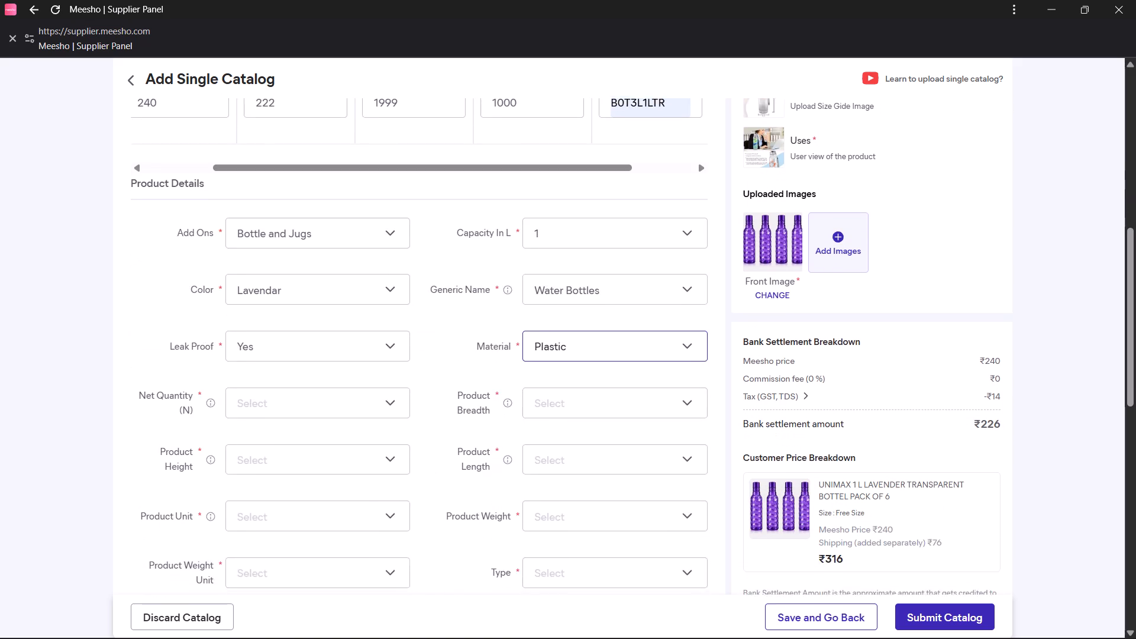
{"action": "scroll", "coordinate": [463, 537], "scroll_direction": "down", "scroll_amount": 1}
{"action": "left_click", "coordinate": [380, 378]}
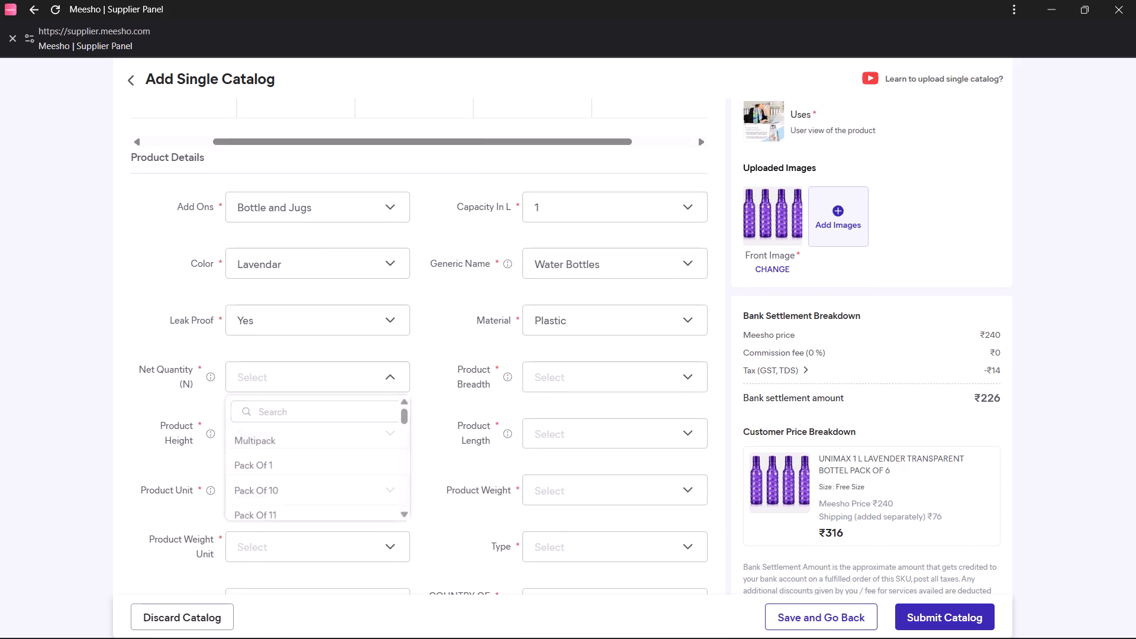
{"action": "left_click", "coordinate": [353, 408]}
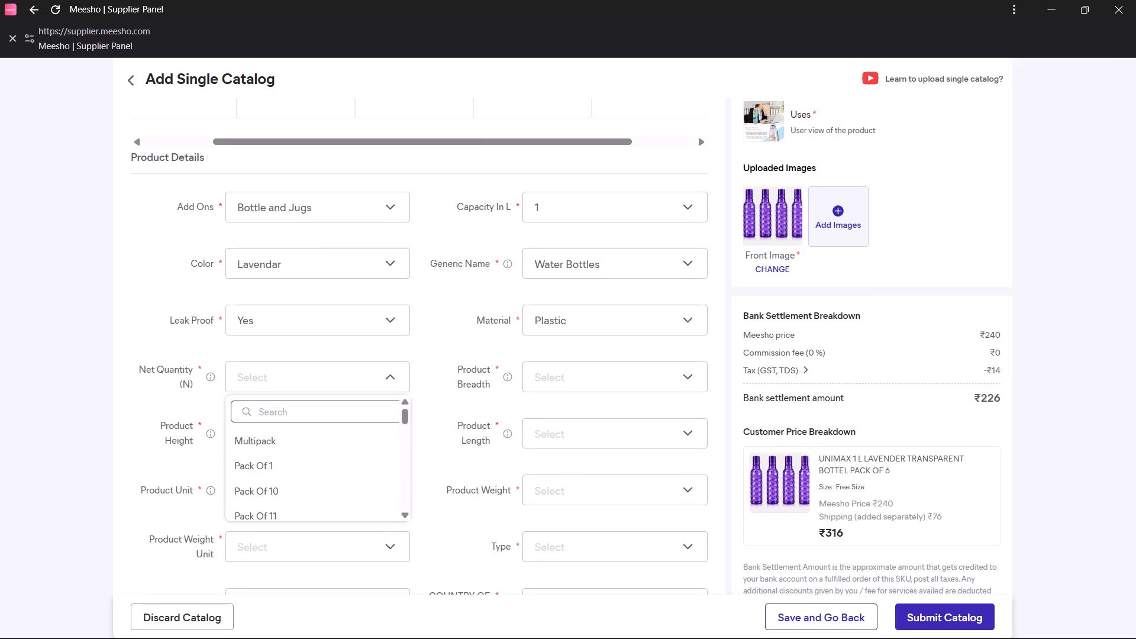
{"action": "key", "text": "6"}
{"action": "left_click", "coordinate": [305, 494]}
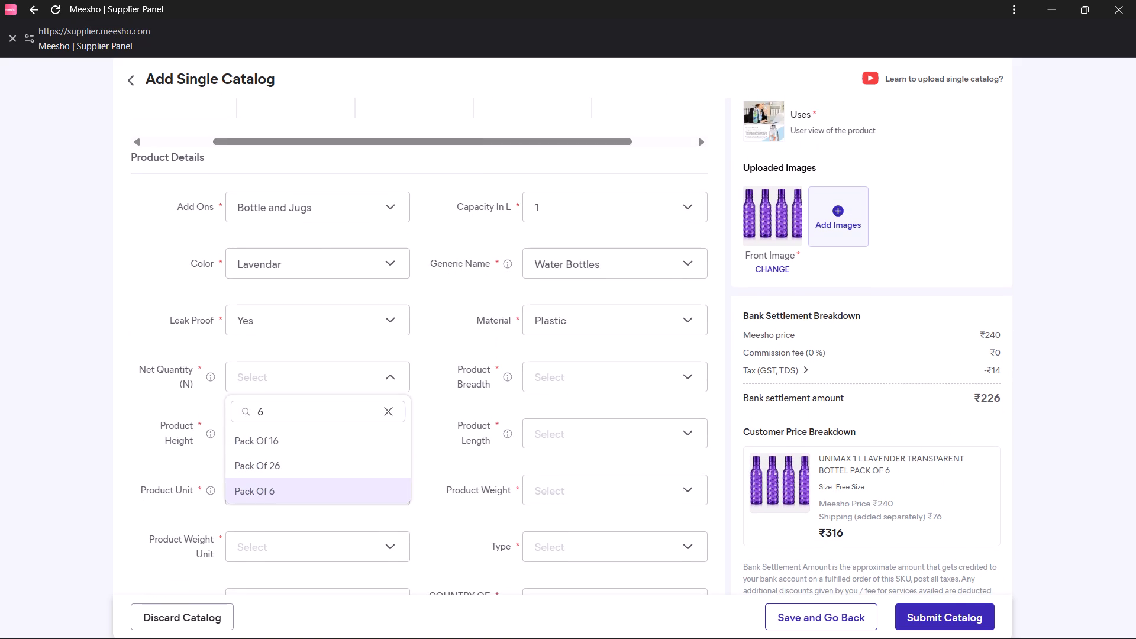
Set Product 3's dimensions to Product Breadth 0.5, Product Height 10 and Product Length 1, with Product Unit Cm.
{"action": "left_click", "coordinate": [592, 373]}
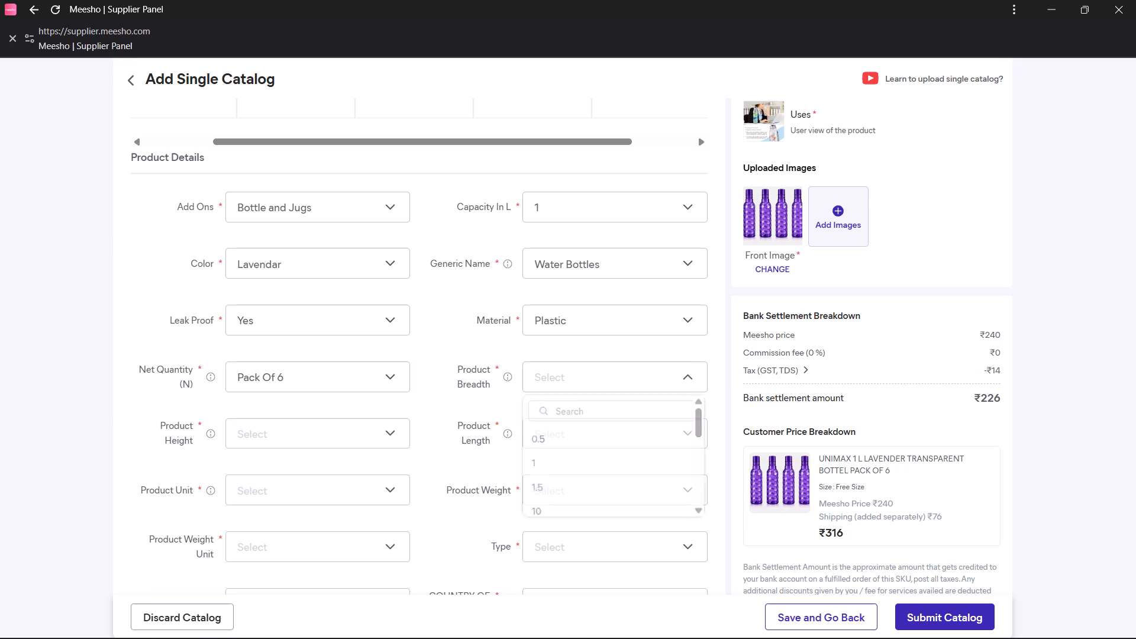
{"action": "left_click", "coordinate": [590, 449]}
{"action": "left_click", "coordinate": [386, 432]}
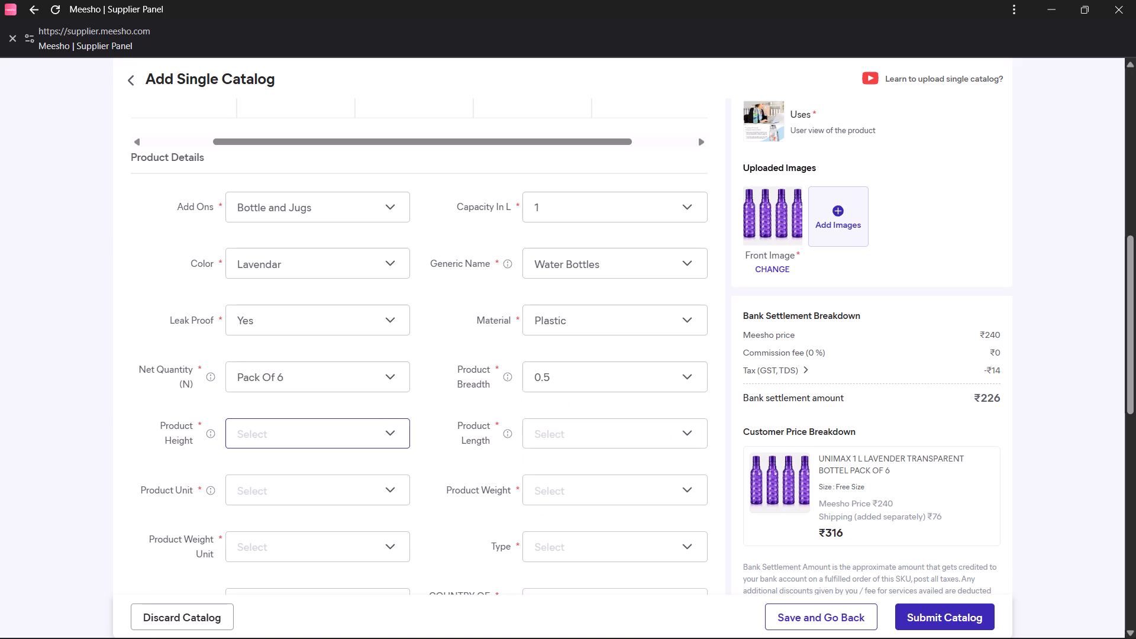
{"action": "left_click", "coordinate": [276, 563]}
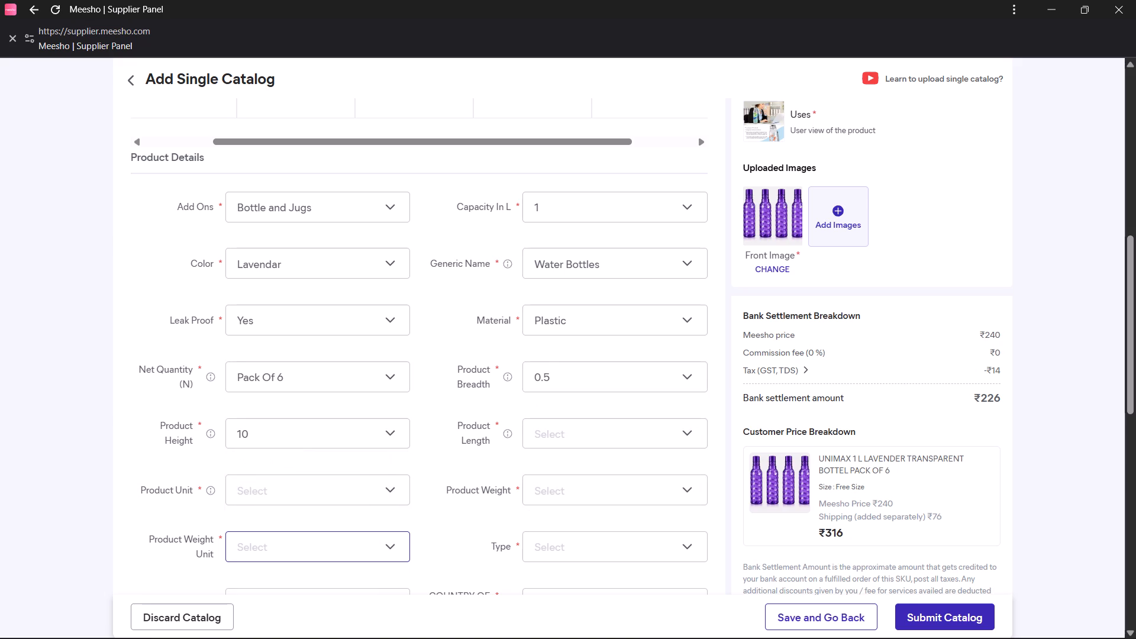
{"action": "left_click", "coordinate": [614, 443]}
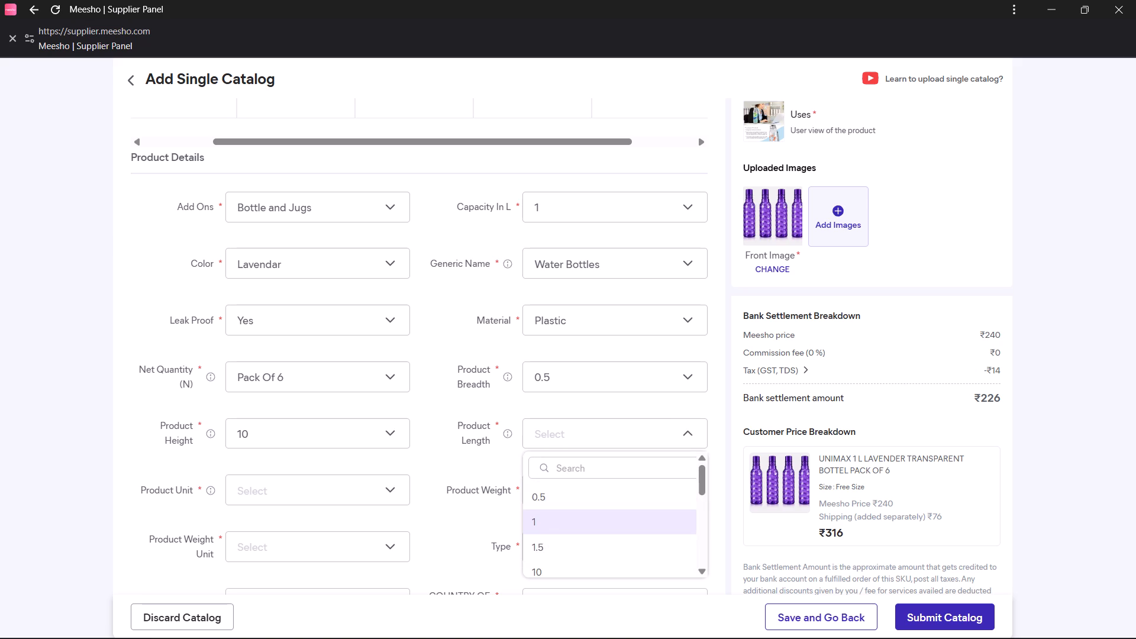
{"action": "left_click", "coordinate": [552, 515]}
{"action": "left_click", "coordinate": [354, 492]}
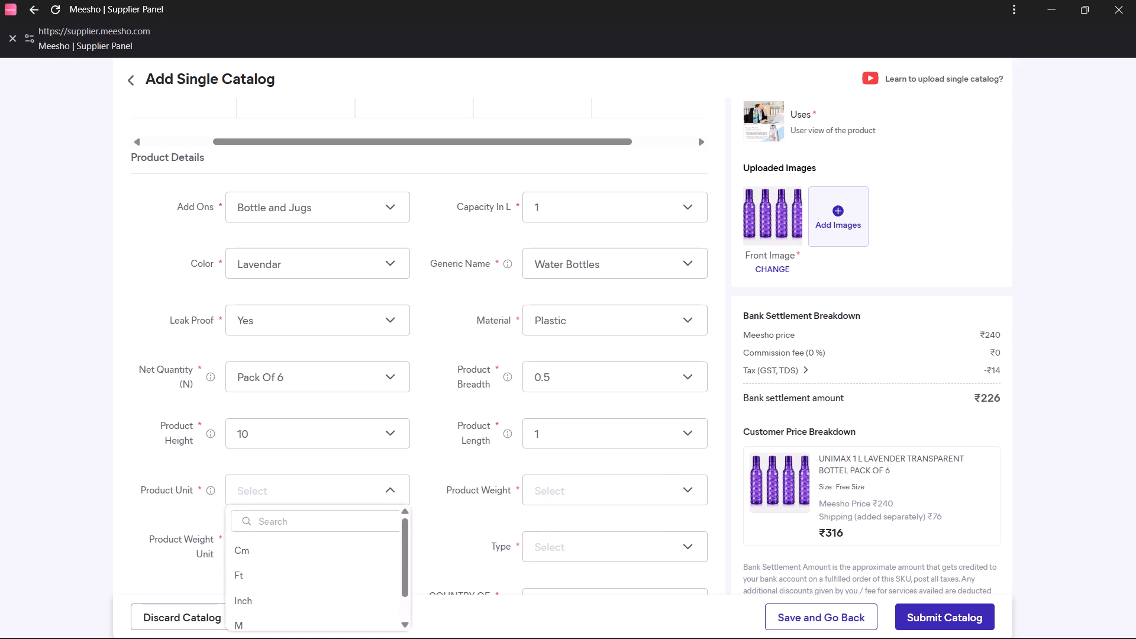
{"action": "left_click", "coordinate": [312, 551]}
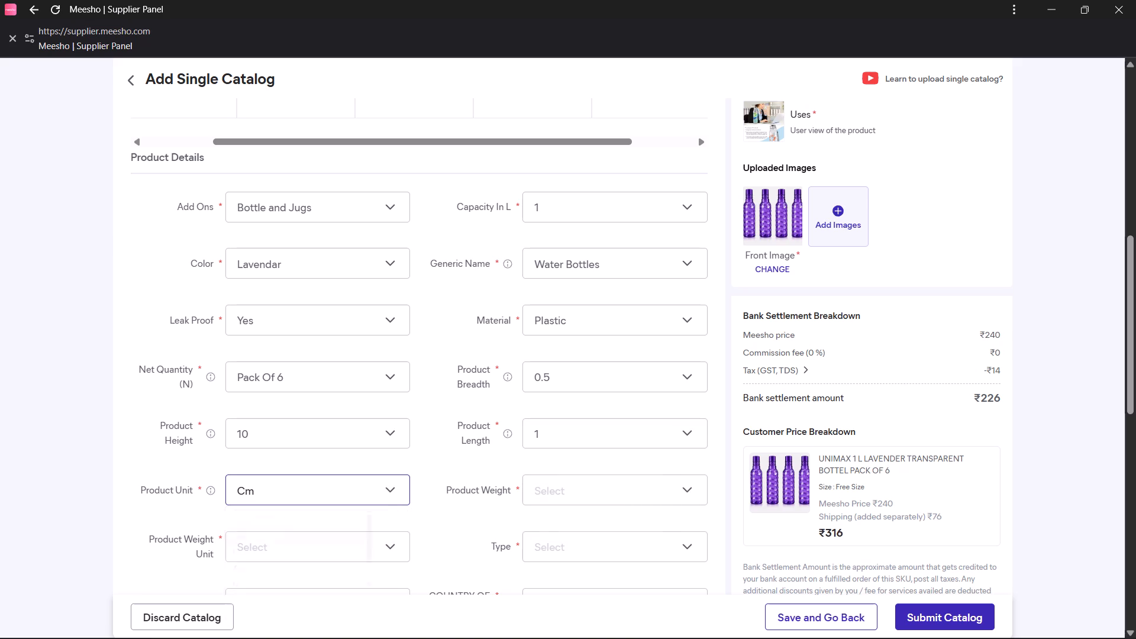
Set Product 3's Product Weight to 0.2 and its Product Weight Unit to Kg.
{"action": "left_click", "coordinate": [583, 501]}
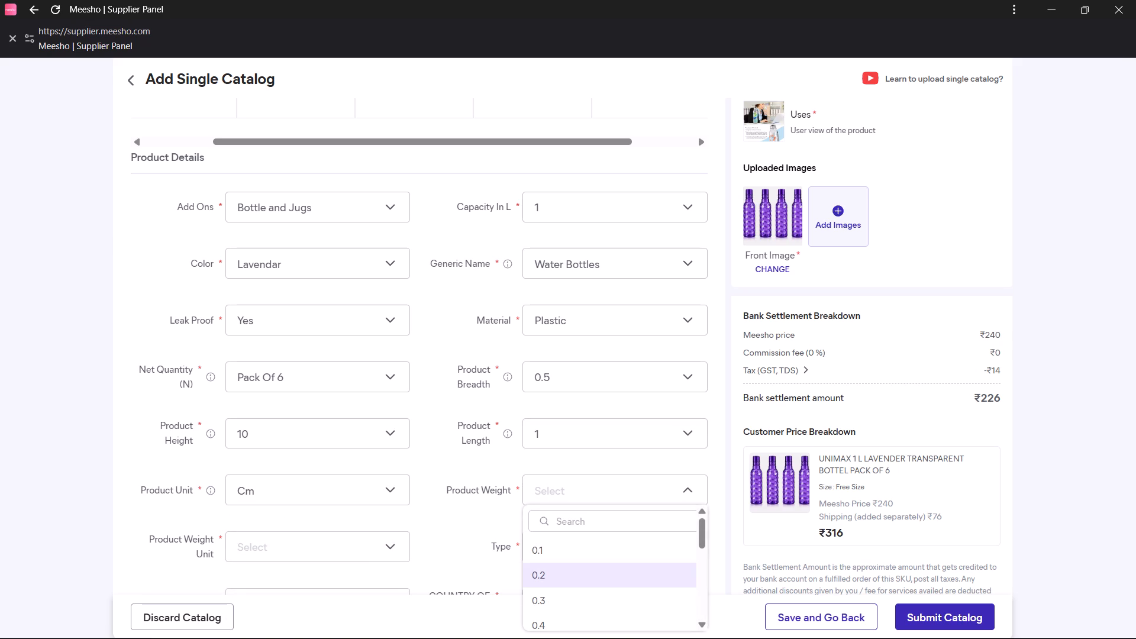
{"action": "left_click", "coordinate": [573, 570]}
{"action": "left_click", "coordinate": [383, 553]}
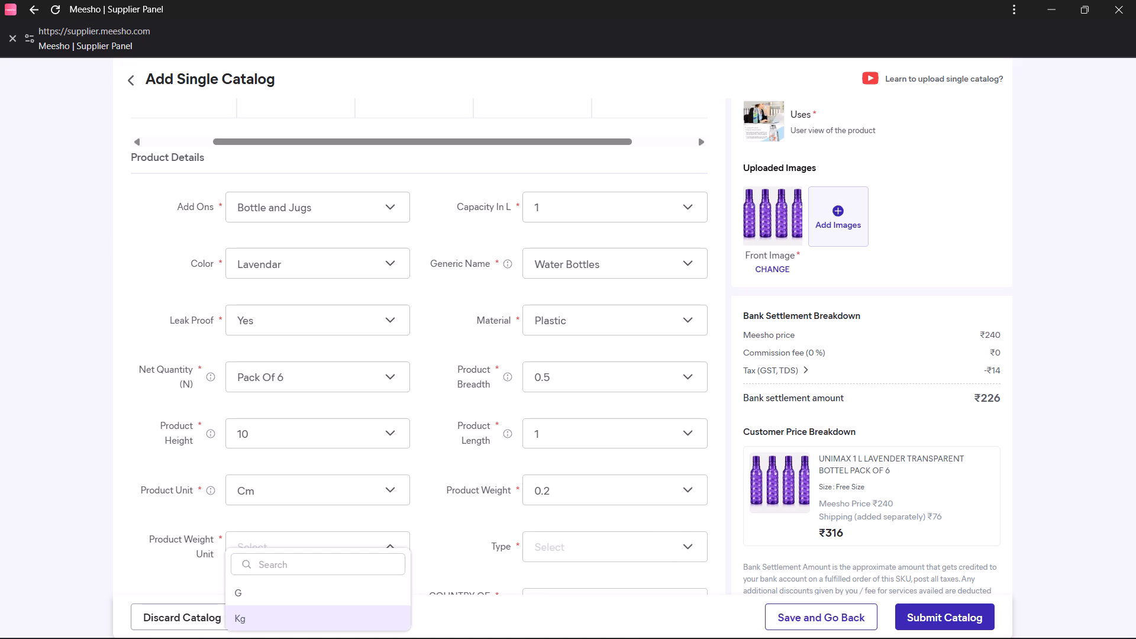
{"action": "left_click", "coordinate": [311, 624]}
Set Product 3's Type to Fridge and its Volume Unit to L.
{"action": "left_click", "coordinate": [548, 560]}
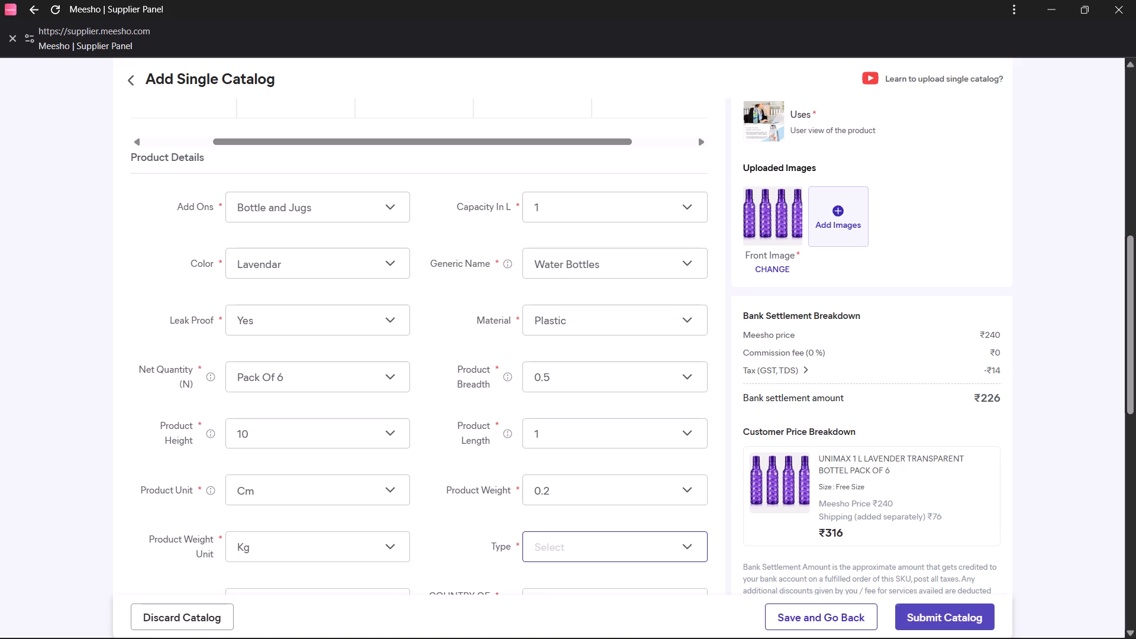
{"action": "left_click", "coordinate": [558, 557]}
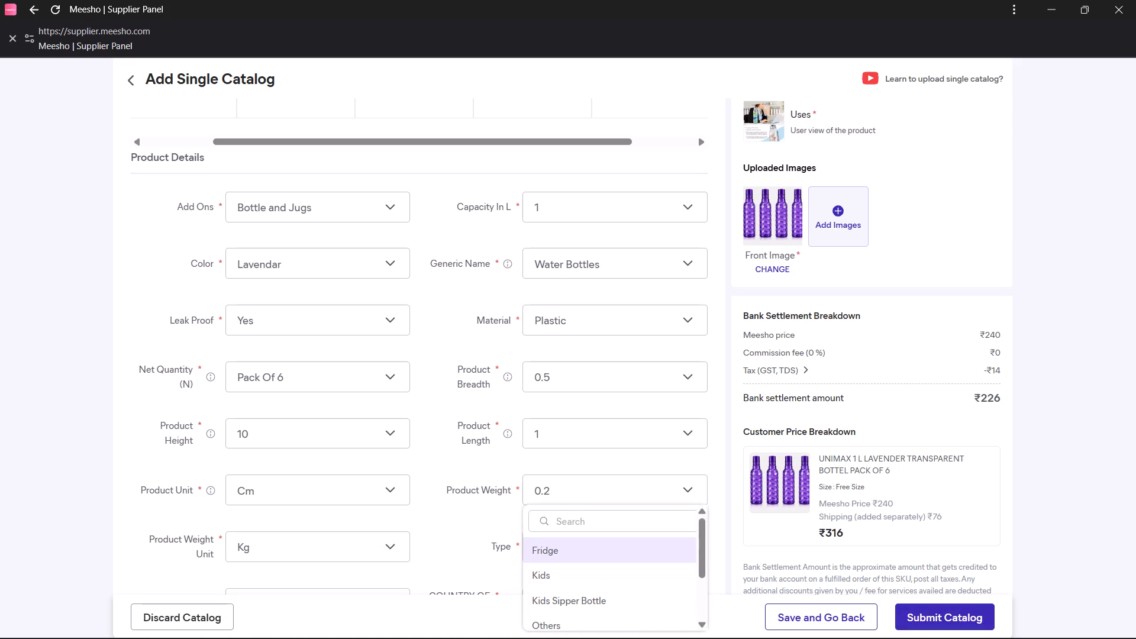
{"action": "scroll", "coordinate": [464, 523], "scroll_direction": "down", "scroll_amount": 3}
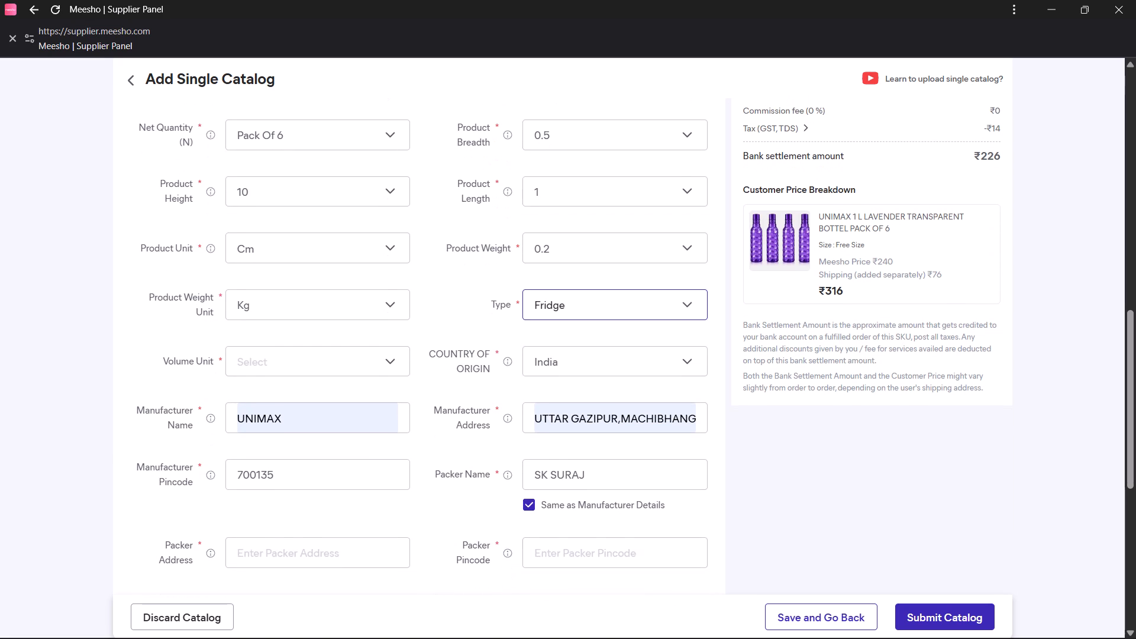
{"action": "left_click", "coordinate": [350, 362]}
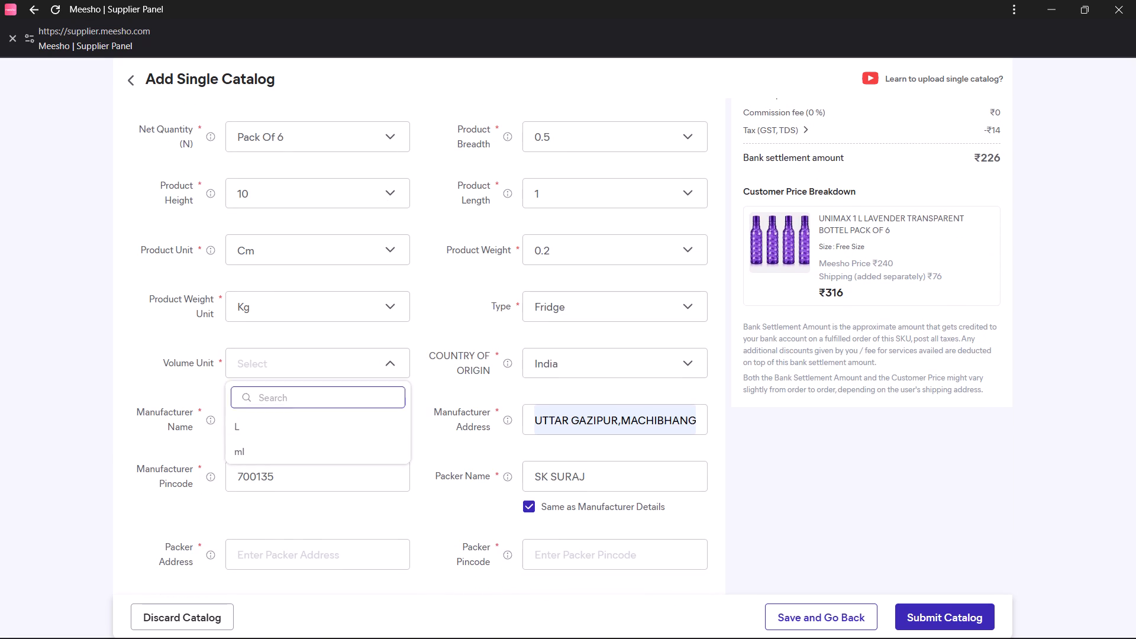
{"action": "left_click", "coordinate": [316, 425]}
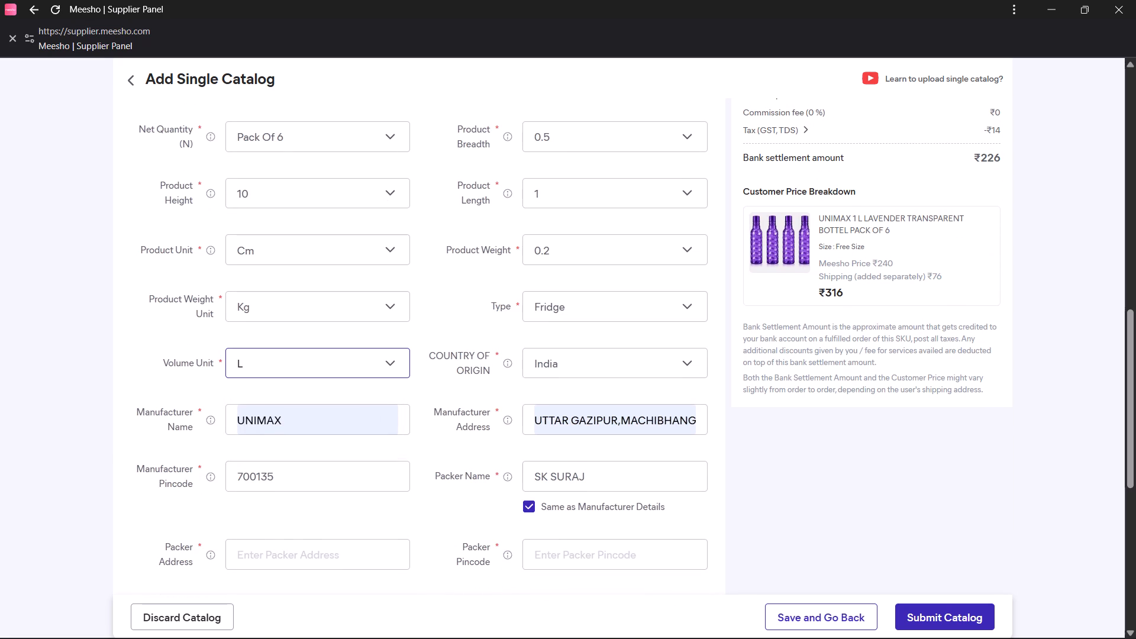
Add the Gallery screenshot of the hand-held purple bottle with its height marking as Product 3's Image 2.
{"action": "scroll", "coordinate": [860, 464], "scroll_direction": "up", "scroll_amount": 3}
{"action": "left_click", "coordinate": [853, 248]}
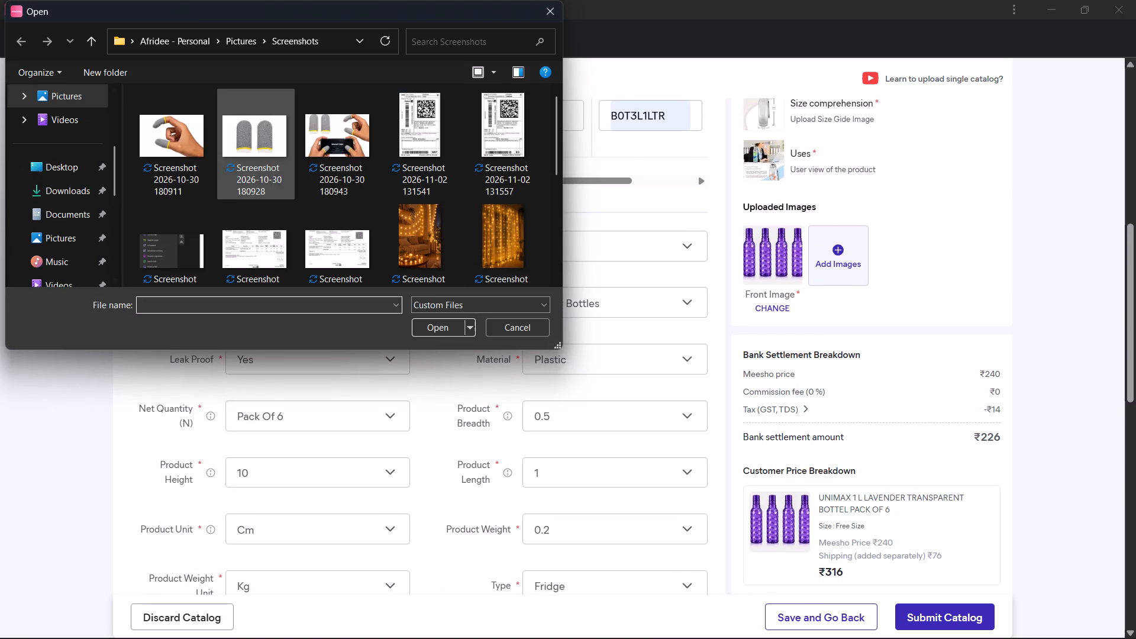
{"action": "scroll", "coordinate": [28, 181], "scroll_direction": "up", "scroll_amount": 7}
{"action": "double_click", "coordinate": [60, 114]}
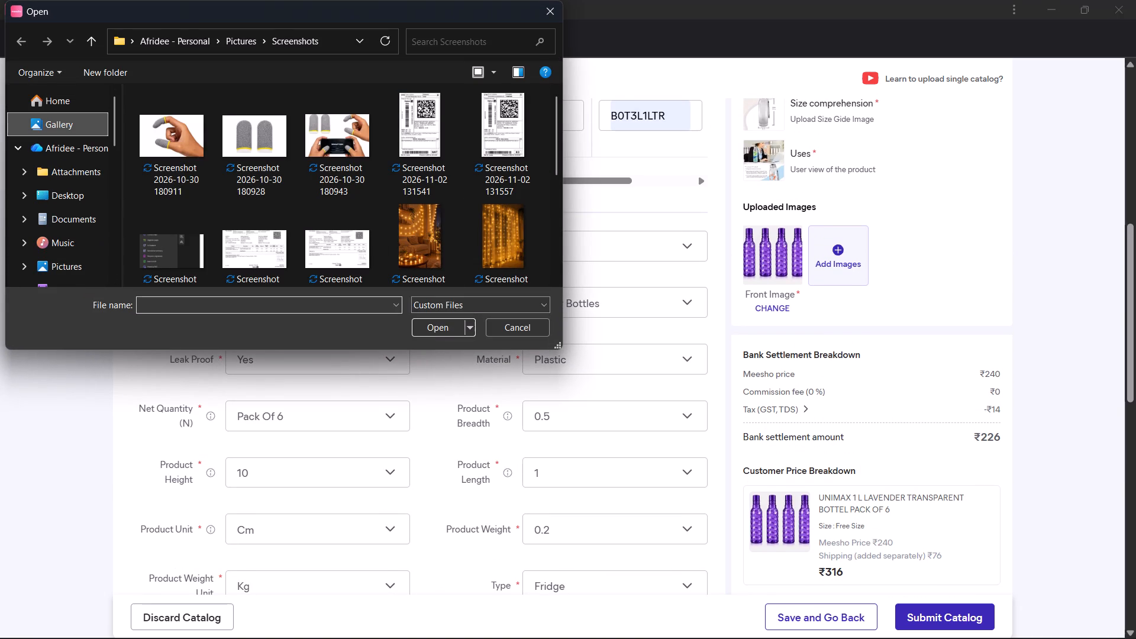
{"action": "double_click", "coordinate": [228, 140]}
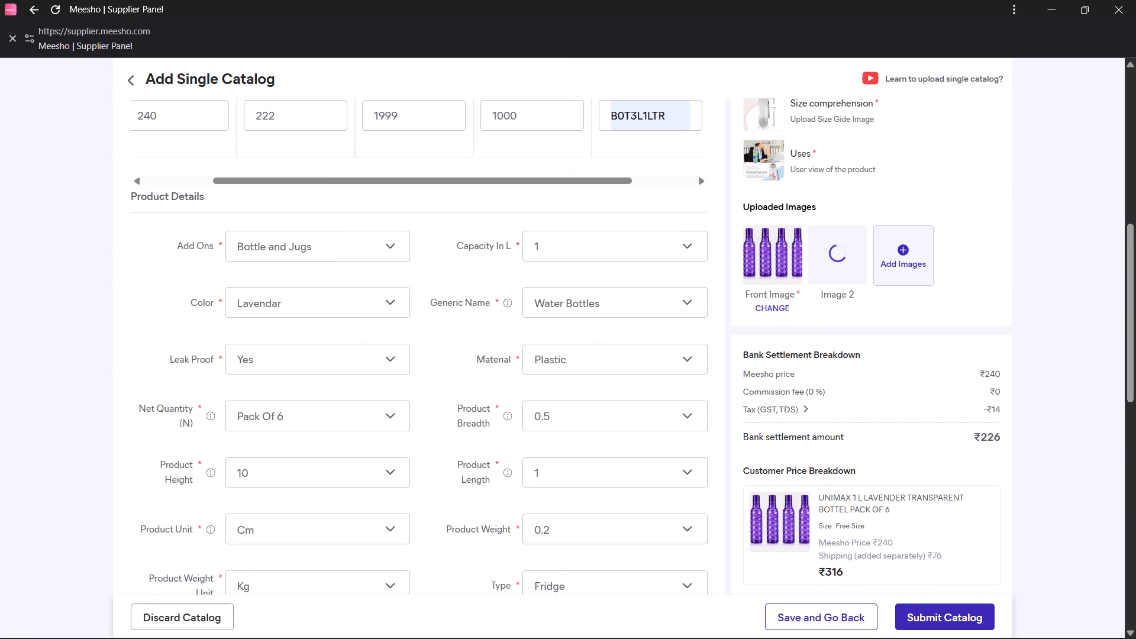
Add the purple bottle collage from the Gallery as Product 3's Image 3.
{"action": "left_click", "coordinate": [906, 262]}
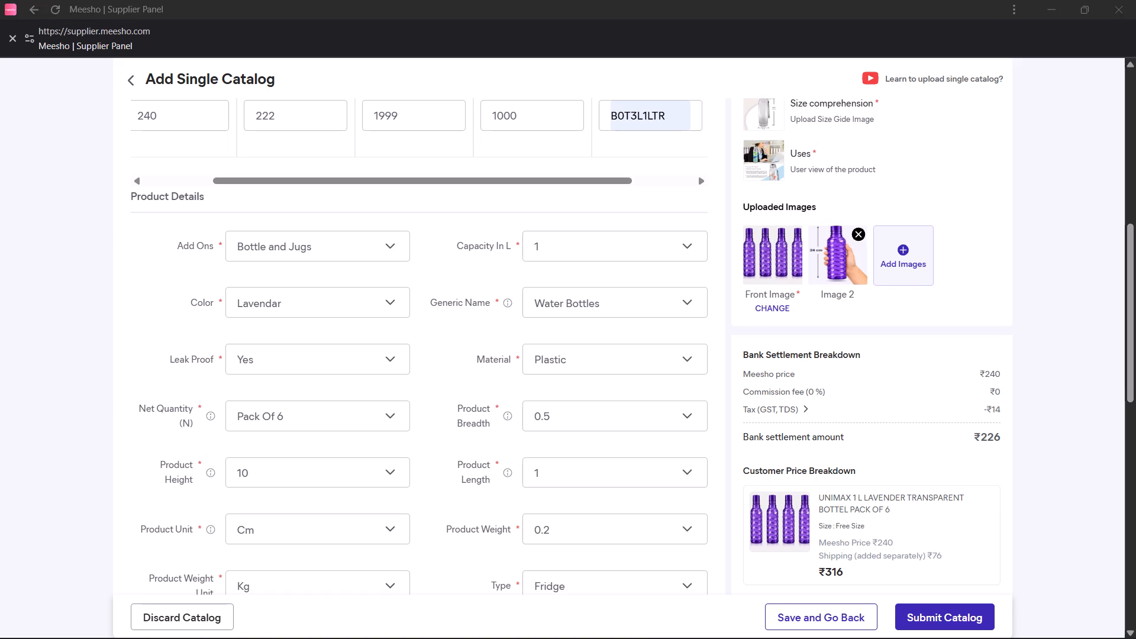
{"action": "scroll", "coordinate": [56, 180], "scroll_direction": "up", "scroll_amount": 7}
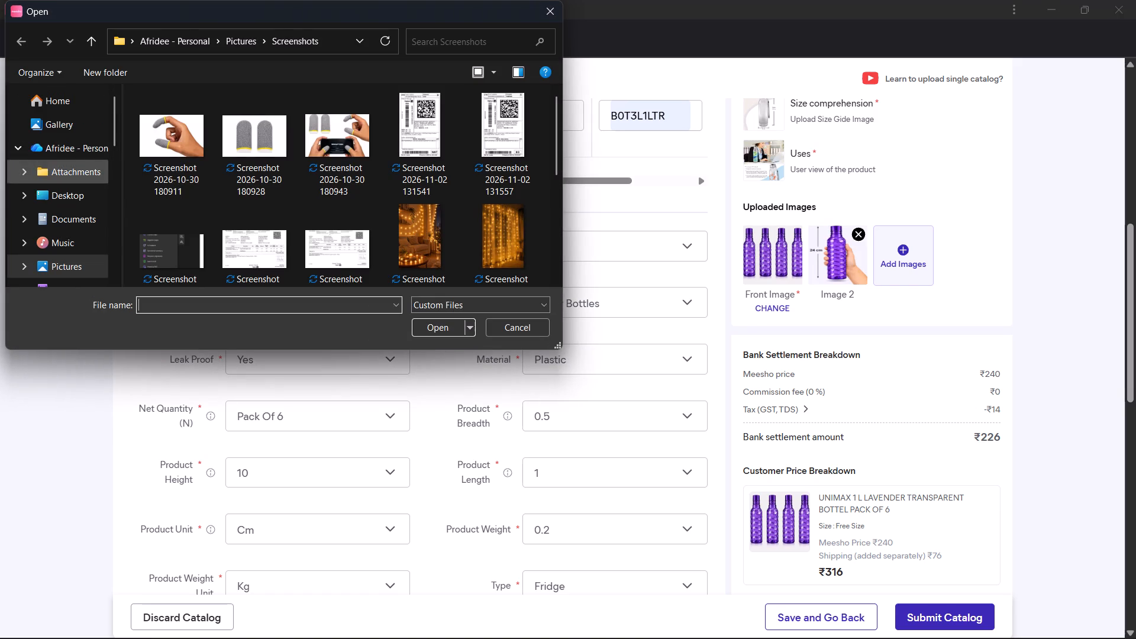
{"action": "double_click", "coordinate": [72, 127]}
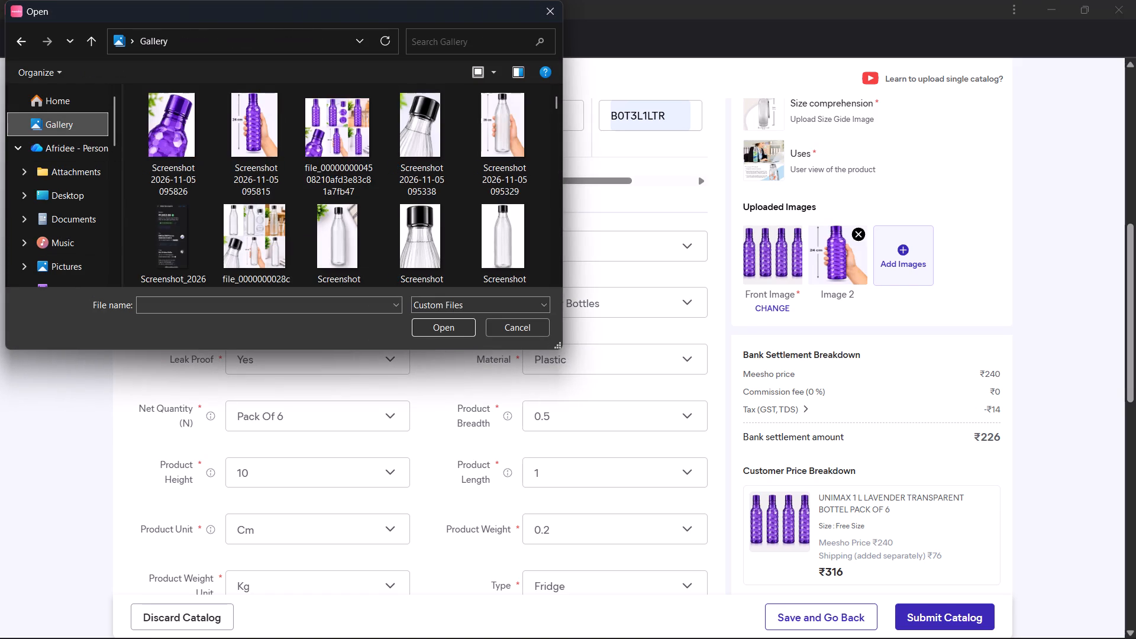
{"action": "double_click", "coordinate": [328, 131]}
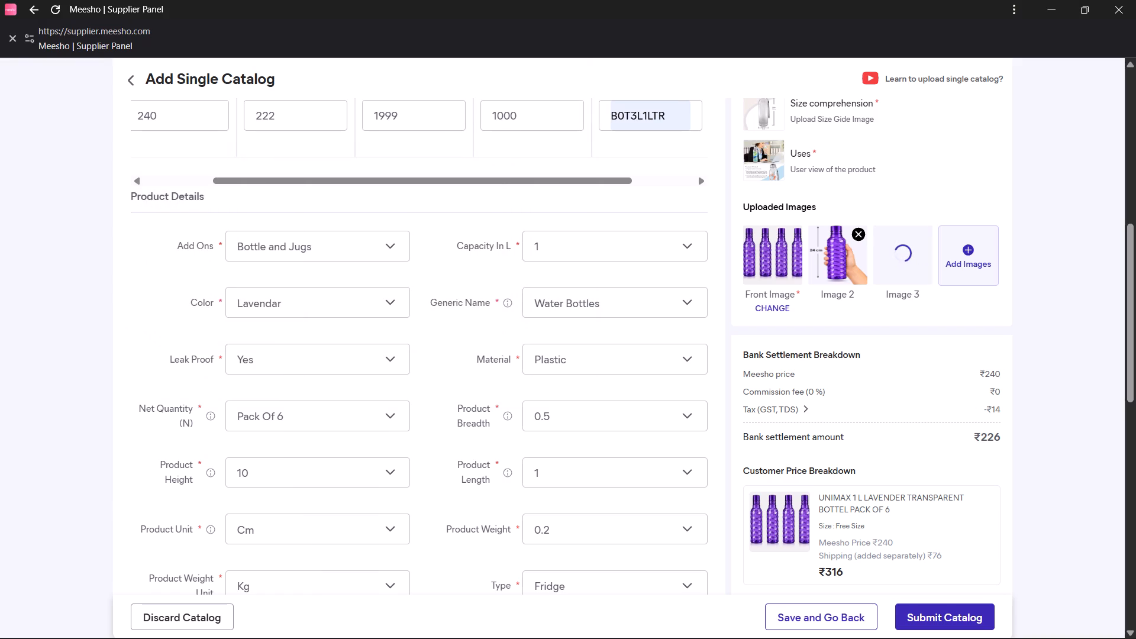
{"action": "left_click", "coordinate": [954, 248]}
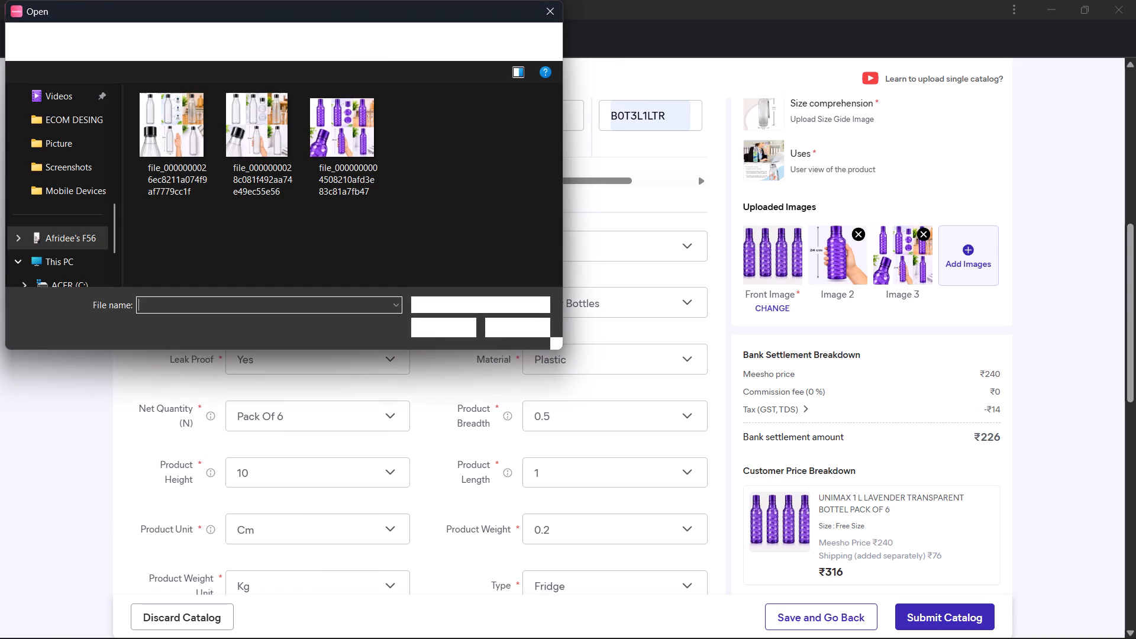
{"action": "scroll", "coordinate": [20, 173], "scroll_direction": "up", "scroll_amount": 6}
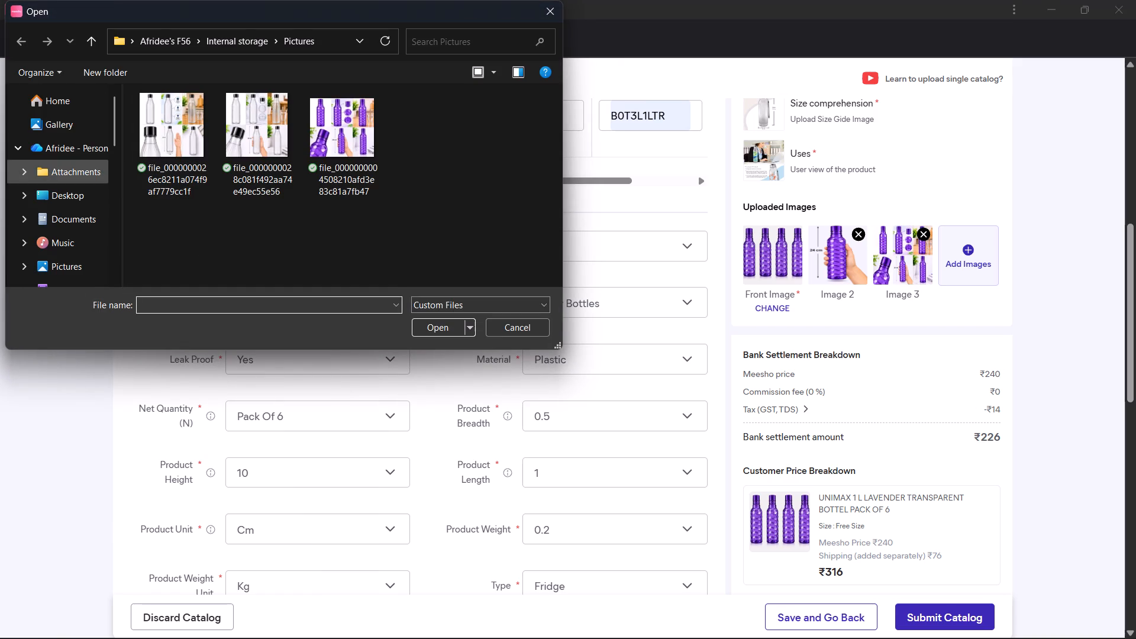
{"action": "left_click", "coordinate": [81, 118]}
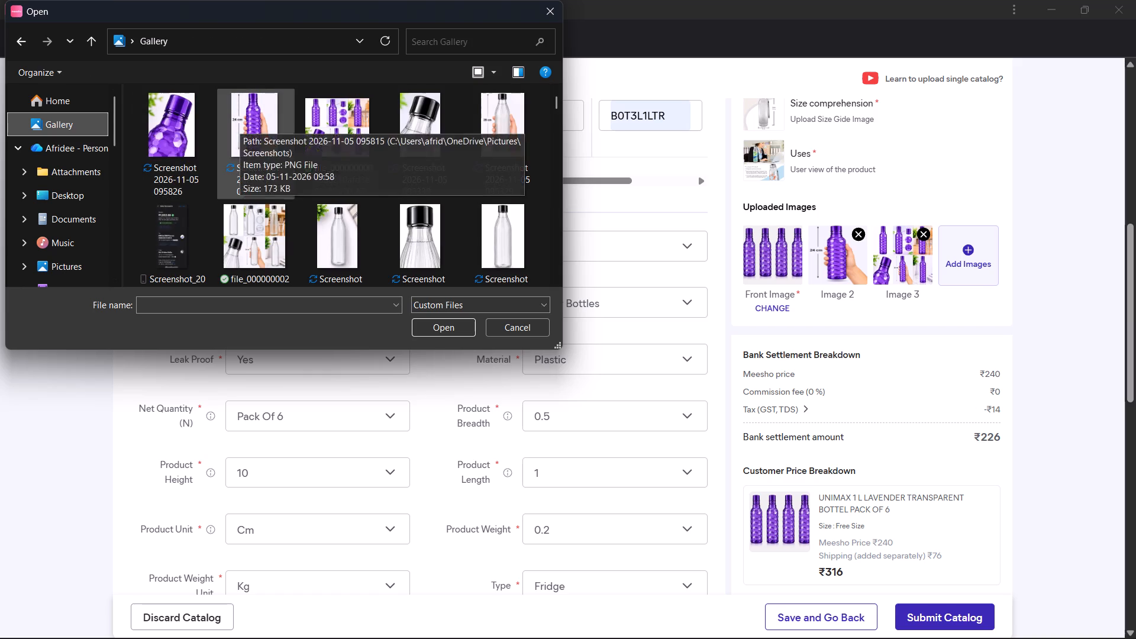
{"action": "double_click", "coordinate": [167, 143]}
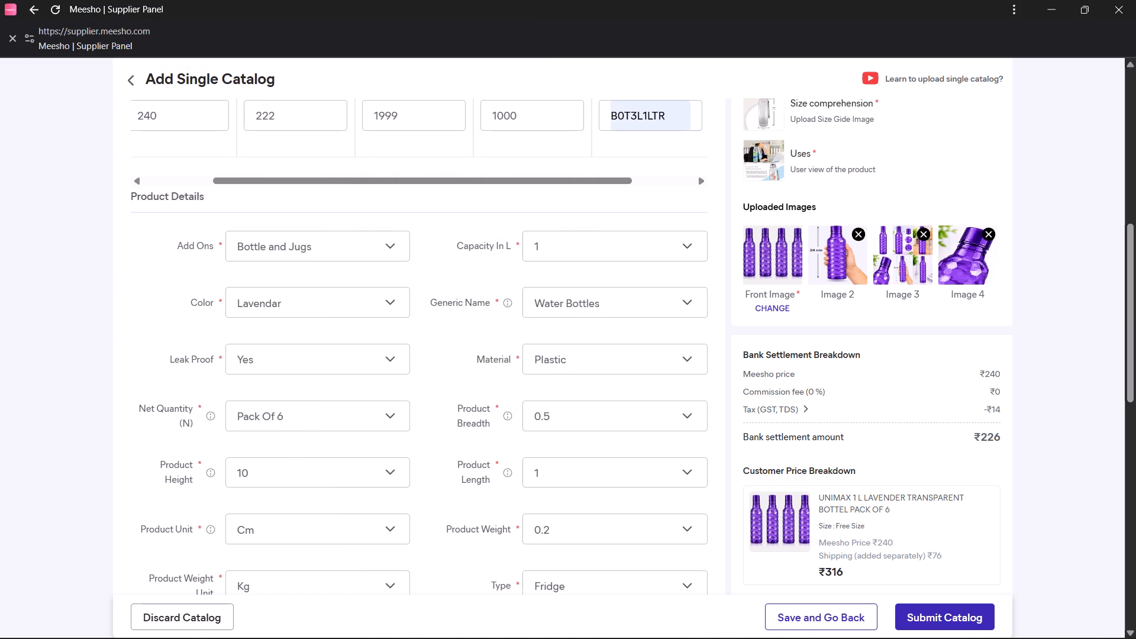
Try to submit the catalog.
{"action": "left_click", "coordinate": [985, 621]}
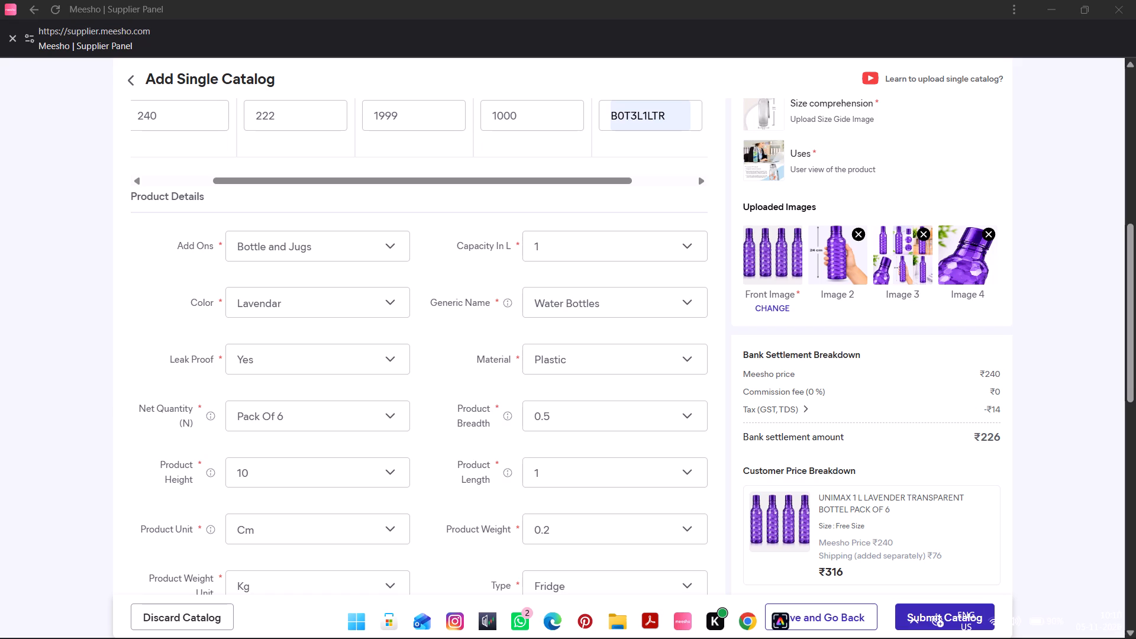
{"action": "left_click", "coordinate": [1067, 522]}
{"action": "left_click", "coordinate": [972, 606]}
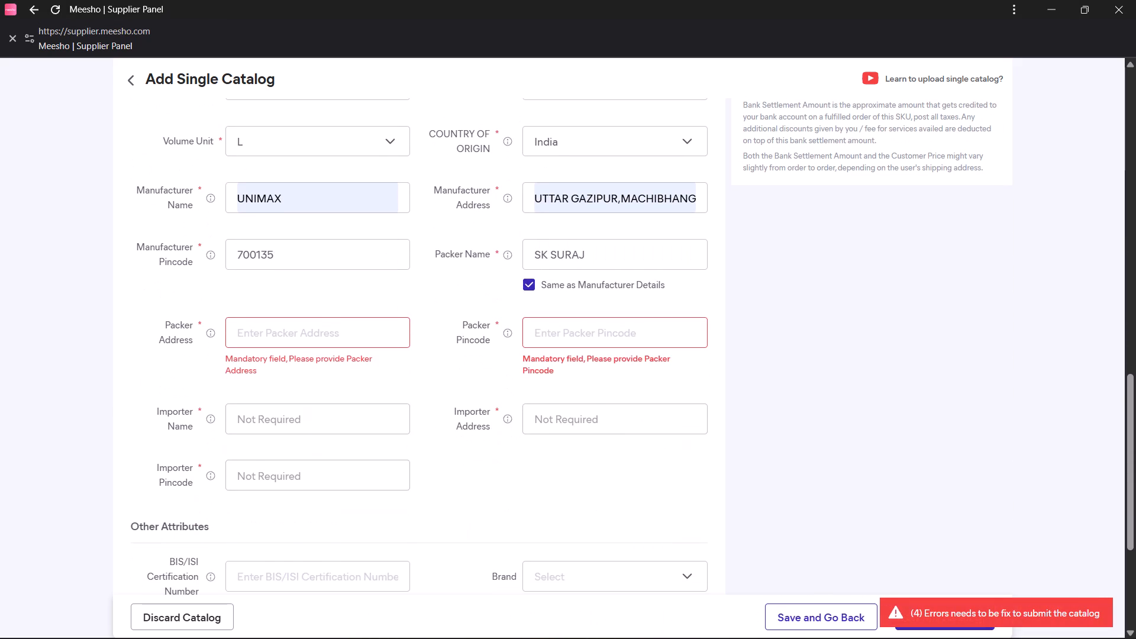
Fill the open product's missing Packer Address with the saved full address and enter the Packer Pincode matching its manufacturer pincode.
{"action": "left_click", "coordinate": [310, 339]}
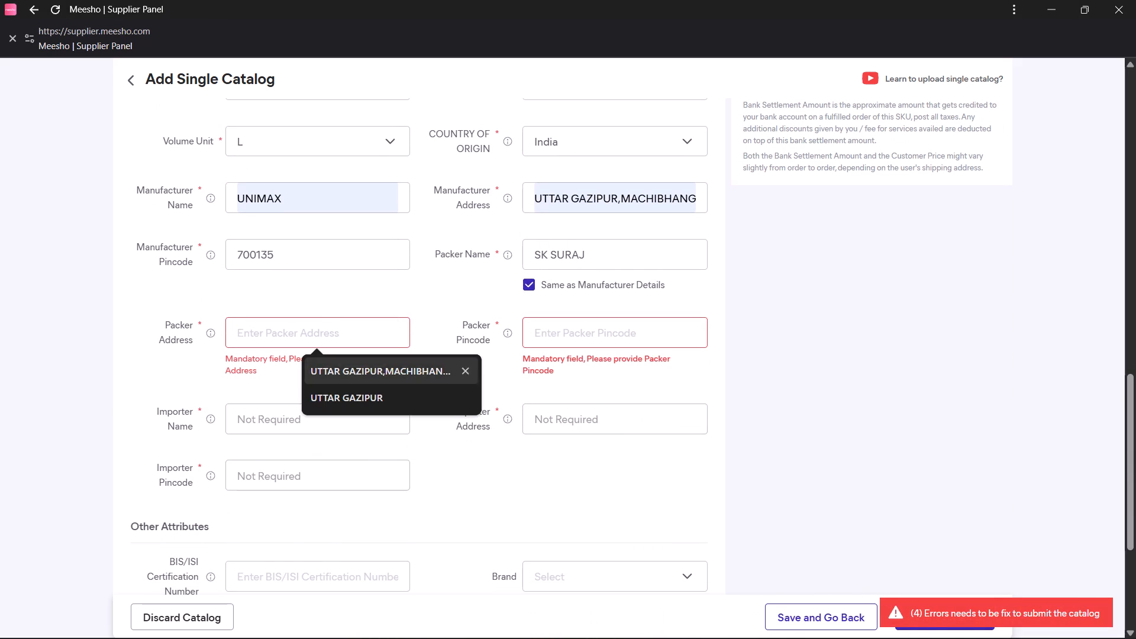
{"action": "left_click", "coordinate": [380, 377]}
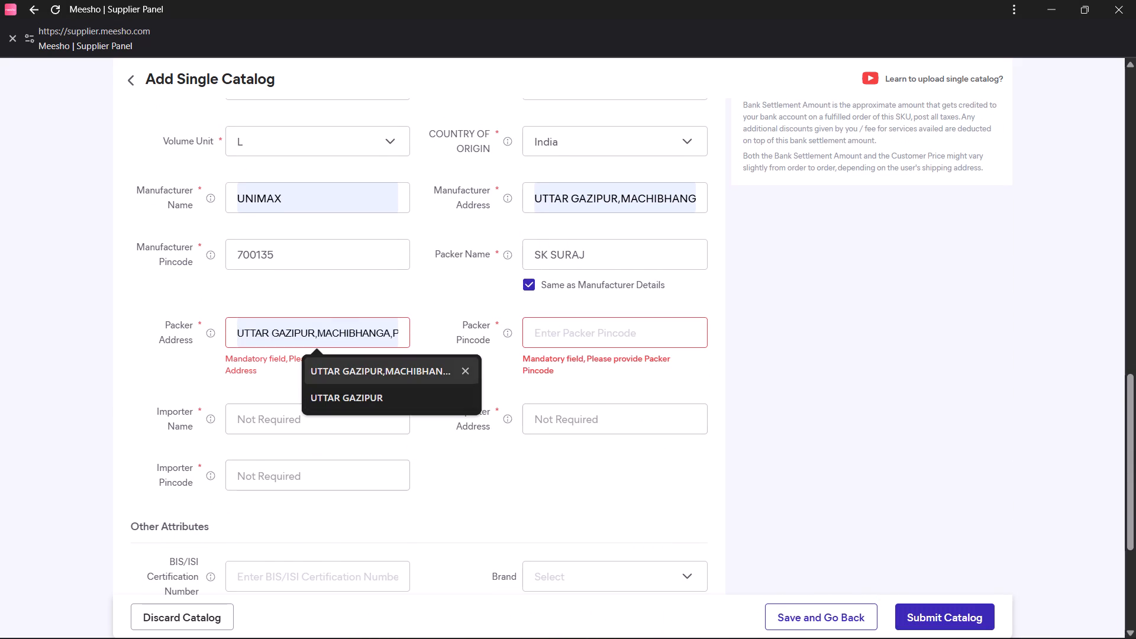
{"action": "left_click", "coordinate": [555, 338]}
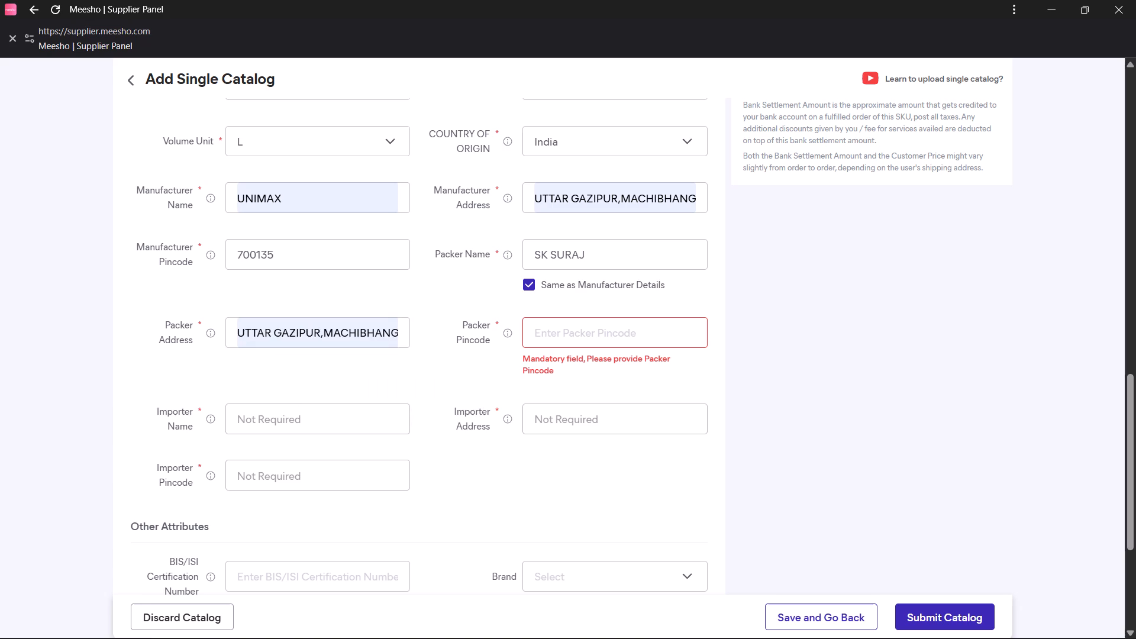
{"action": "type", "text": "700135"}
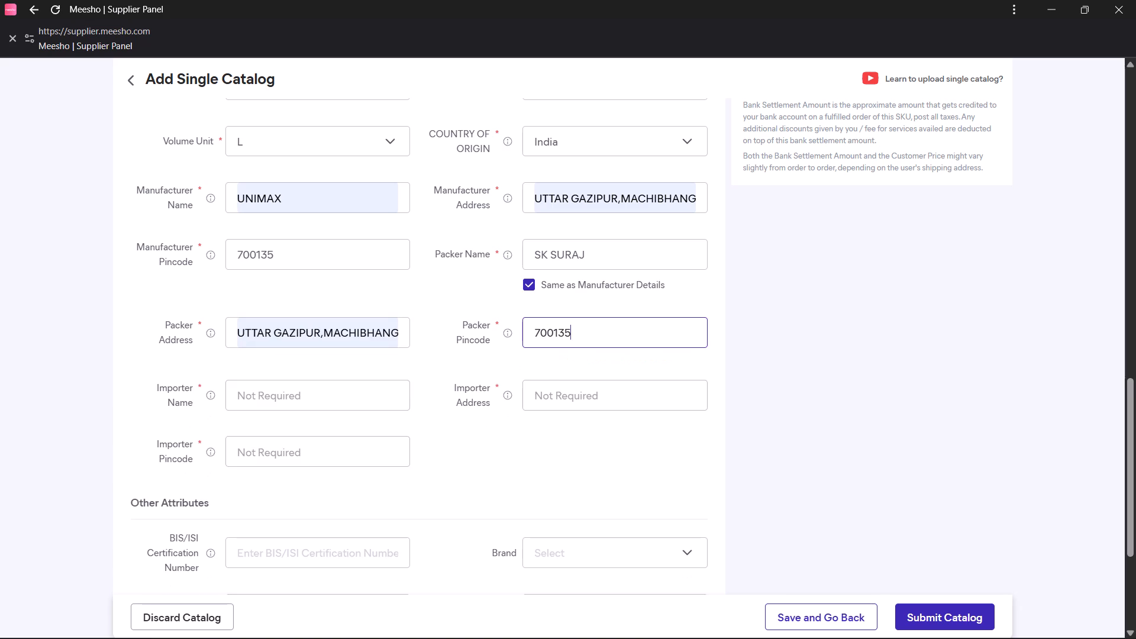
Open the white transparent bottle product priced at 179 and fill its Packer Address and Packer Pincode with the same details.
{"action": "scroll", "coordinate": [439, 351], "scroll_direction": "up", "scroll_amount": 8}
{"action": "left_click_drag", "start_coordinate": [319, 262], "coordinate": [316, 238]}
{"action": "left_click", "coordinate": [316, 238]}
{"action": "scroll", "coordinate": [387, 315], "scroll_direction": "down", "scroll_amount": 2}
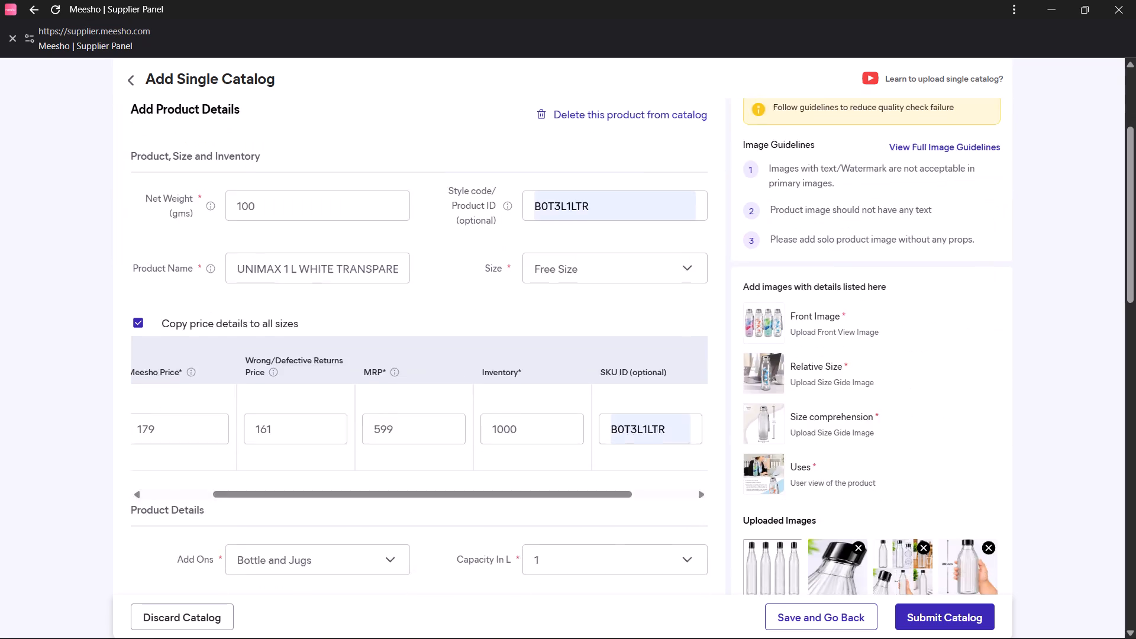
{"action": "scroll", "coordinate": [387, 315], "scroll_direction": "down", "scroll_amount": 4}
{"action": "scroll", "coordinate": [387, 315], "scroll_direction": "up", "scroll_amount": 1}
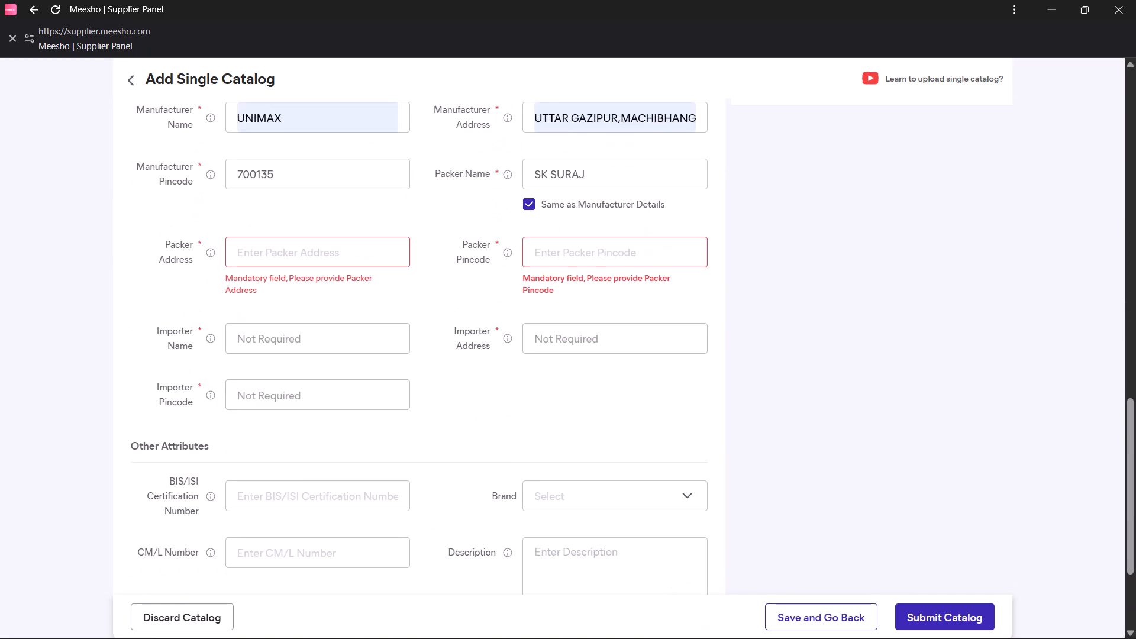
{"action": "left_click", "coordinate": [332, 261]}
{"action": "left_click", "coordinate": [359, 297]}
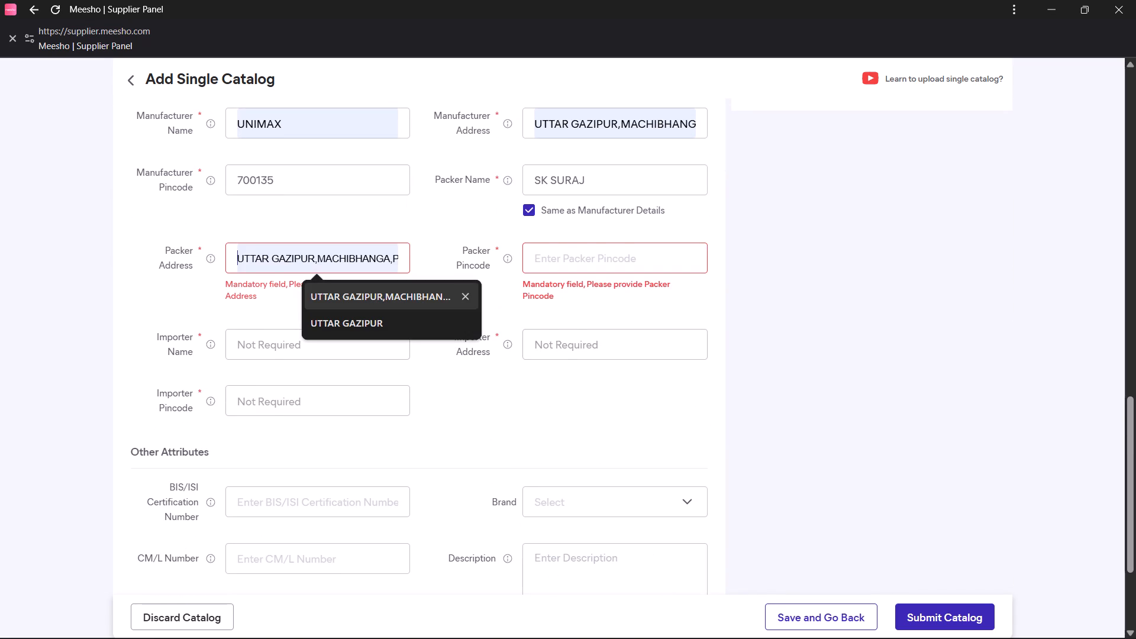
{"action": "left_click", "coordinate": [571, 263]}
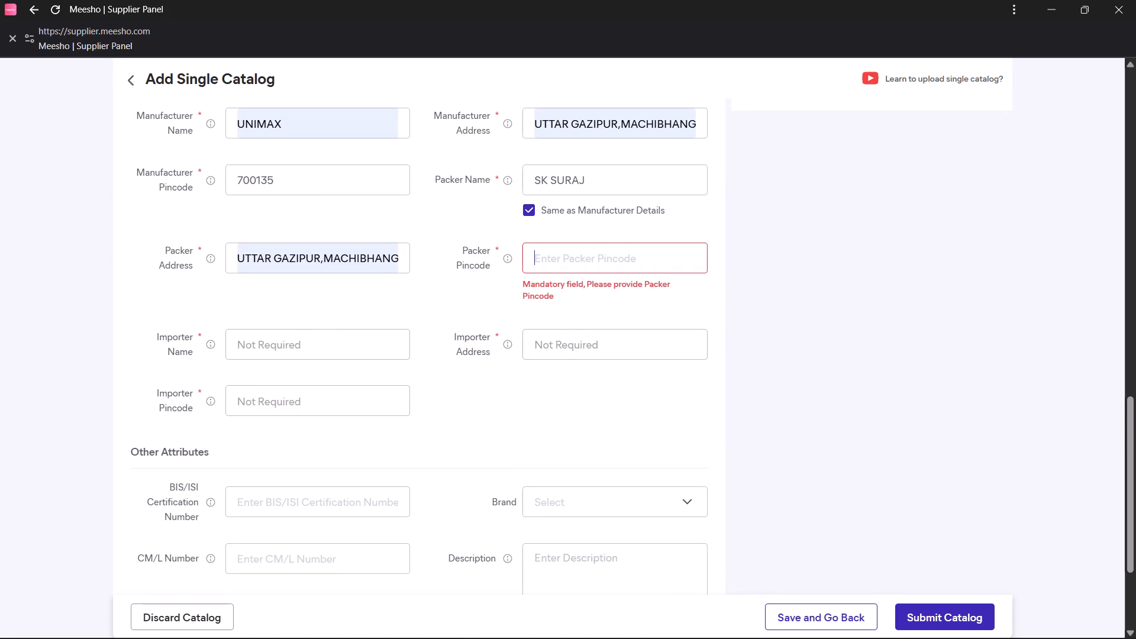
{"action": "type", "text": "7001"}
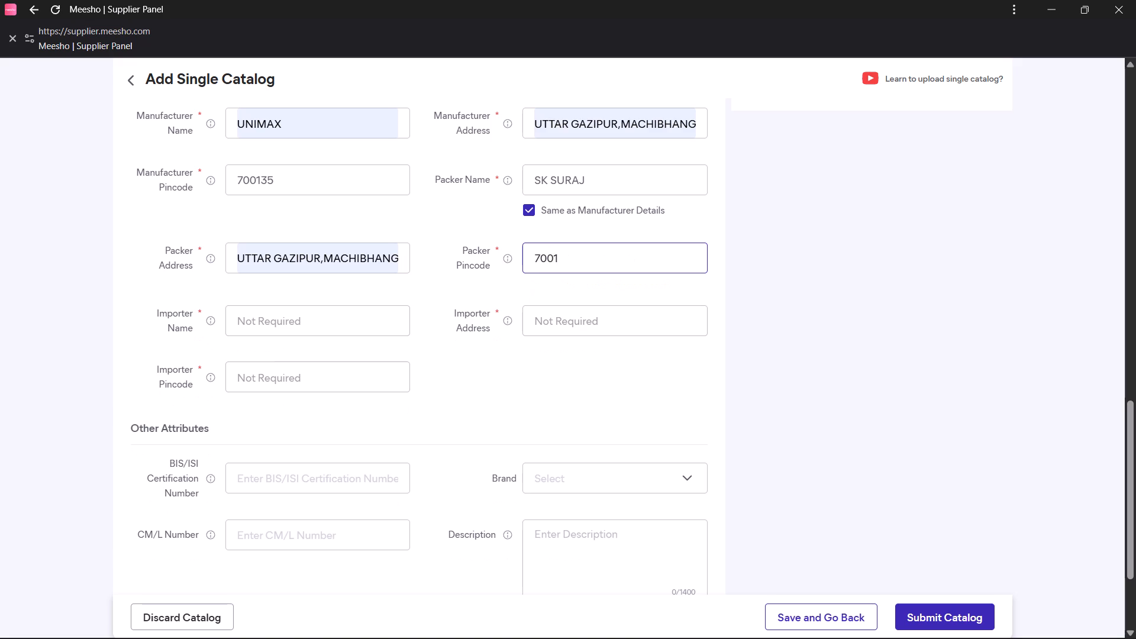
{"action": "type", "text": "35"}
{"action": "scroll", "coordinate": [671, 260], "scroll_direction": "up", "scroll_amount": 6}
{"action": "scroll", "coordinate": [609, 258], "scroll_direction": "down", "scroll_amount": 3}
{"action": "key", "text": "BackSpace"}
{"action": "key", "text": "5"}
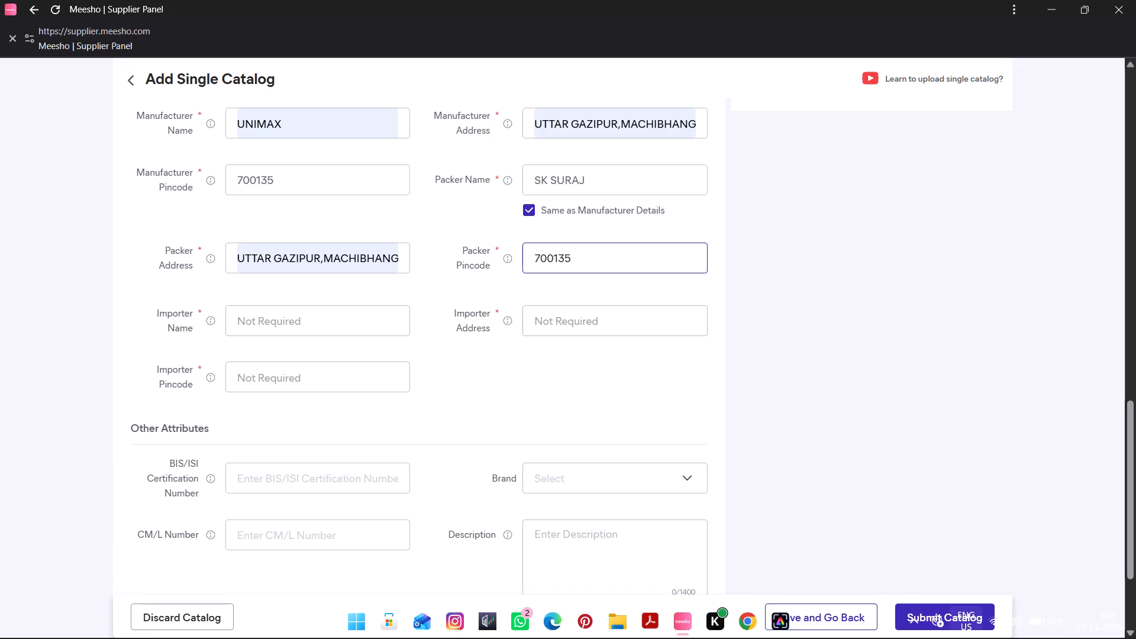
Submit the catalog for quality check.
{"action": "left_click", "coordinate": [982, 605]}
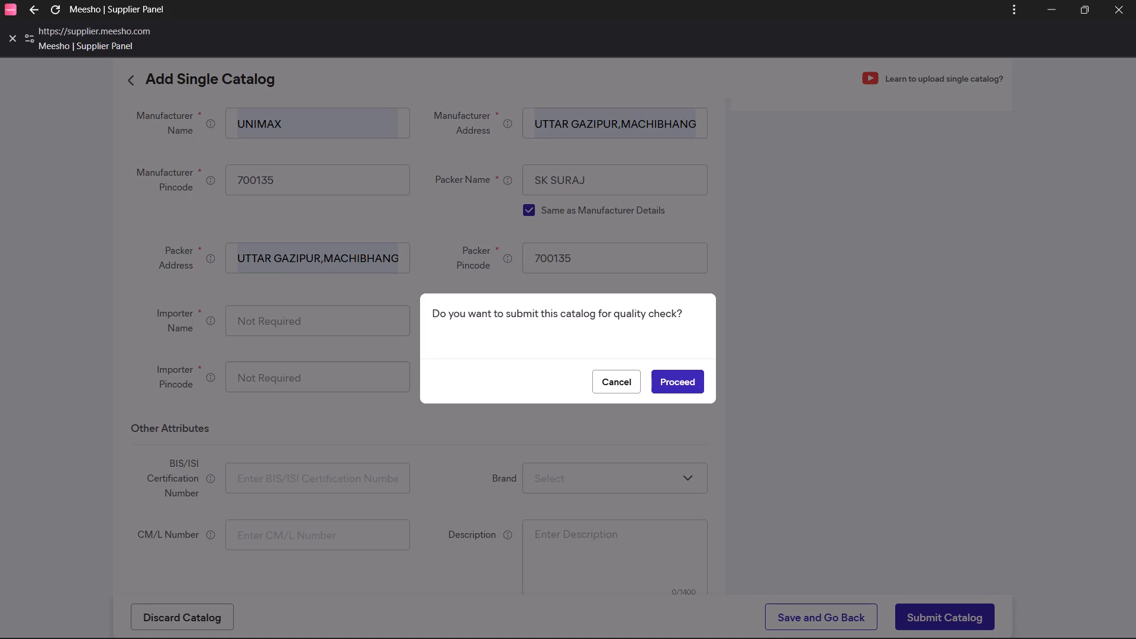
{"action": "left_click", "coordinate": [677, 384]}
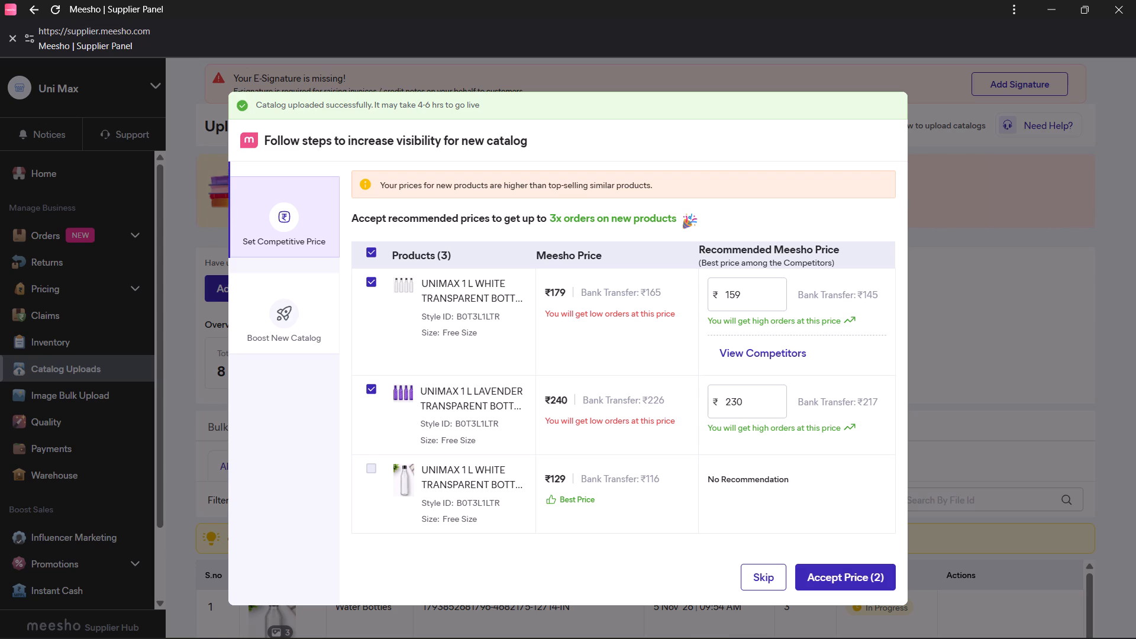
Skip the recommended competitive prices and close the new catalog visibility steps without boosting.
{"action": "scroll", "coordinate": [648, 360], "scroll_direction": "left", "scroll_amount": 2}
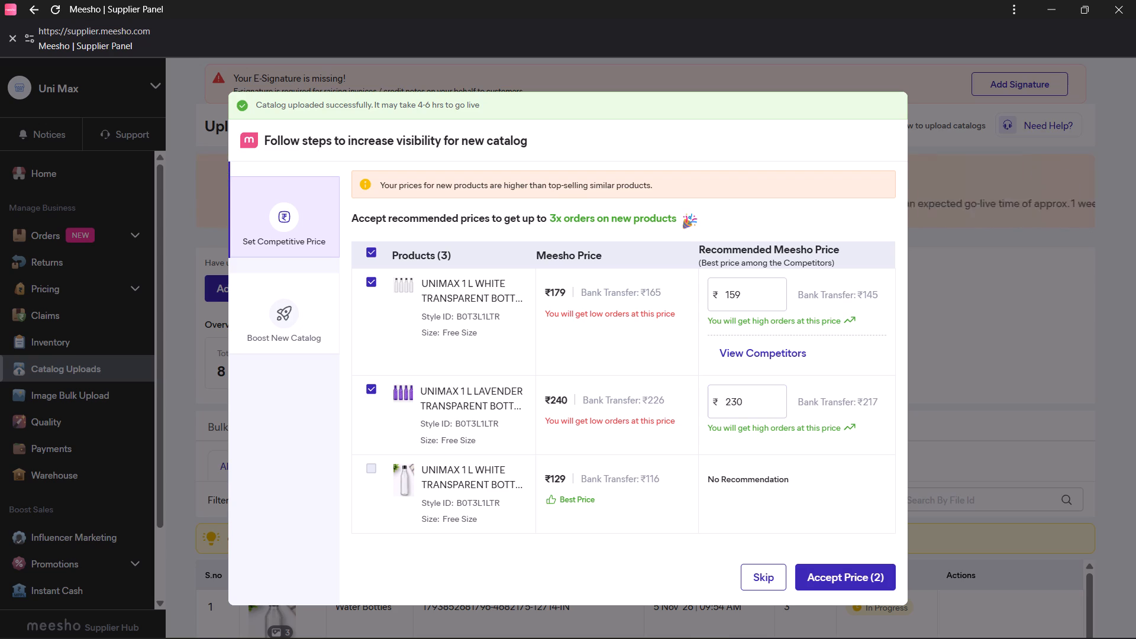
{"action": "left_click", "coordinate": [760, 568]}
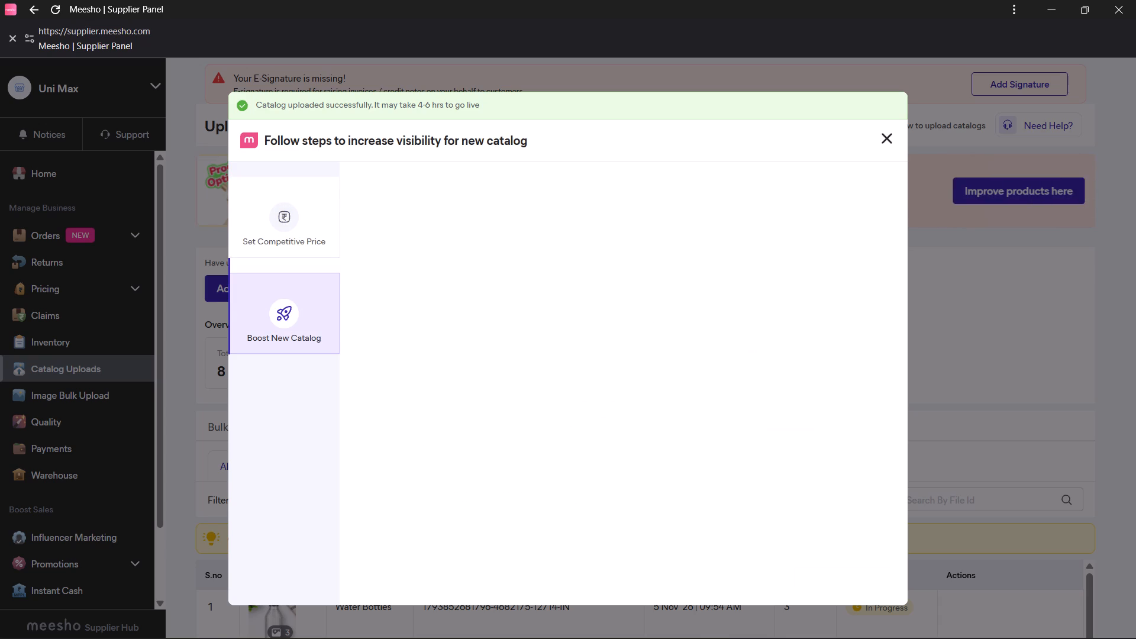
{"action": "left_click", "coordinate": [880, 131]}
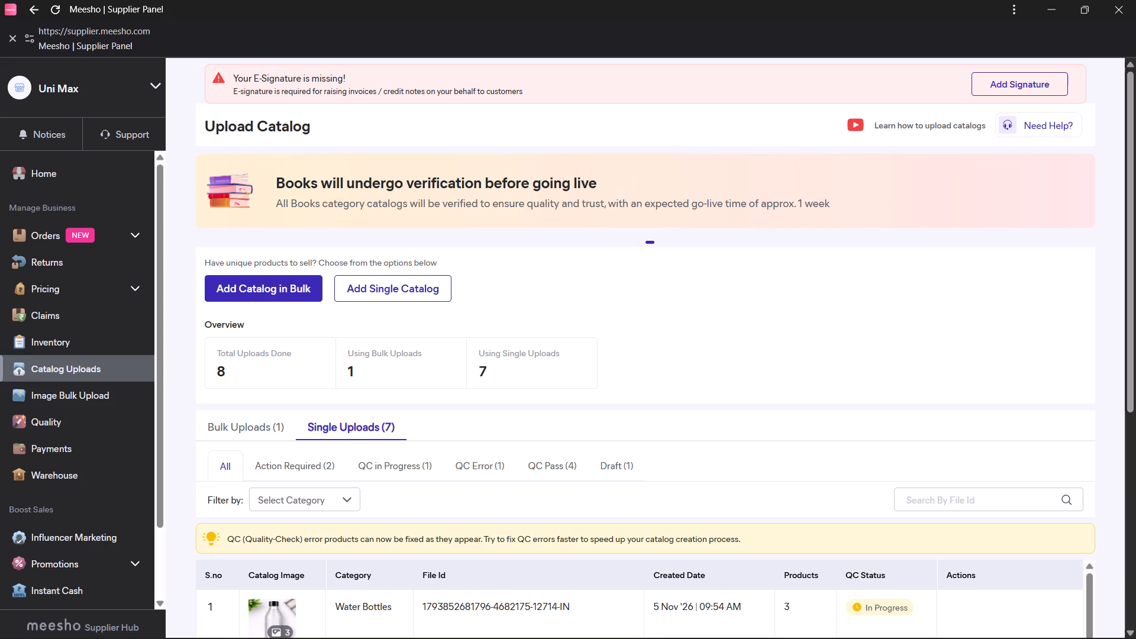
Review the Single Uploads list, examining the new Water Bottles catalog and the QC status of the earlier uploads.
{"action": "scroll", "coordinate": [344, 341], "scroll_direction": "down", "scroll_amount": 3}
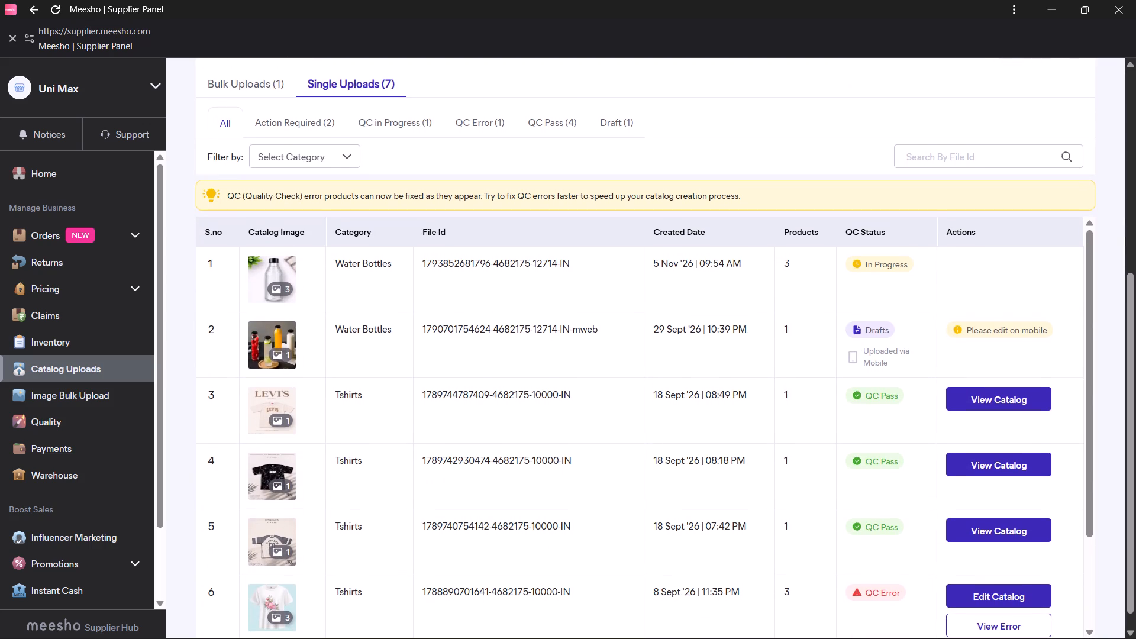
{"action": "scroll", "coordinate": [344, 341], "scroll_direction": "down", "scroll_amount": 2}
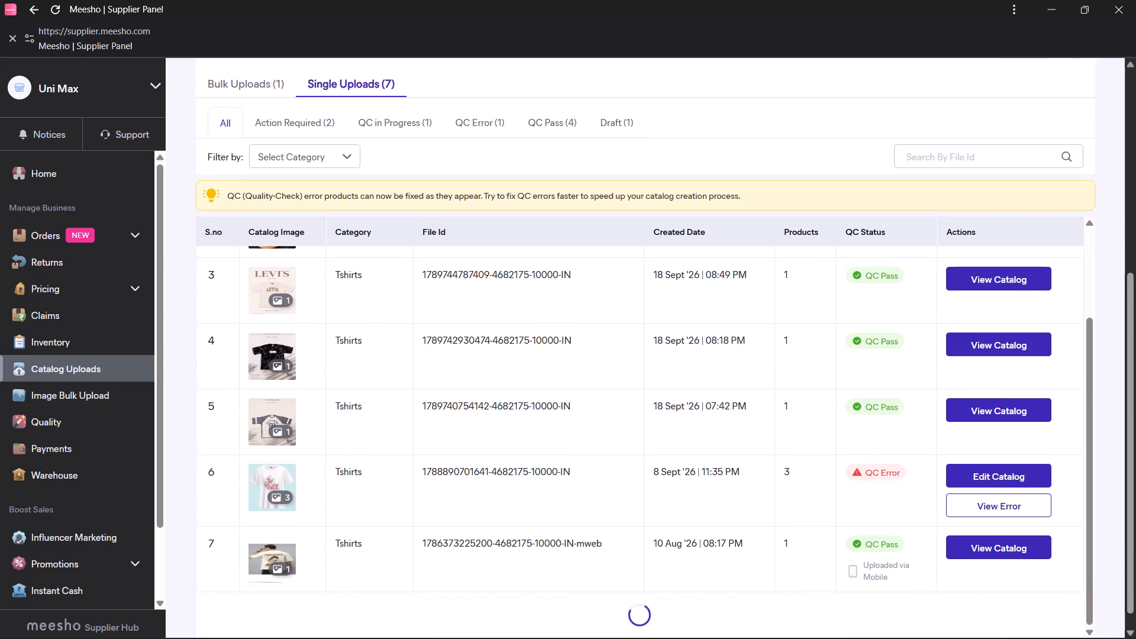
{"action": "scroll", "coordinate": [344, 341], "scroll_direction": "up", "scroll_amount": 8}
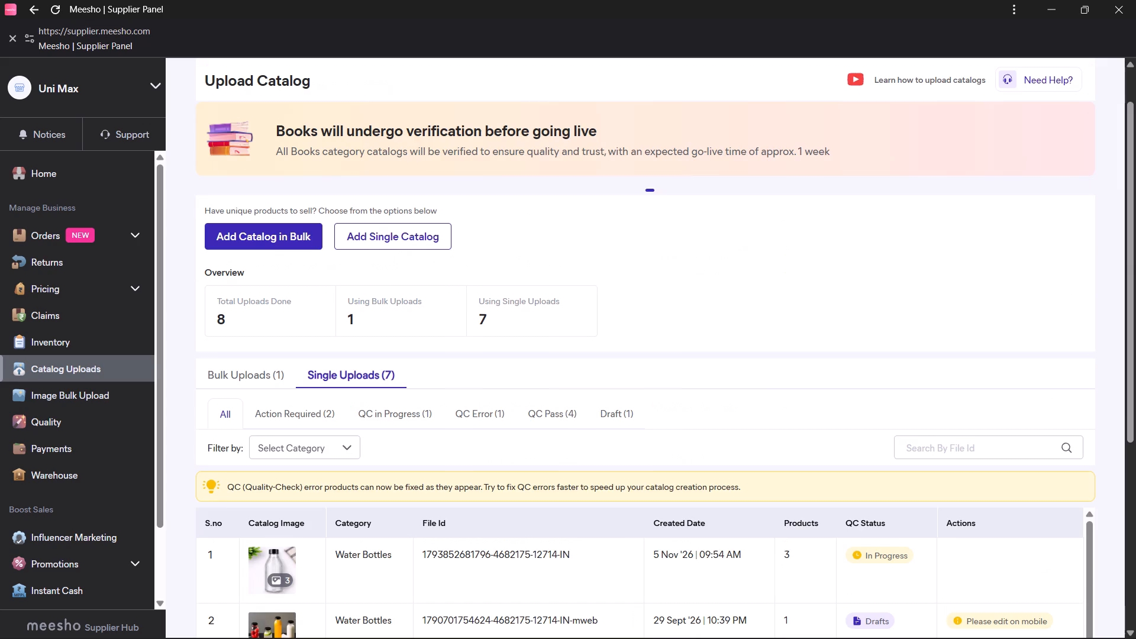
{"action": "scroll", "coordinate": [344, 341], "scroll_direction": "down", "scroll_amount": 2}
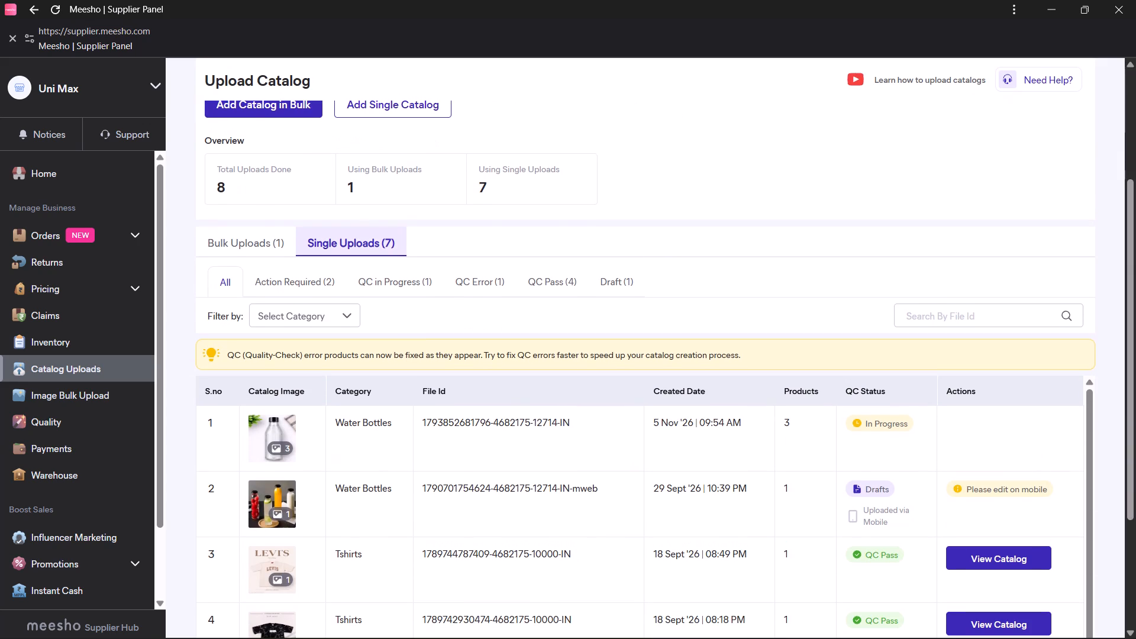
{"action": "scroll", "coordinate": [344, 341], "scroll_direction": "down", "scroll_amount": 3}
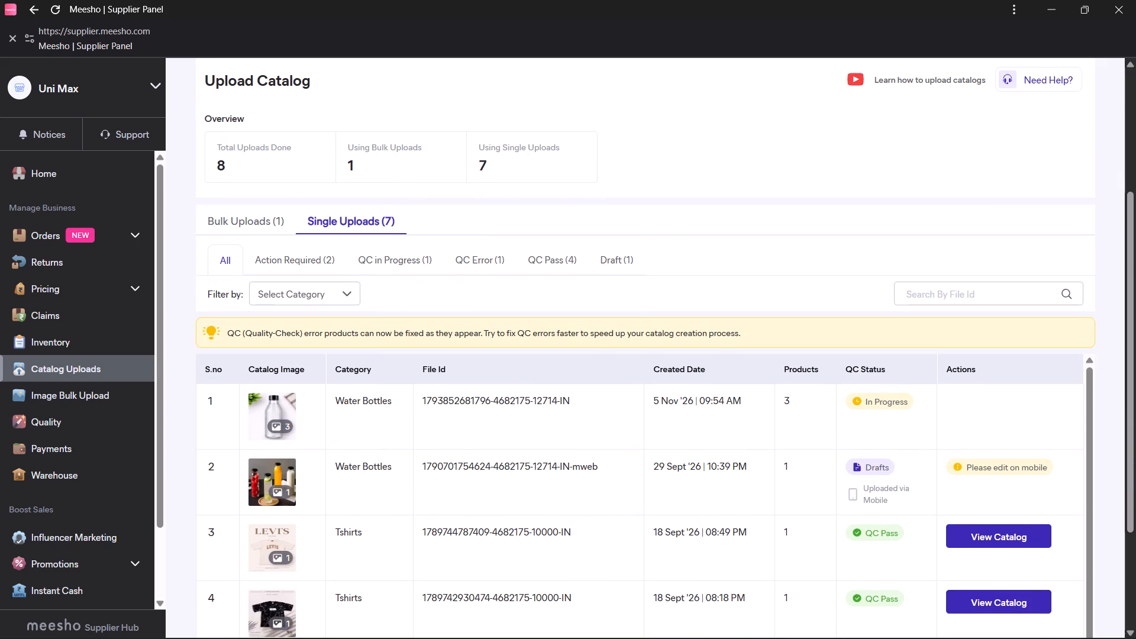
Compare the single uploads under the Action Required, QC in Progress and All filters.
{"action": "left_click", "coordinate": [295, 250]}
{"action": "left_click", "coordinate": [377, 262]}
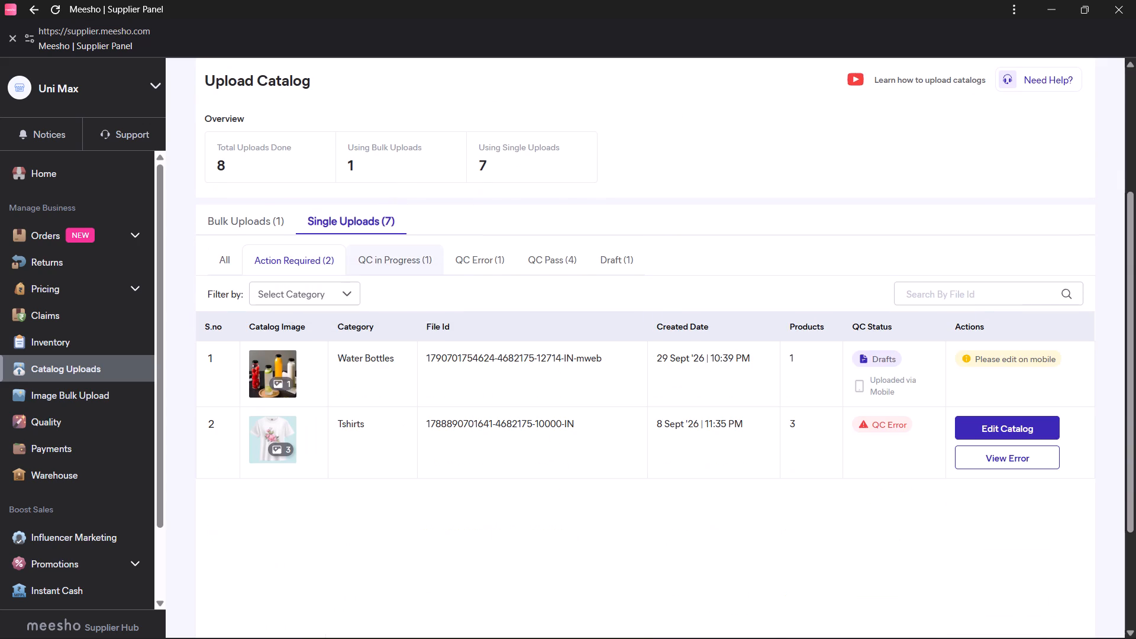
{"action": "left_click_drag", "start_coordinate": [201, 266], "coordinate": [247, 254]}
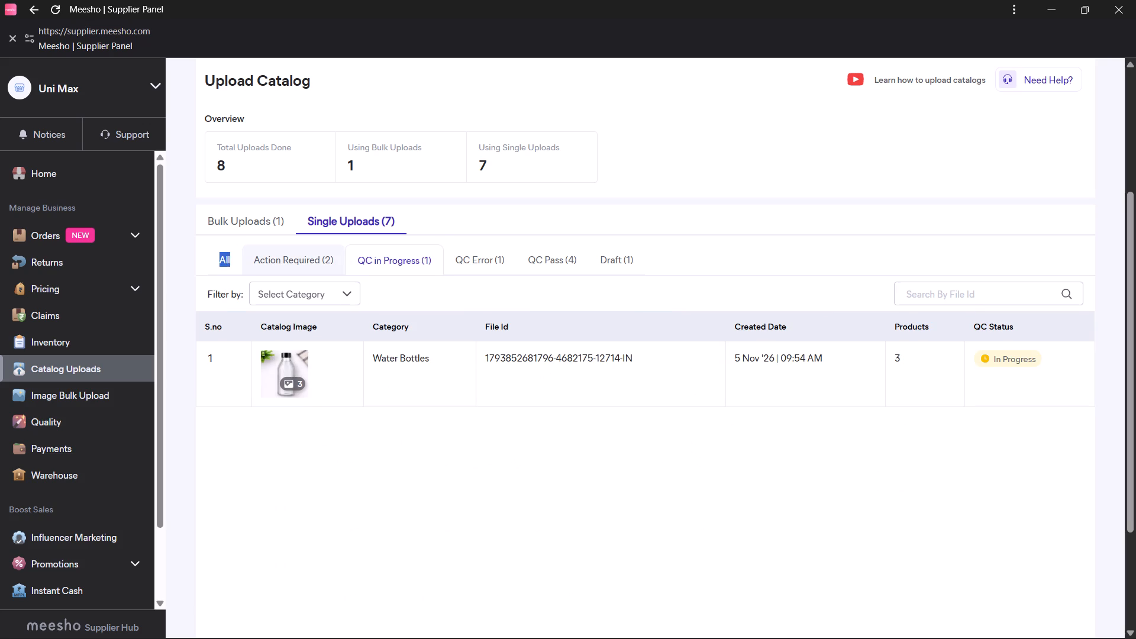
{"action": "left_click", "coordinate": [247, 254]}
{"action": "double_click", "coordinate": [209, 257]}
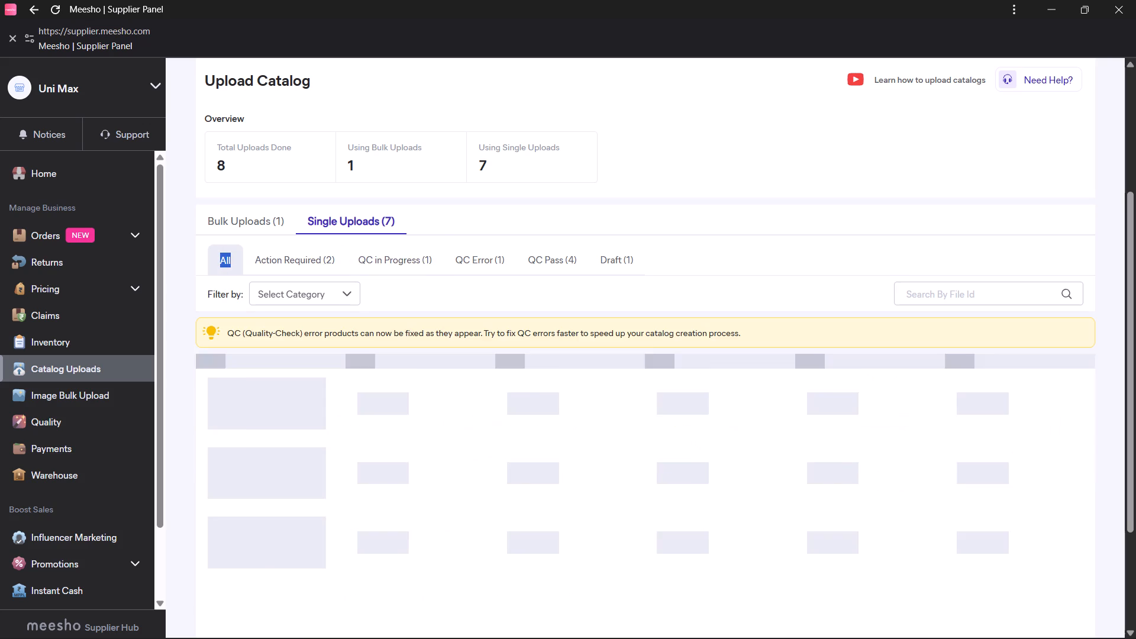
{"action": "double_click", "coordinate": [283, 265]}
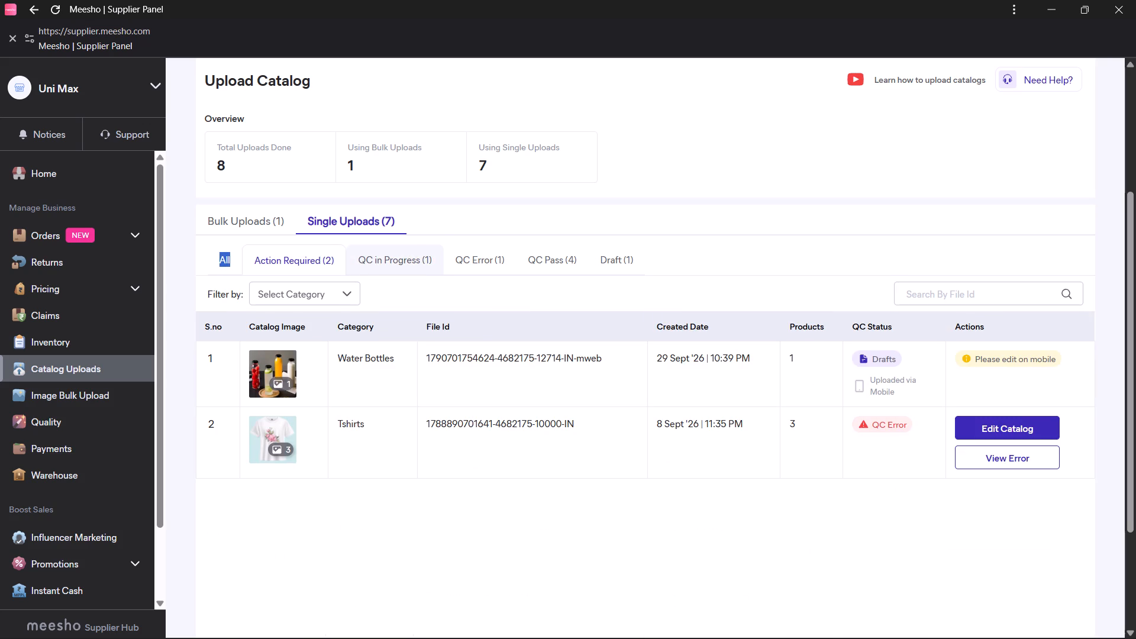
{"action": "double_click", "coordinate": [359, 247]}
{"action": "left_click", "coordinate": [216, 263]}
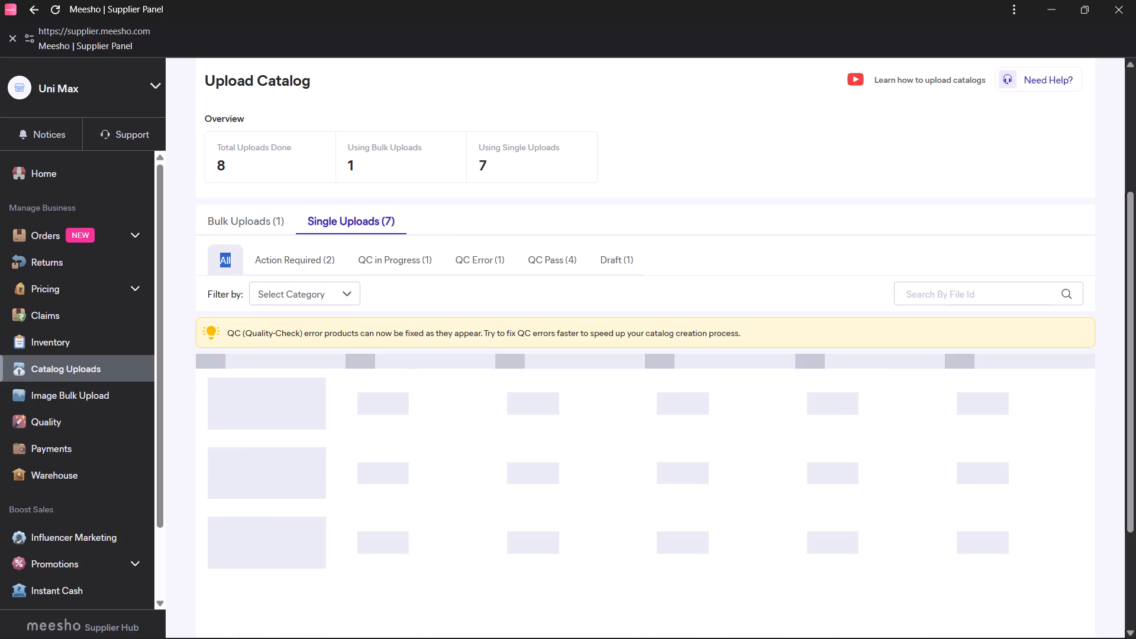